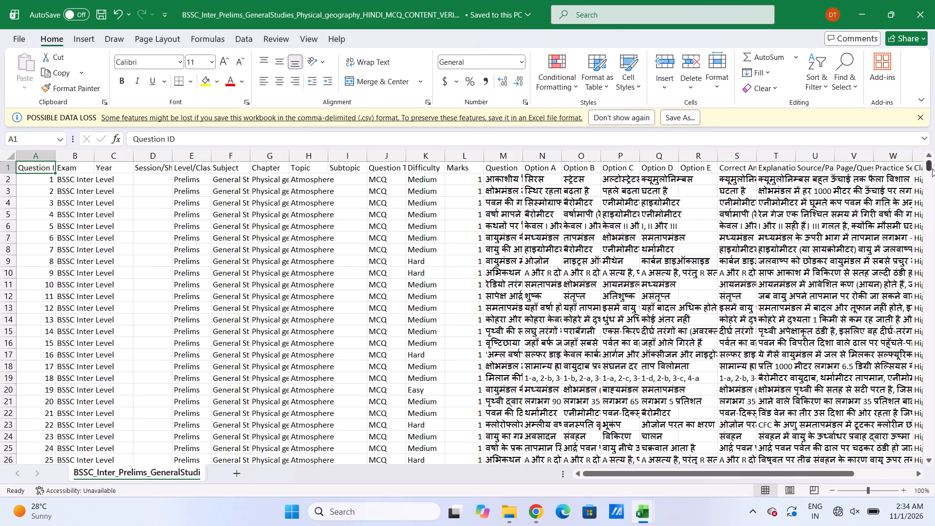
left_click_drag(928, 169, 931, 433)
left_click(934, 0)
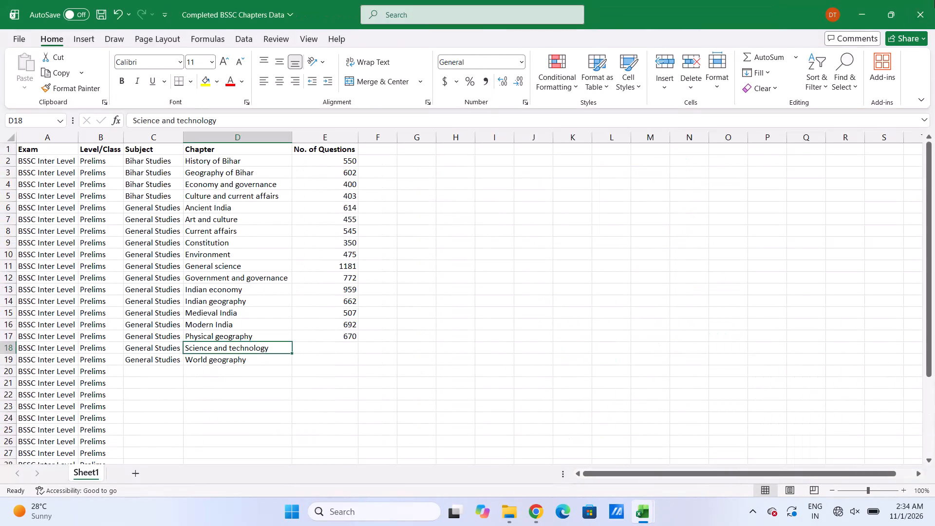
Refresh the Downloads folder in File Explorer and open the newest science and technology Hindi MCQ CSV.
left_click(510, 514)
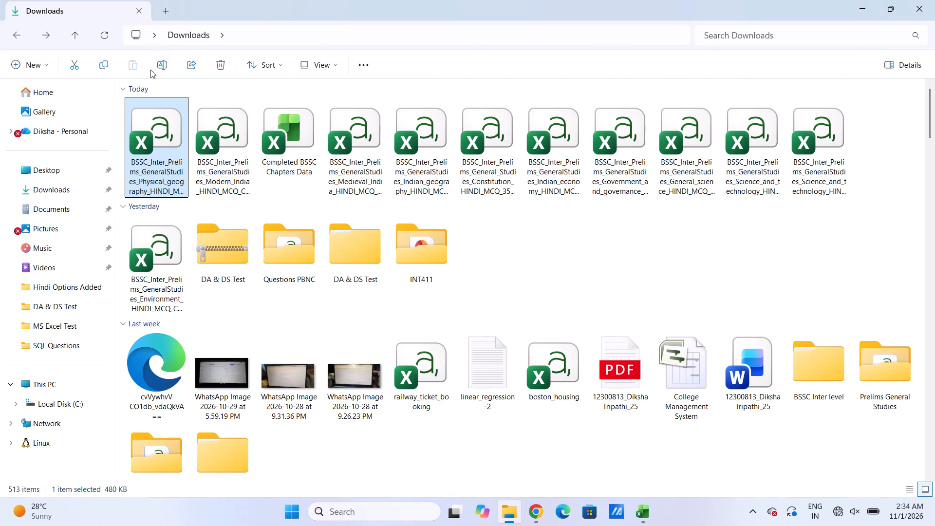
left_click(107, 34)
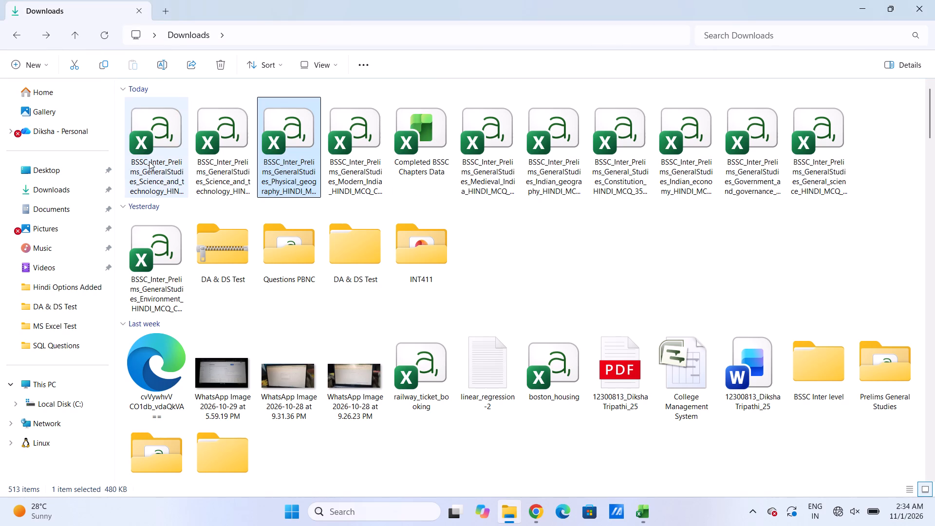
double_click(149, 161)
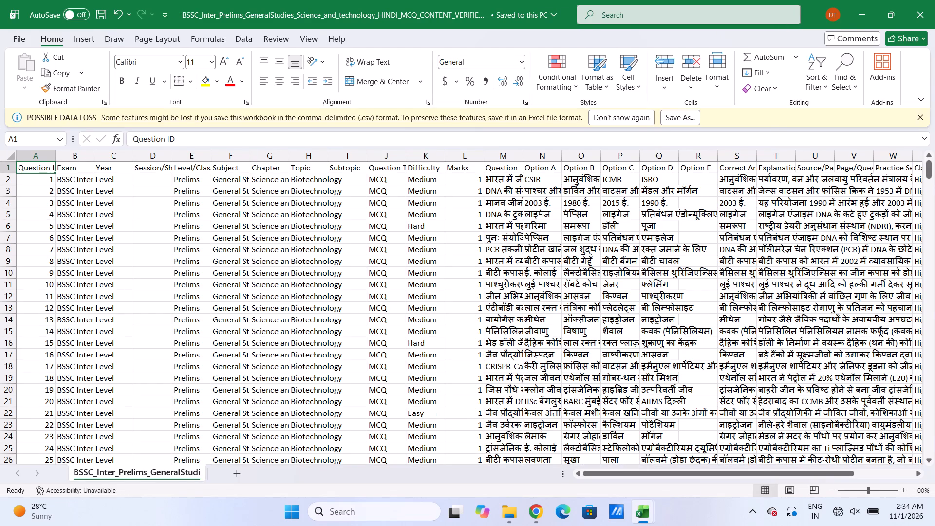
Review the science and technology CSV's questions, options and columns through to its last row to check the question count, and close it.
left_click(725, 204)
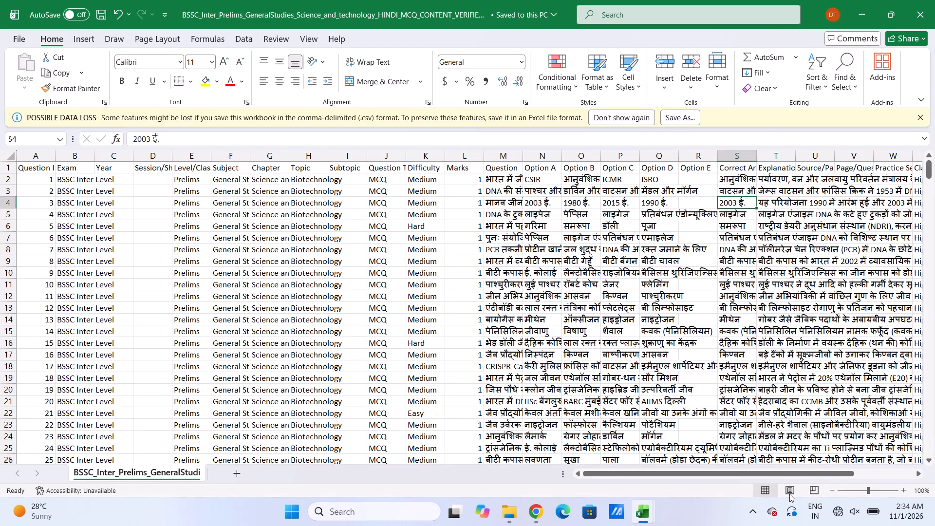
left_click_drag(790, 471, 815, 472)
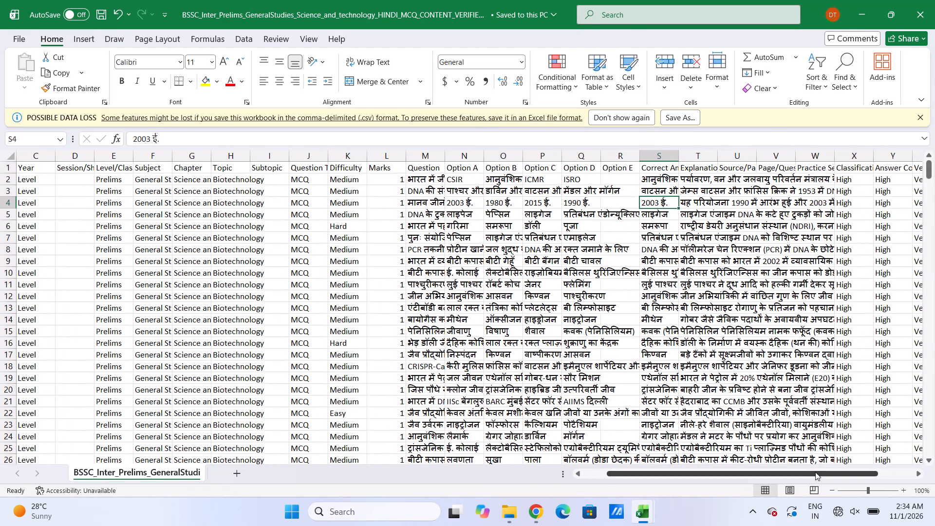
left_click(504, 457)
left_click(452, 459)
left_click(439, 460)
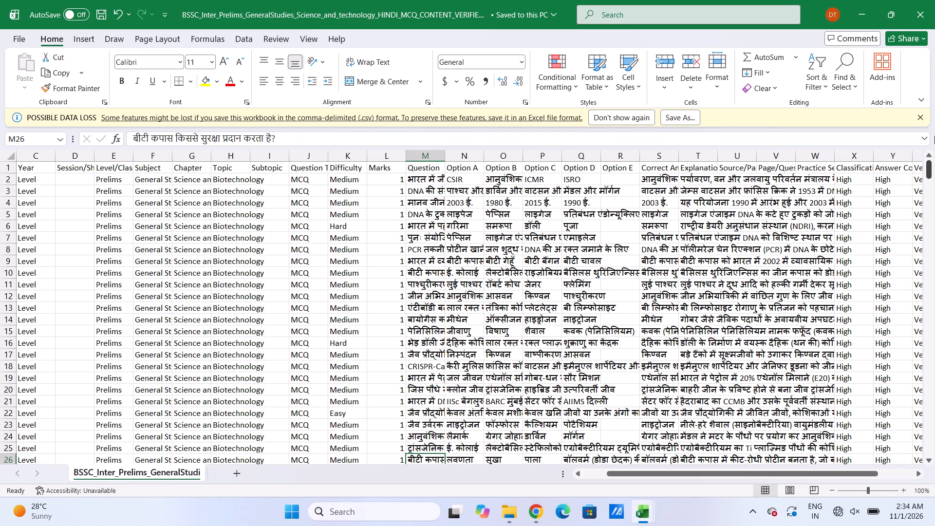
left_click(587, 457)
left_click(424, 459)
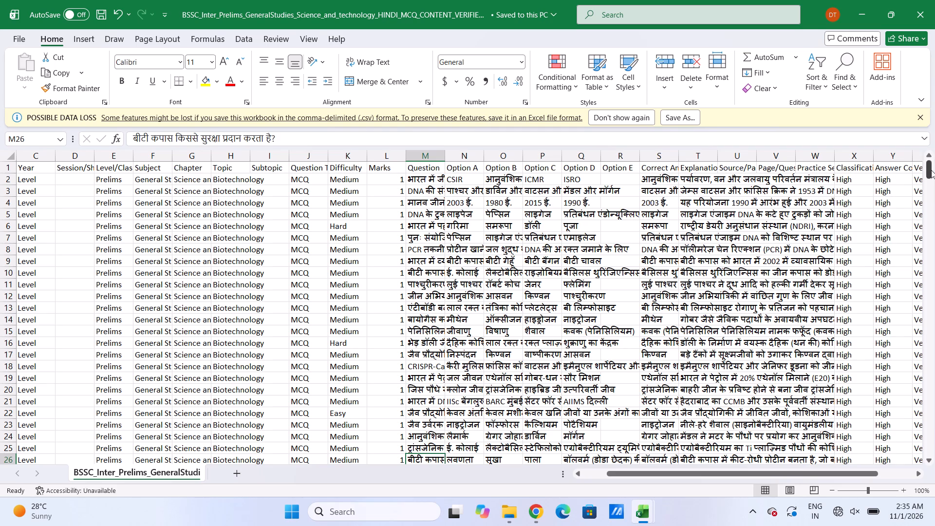
left_click_drag(929, 173, 934, 188)
left_click_drag(714, 471, 788, 474)
left_click_drag(929, 184, 934, 301)
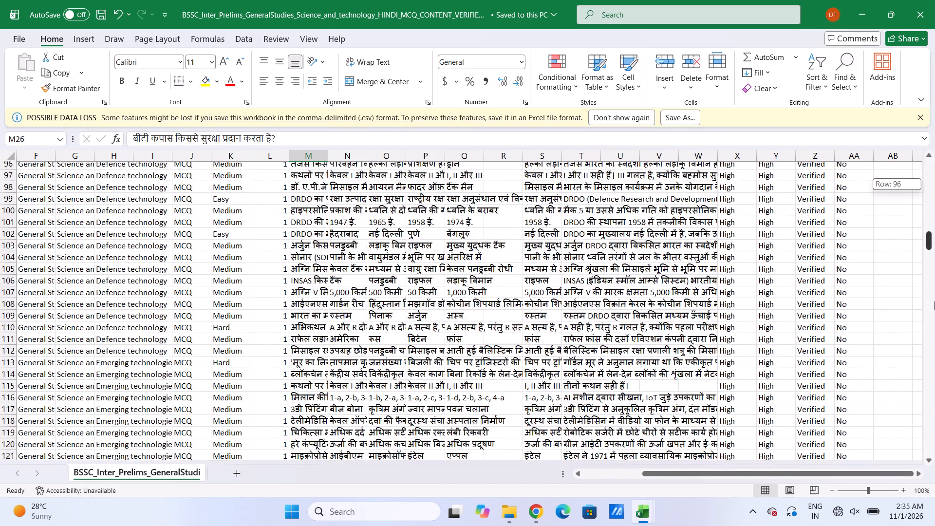
left_click_drag(934, 301, 924, 464)
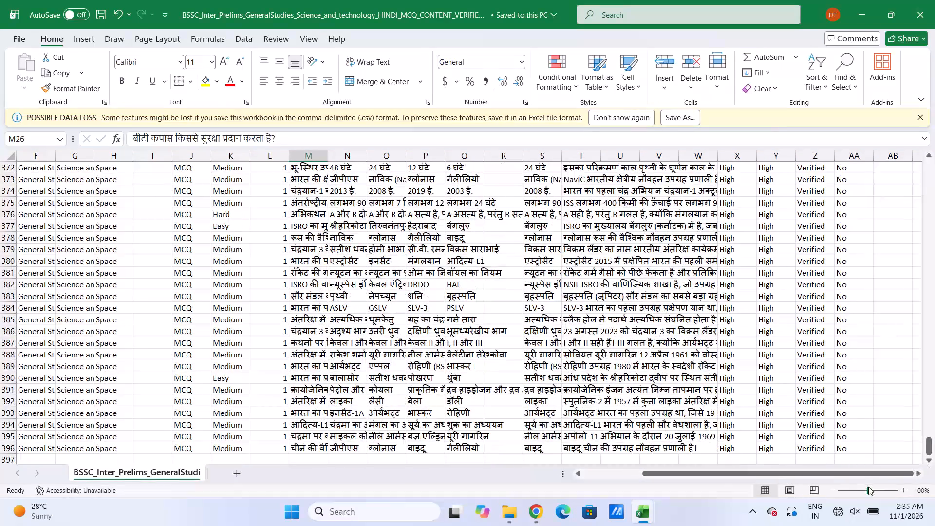
left_click_drag(859, 473, 808, 469)
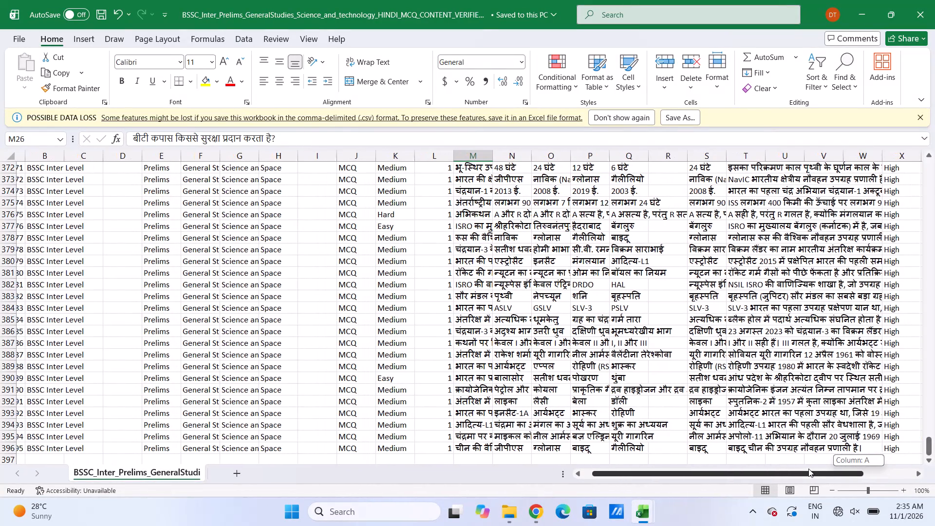
left_click_drag(808, 469, 791, 464)
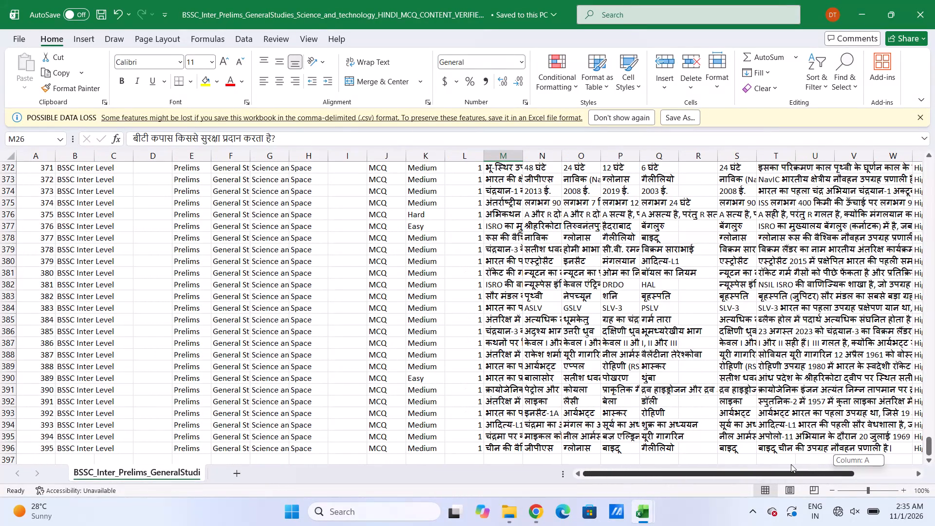
left_click_drag(791, 464, 799, 452)
left_click_drag(799, 452, 797, 453)
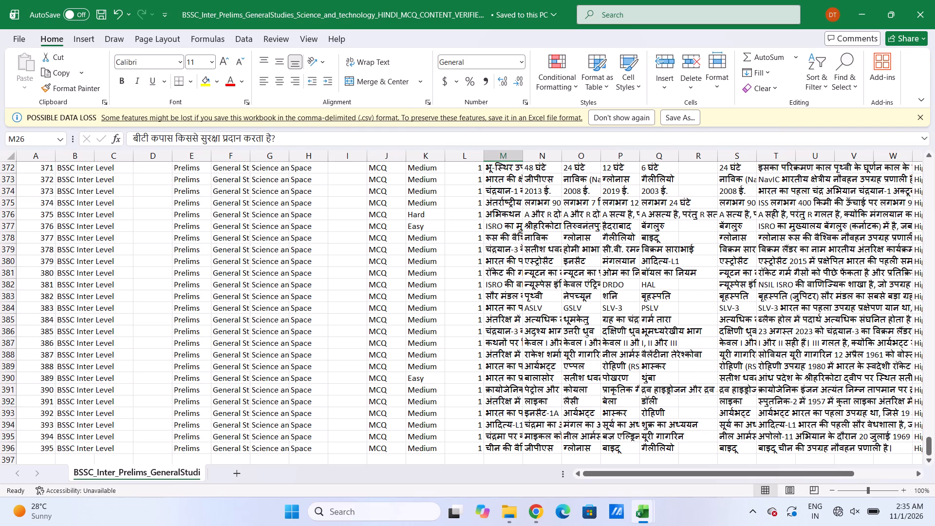
left_click(934, 0)
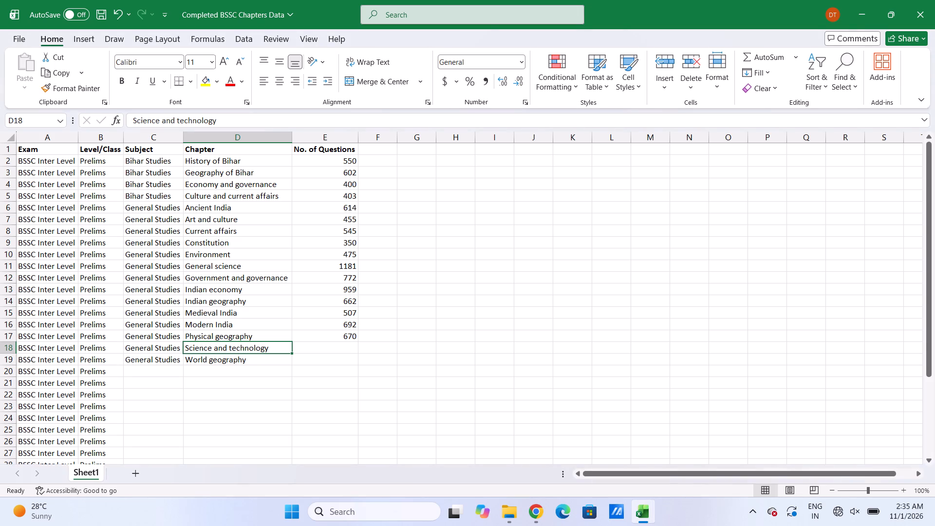
Enter 395 as the number of questions for Science and technology in the Completed BSSC Chapters Data workbook.
left_click(329, 351)
type("39")
key("5")
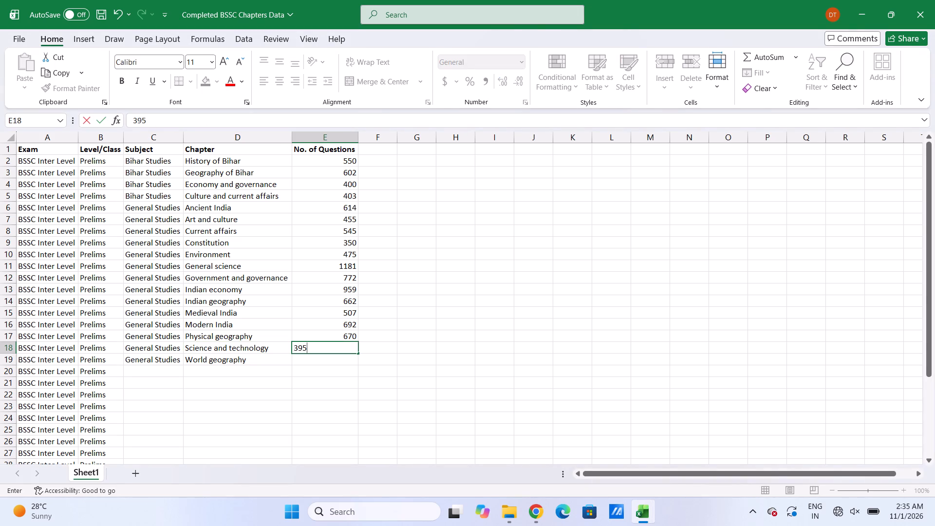
key("Up")
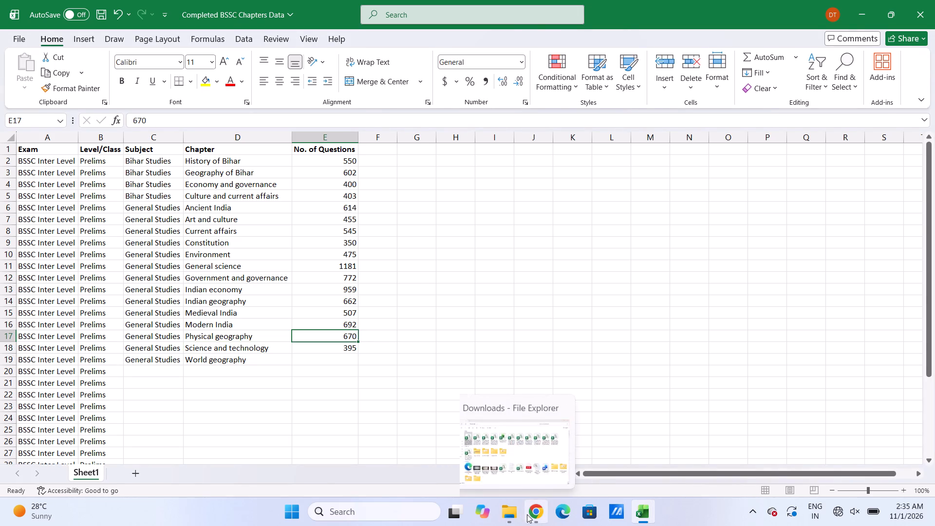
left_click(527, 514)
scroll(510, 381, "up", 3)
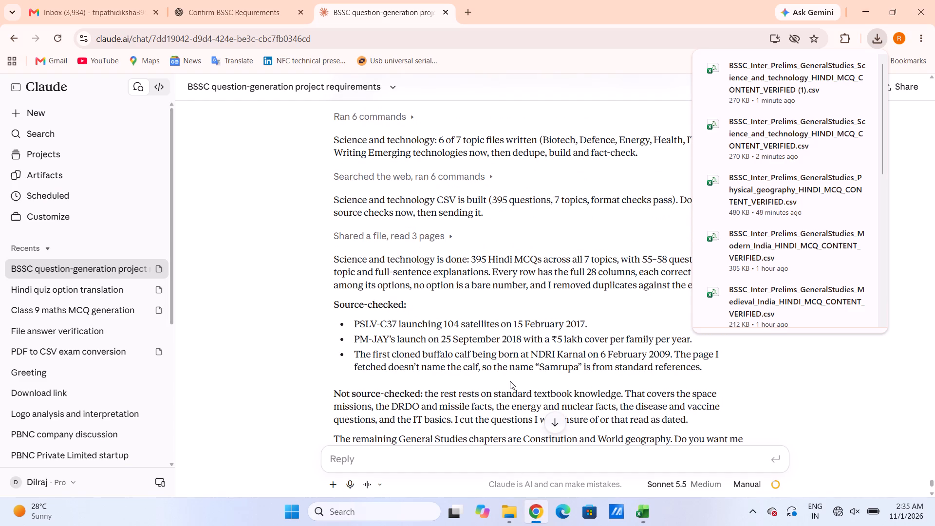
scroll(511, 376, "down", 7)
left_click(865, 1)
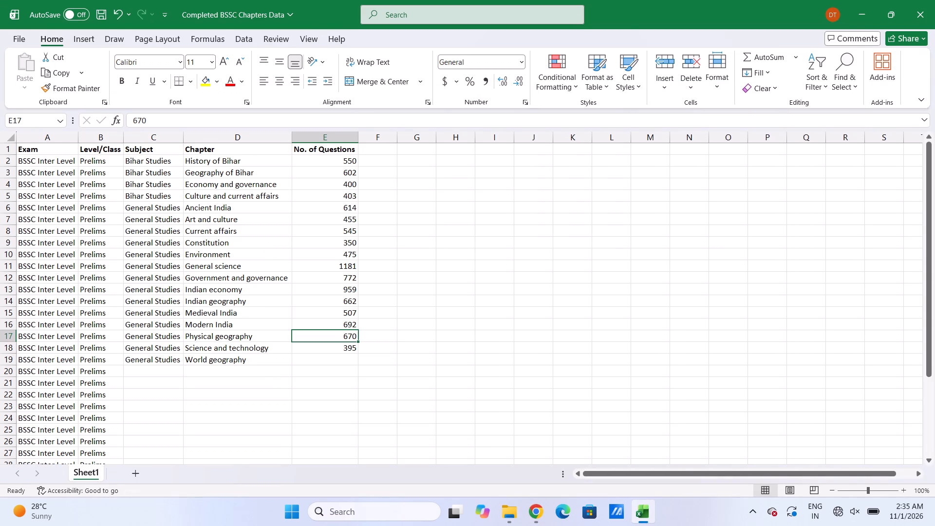
Copy the exam, level, subject and chapter cells of the World geography row.
left_click_drag(28, 359, 207, 356)
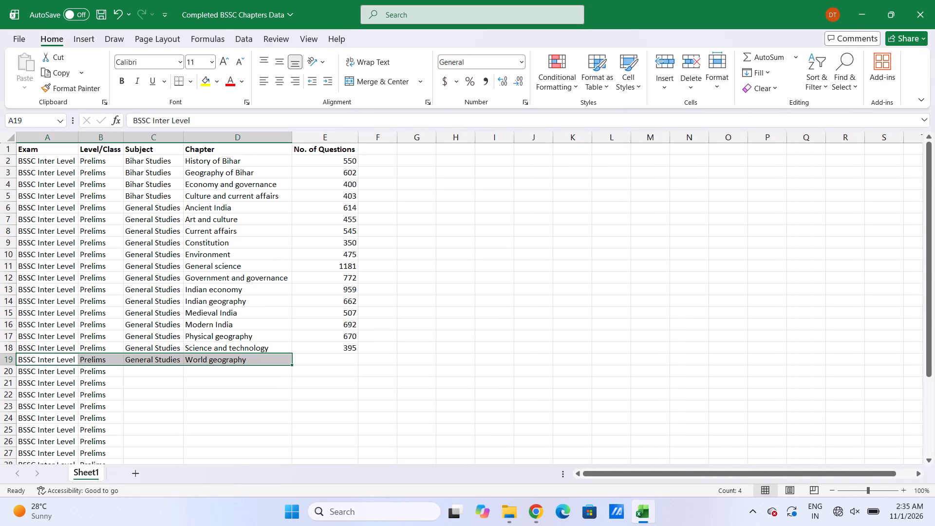
key("ctrl+c")
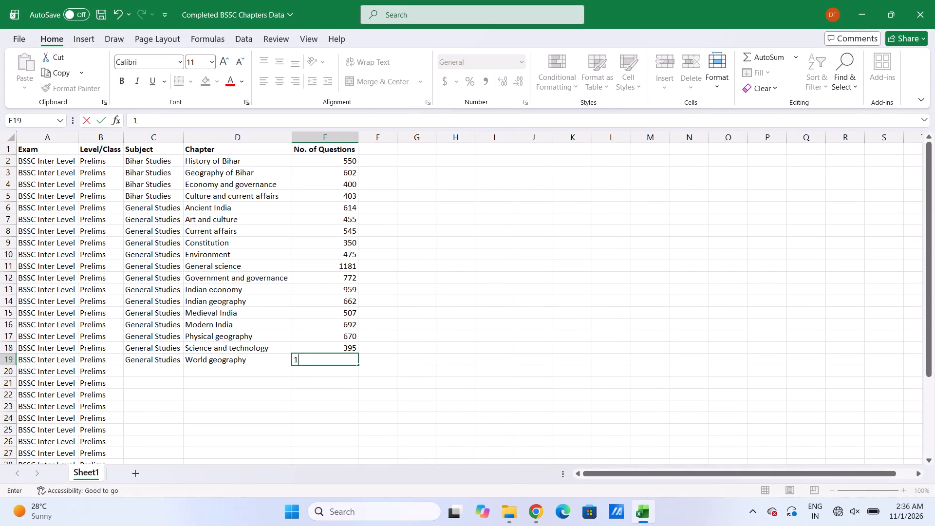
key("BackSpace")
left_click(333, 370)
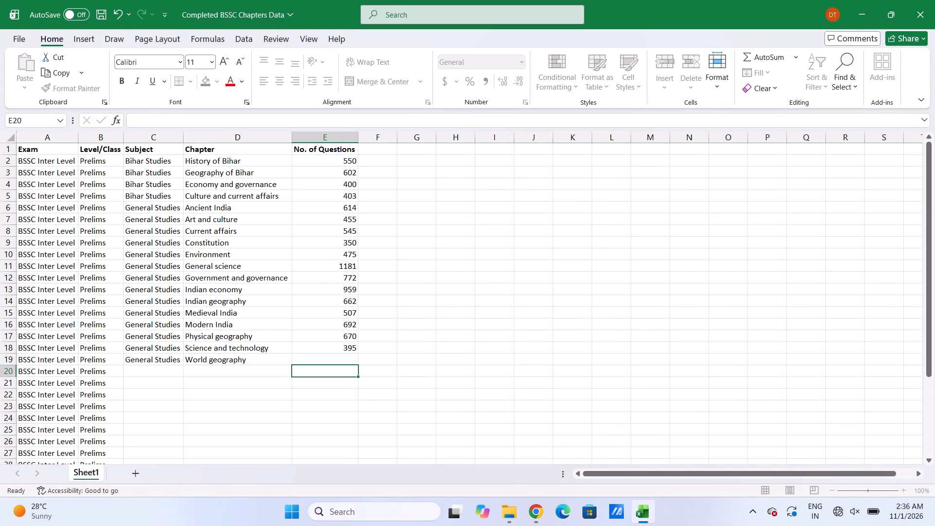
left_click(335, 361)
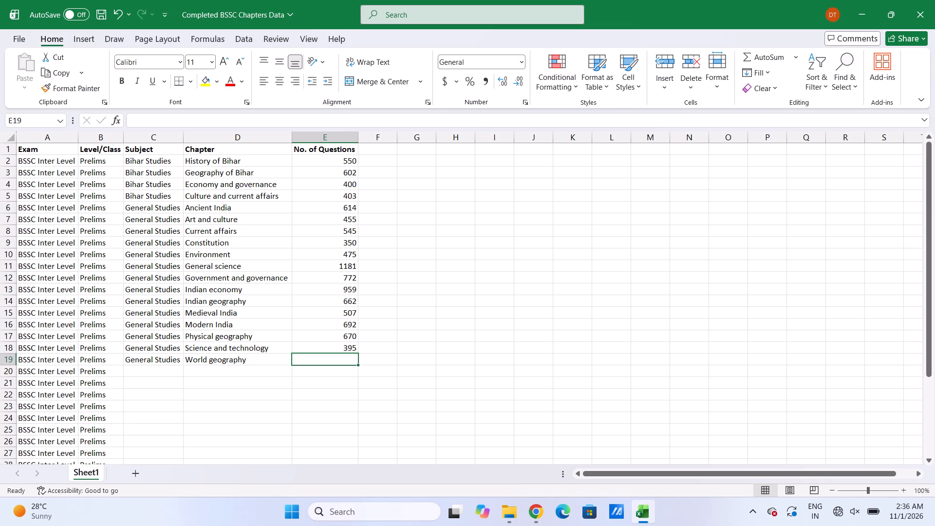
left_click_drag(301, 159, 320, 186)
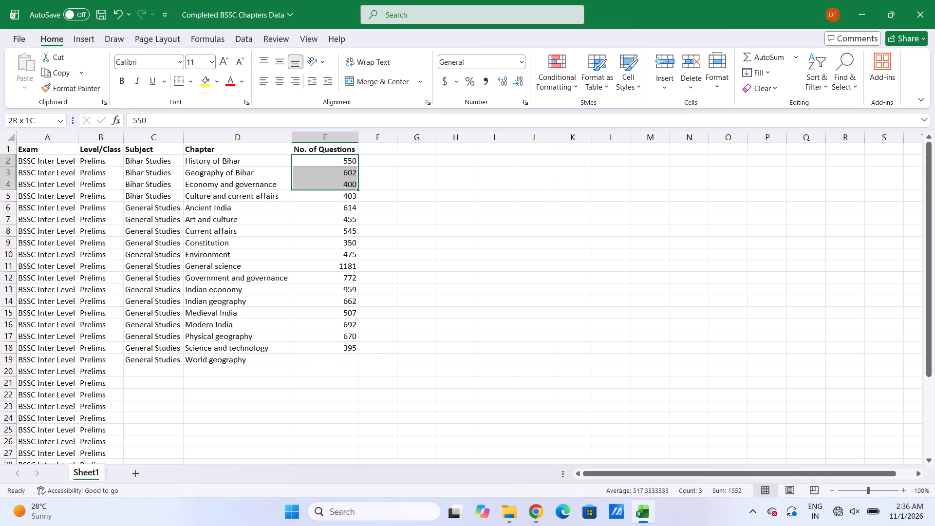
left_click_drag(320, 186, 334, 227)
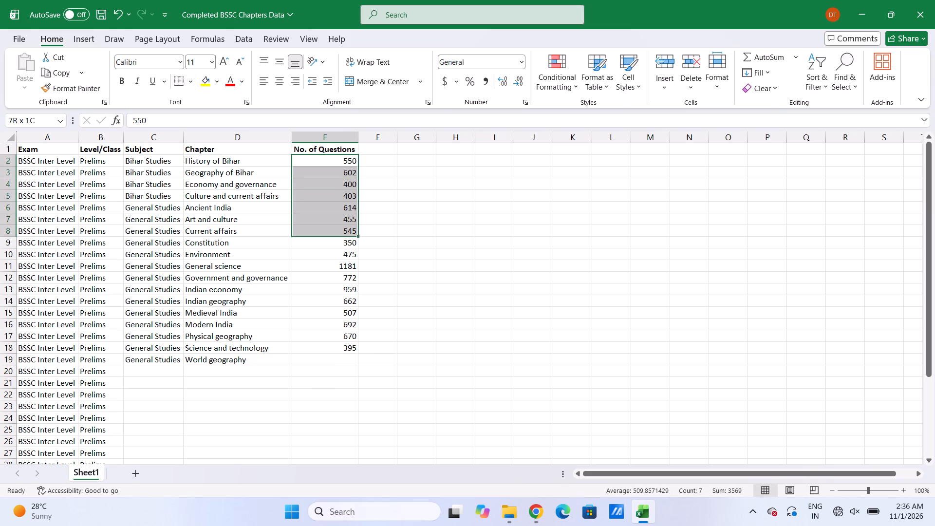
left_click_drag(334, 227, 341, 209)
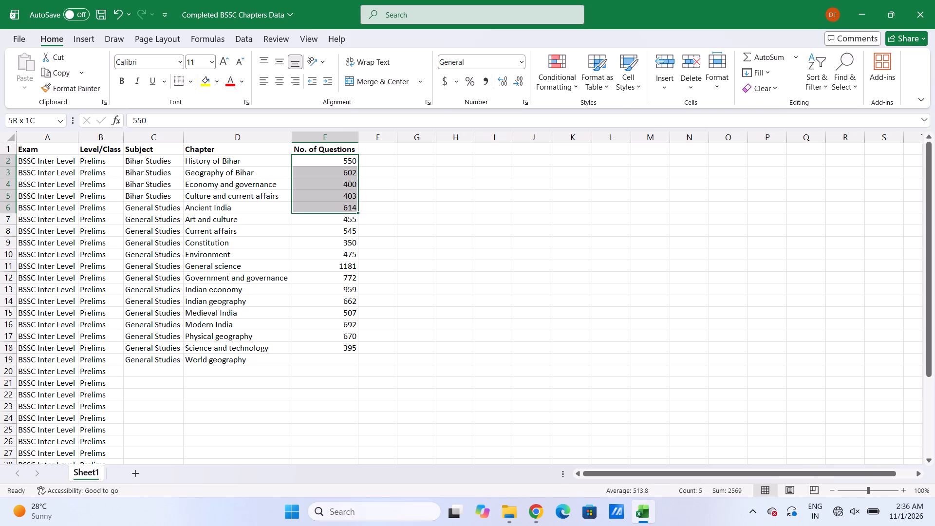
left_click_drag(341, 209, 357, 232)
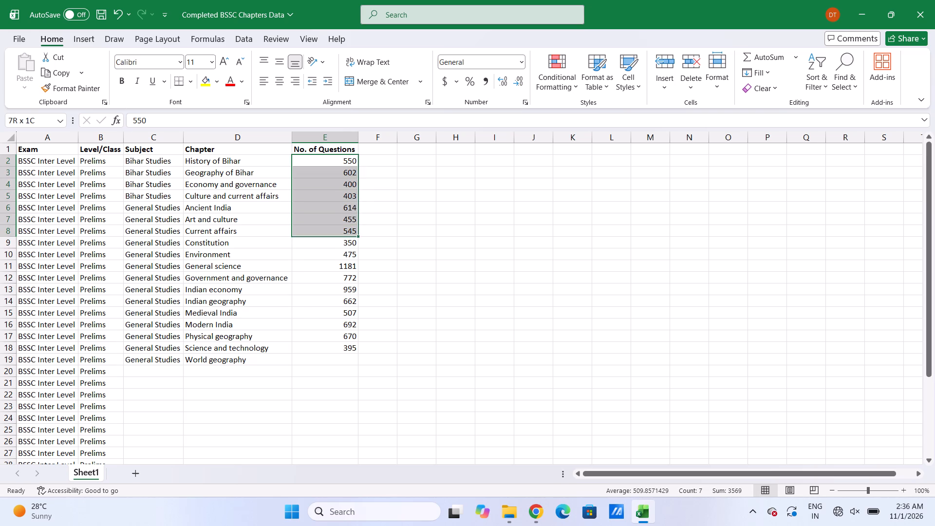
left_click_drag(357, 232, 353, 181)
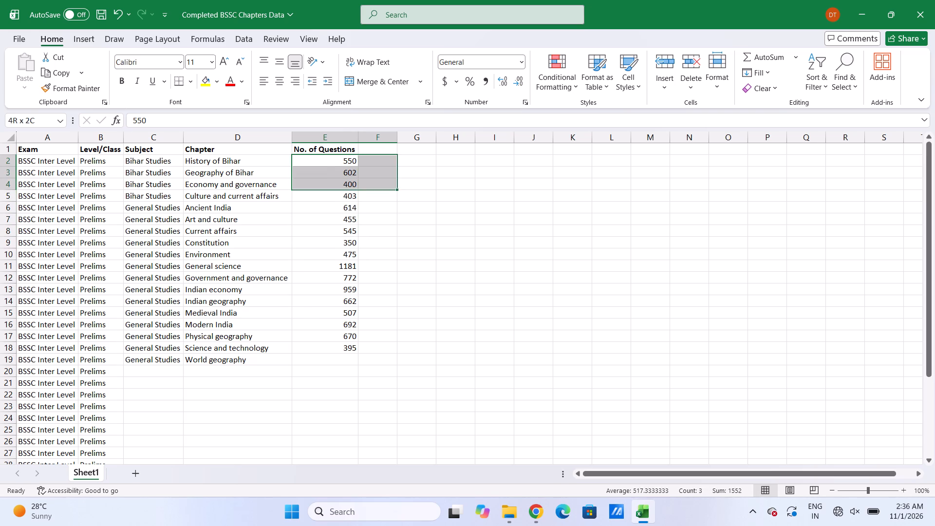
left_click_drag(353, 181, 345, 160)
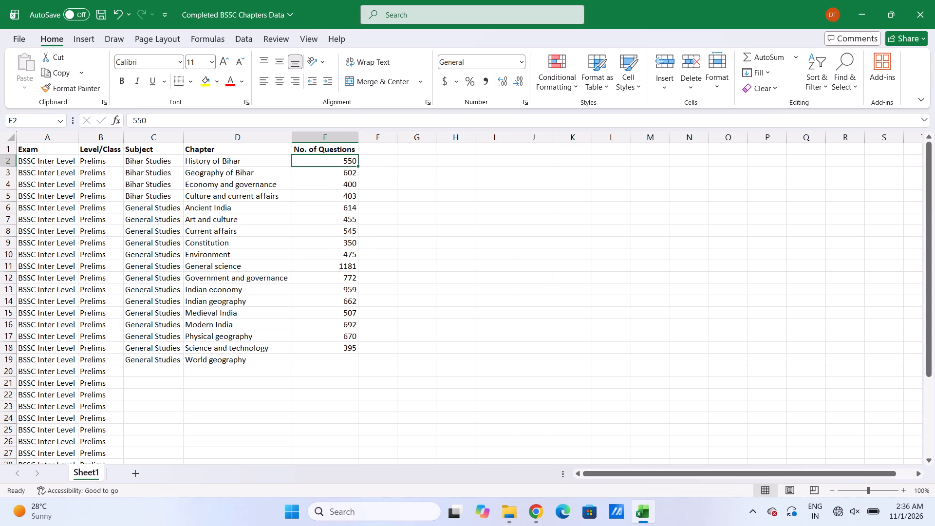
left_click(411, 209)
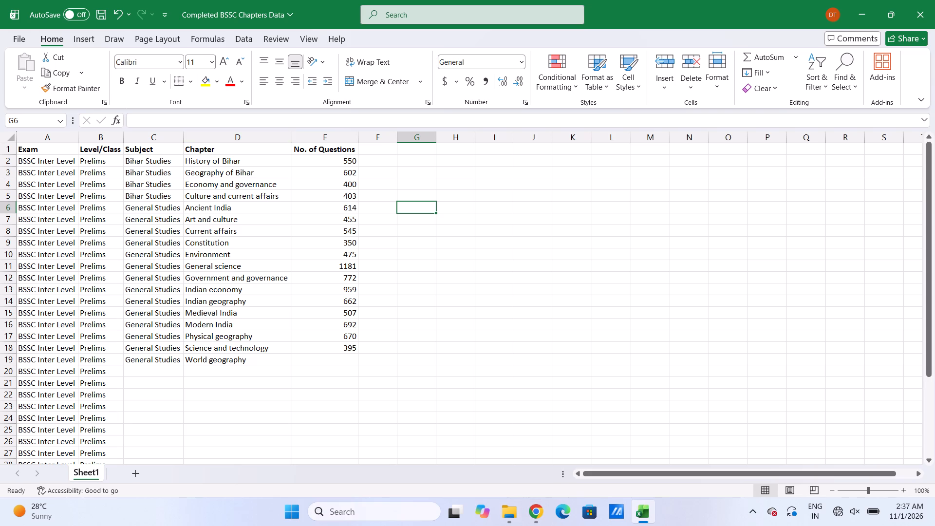
In the Completed BSSC Chapters Data workbook, fill the No. of Questions cells from Constitution to World geography (E9:E19) with standard red.
left_click_drag(297, 243, 328, 357)
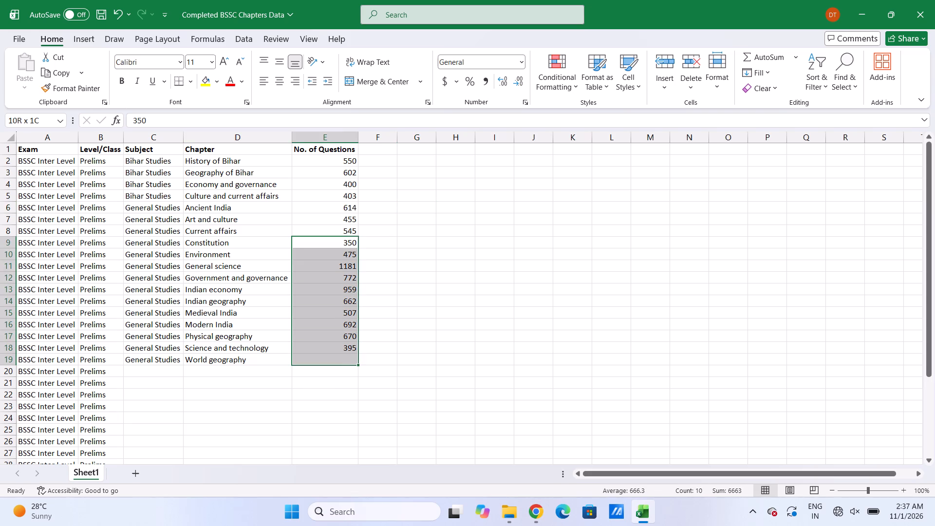
left_click_drag(328, 357, 327, 356)
left_click(242, 81)
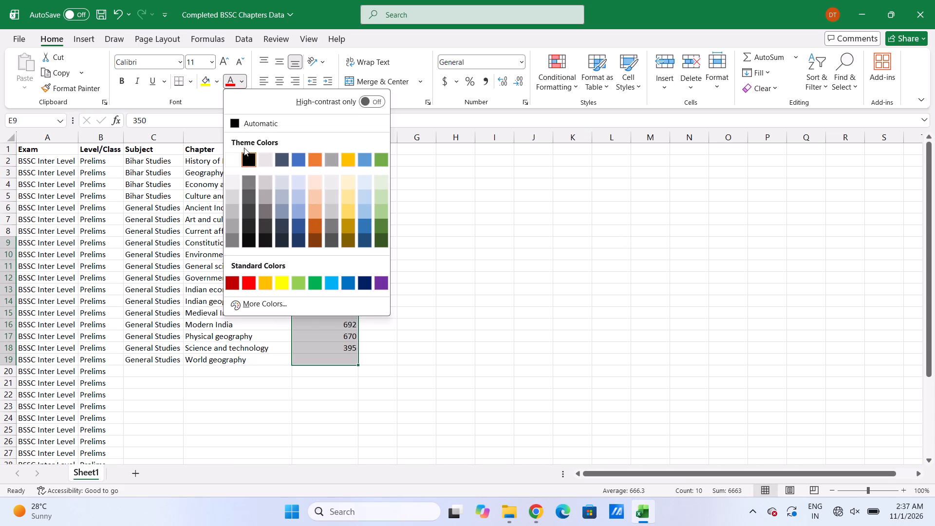
left_click(204, 104)
left_click(218, 85)
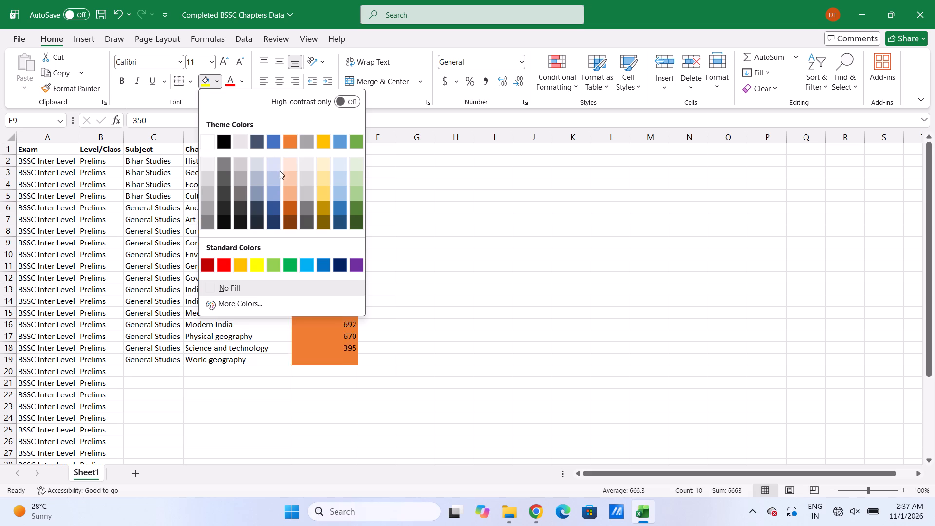
left_click(224, 264)
left_click(216, 84)
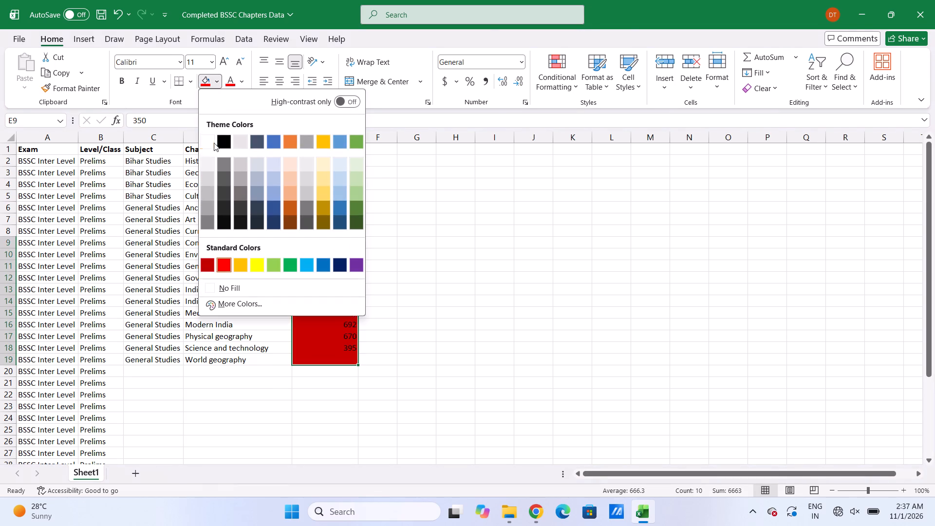
left_click(413, 214)
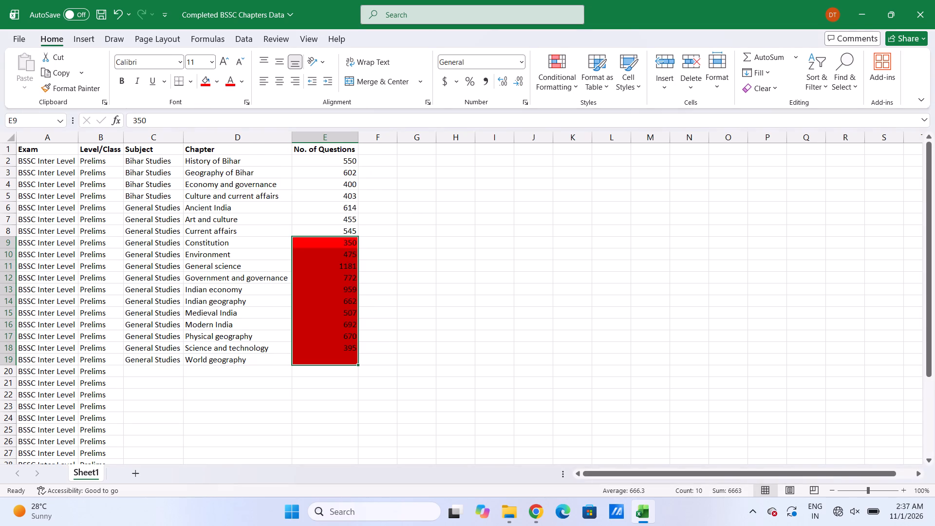
left_click(337, 228)
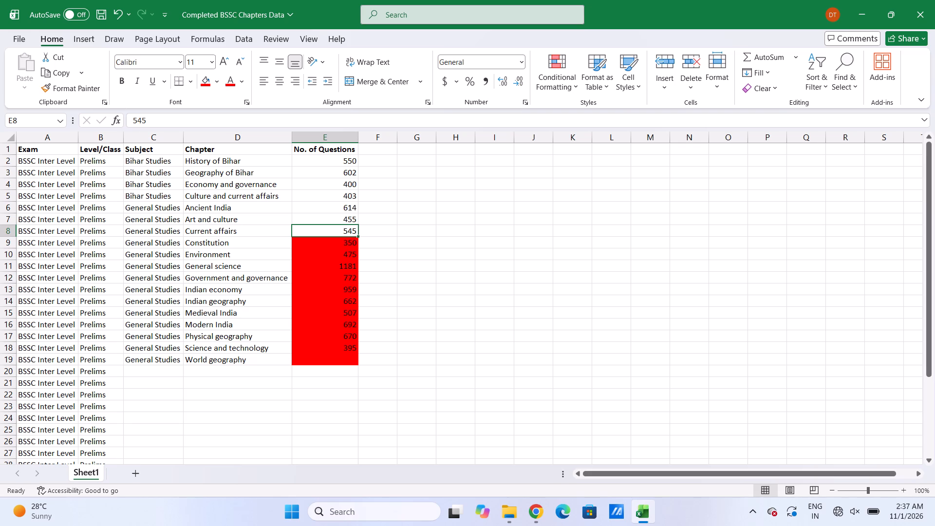
Check which chapter CSVs are in the Prelims General Studies folder in Downloads, and return to the workbook.
left_click(509, 519)
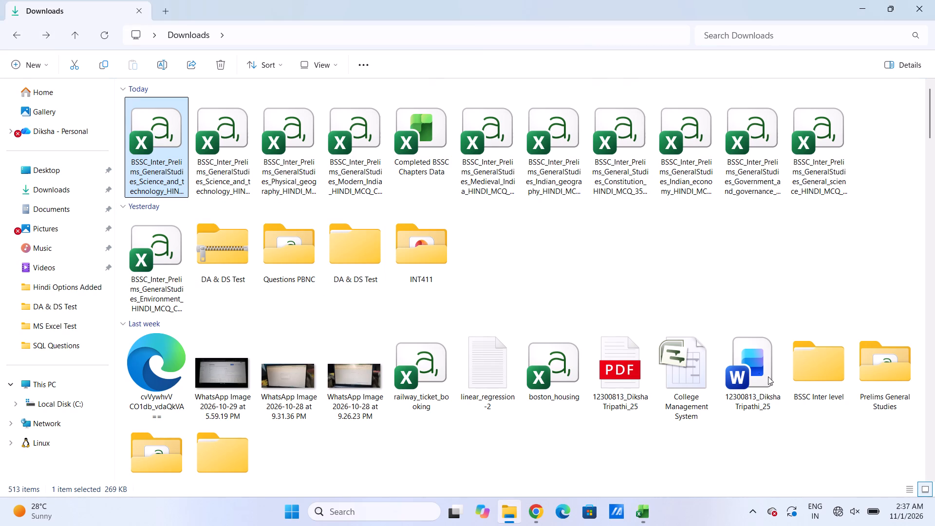
double_click(881, 382)
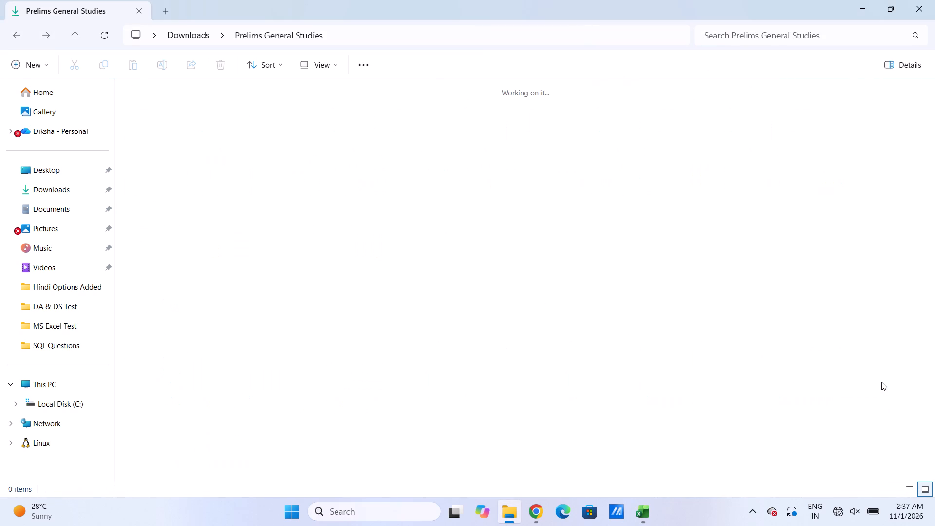
left_click(17, 36)
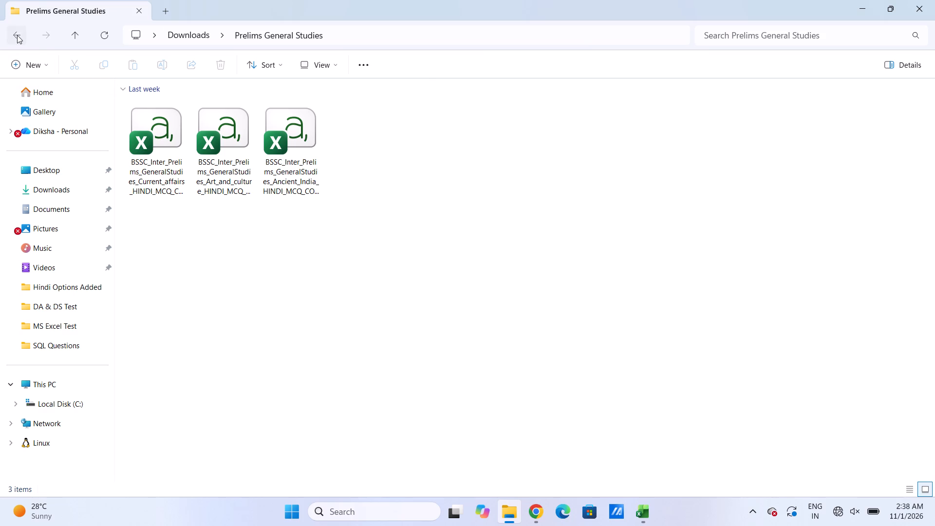
left_click(865, 0)
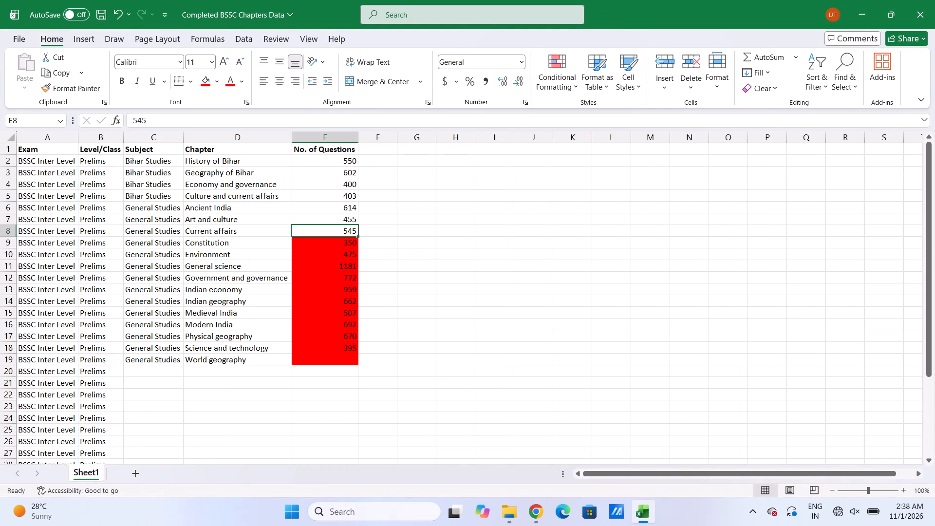
Fill the No. of Questions cells from History of Bihar to Current affairs (E2:E8) with the gold theme colour.
left_click_drag(298, 158, 332, 227)
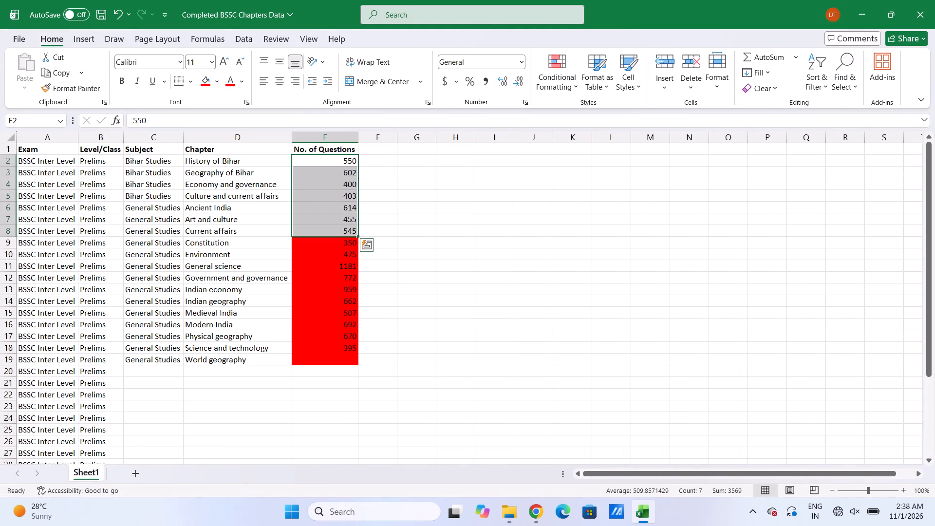
left_click(214, 83)
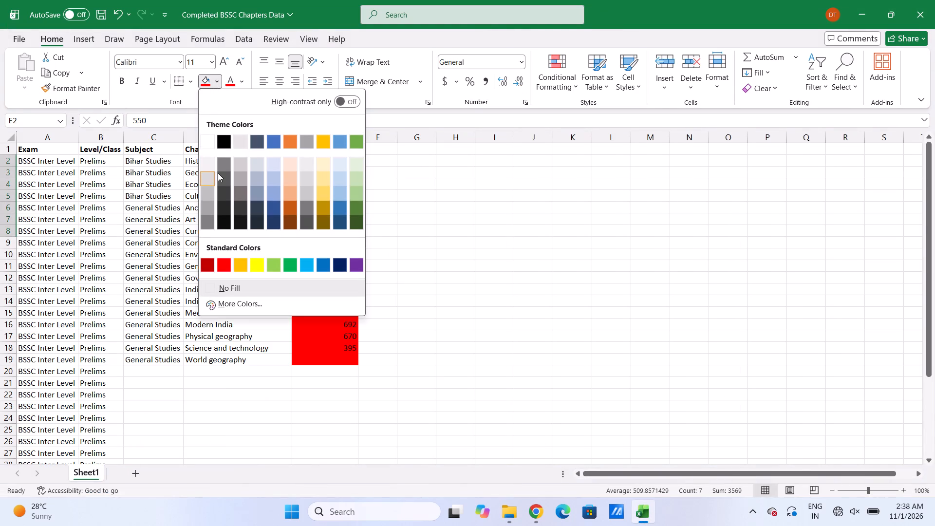
left_click(320, 140)
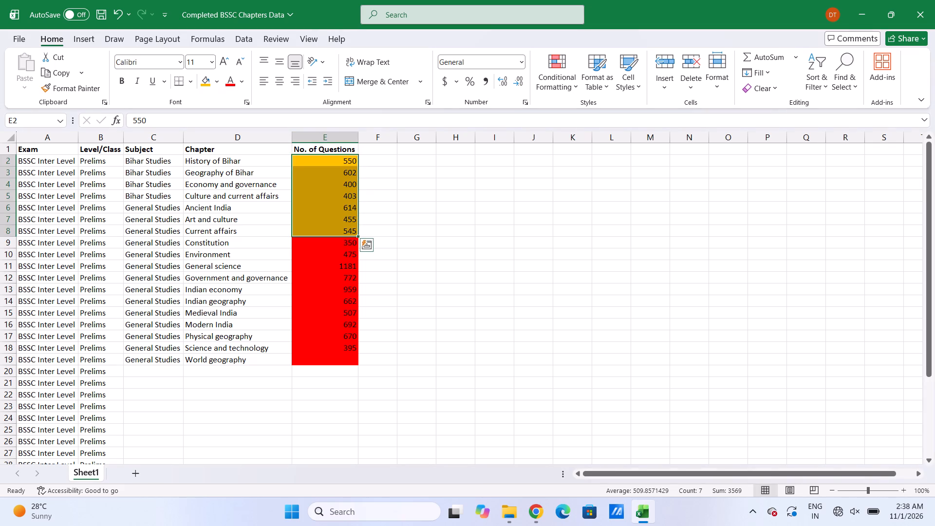
left_click(420, 221)
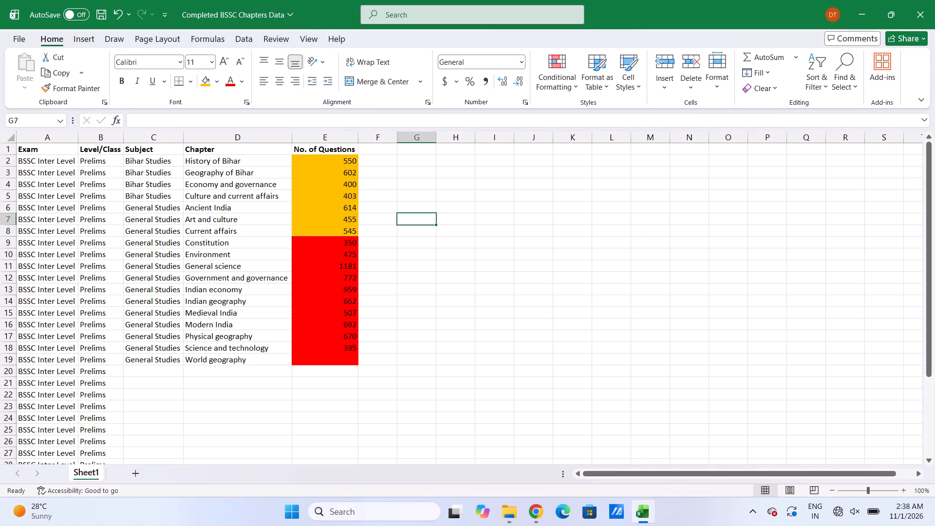
left_click(334, 360)
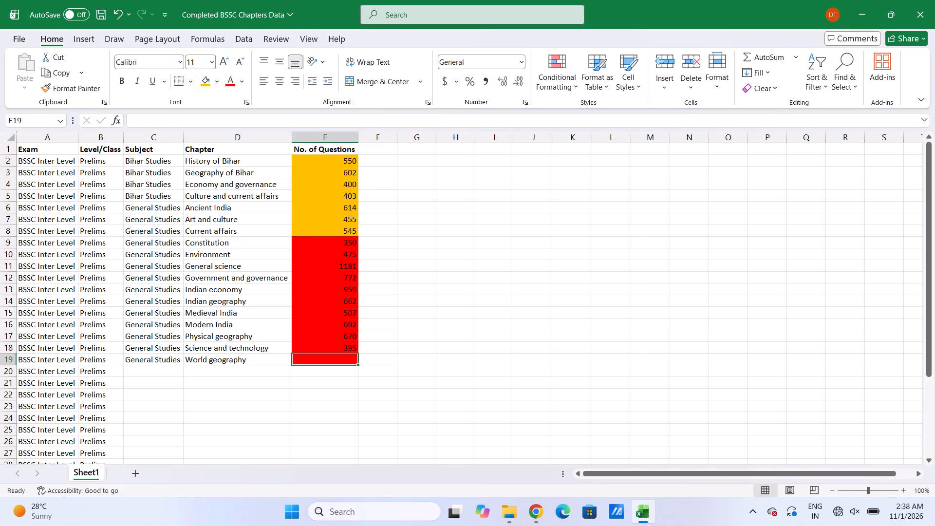
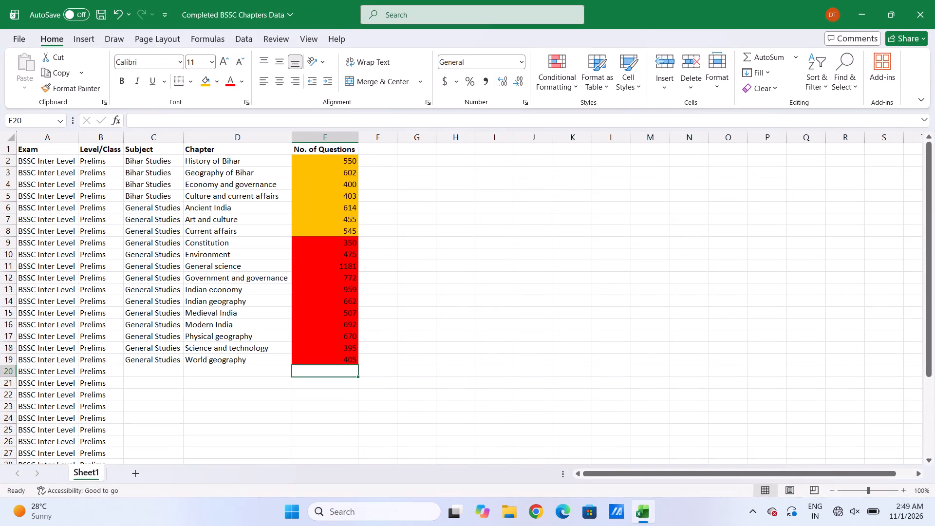
Save the Completed BSSC Chapters Data workbook.
key("ctrl+s")
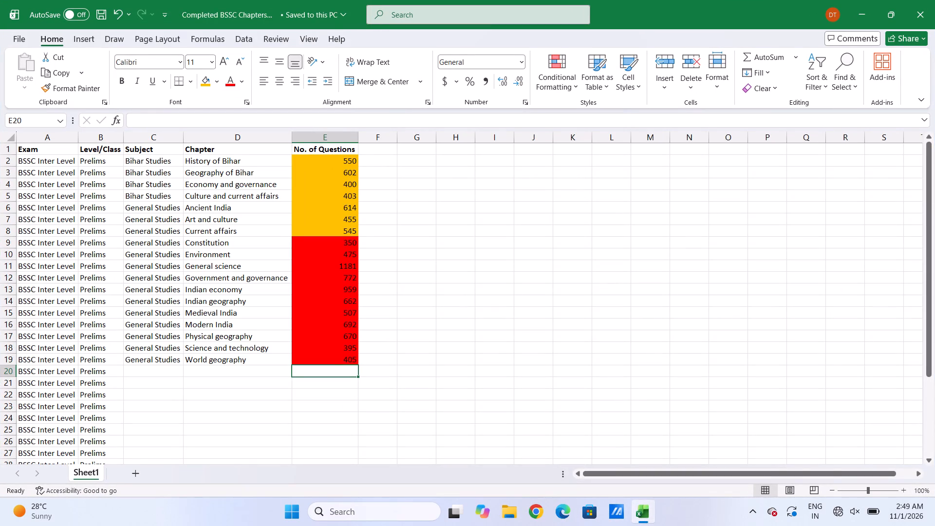
Select the red question counts from Constitution through World geography and open the Quick Analysis options for them.
left_click_drag(348, 241, 346, 351)
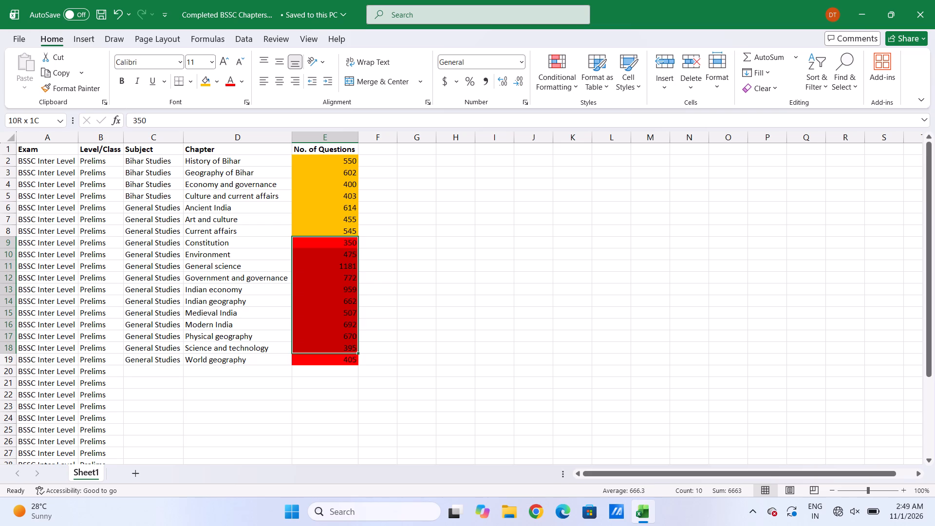
left_click_drag(346, 351, 349, 357)
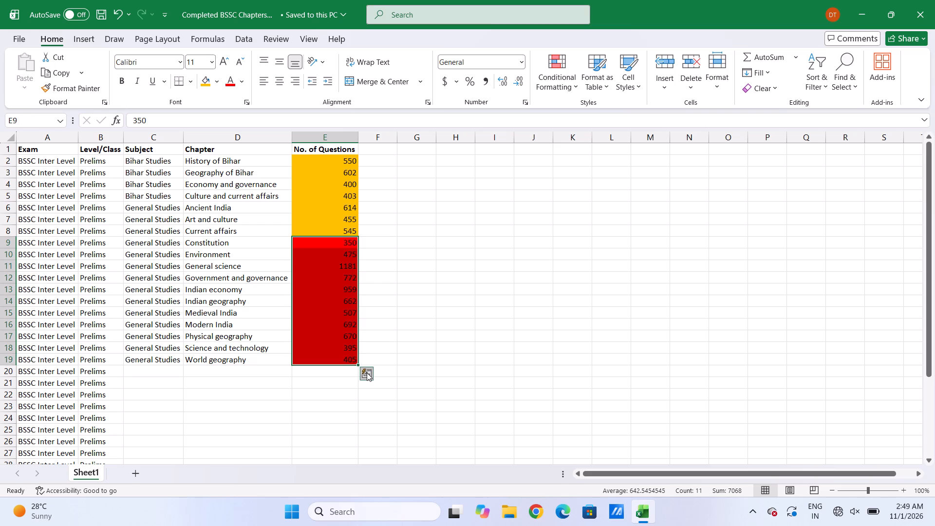
left_click(367, 373)
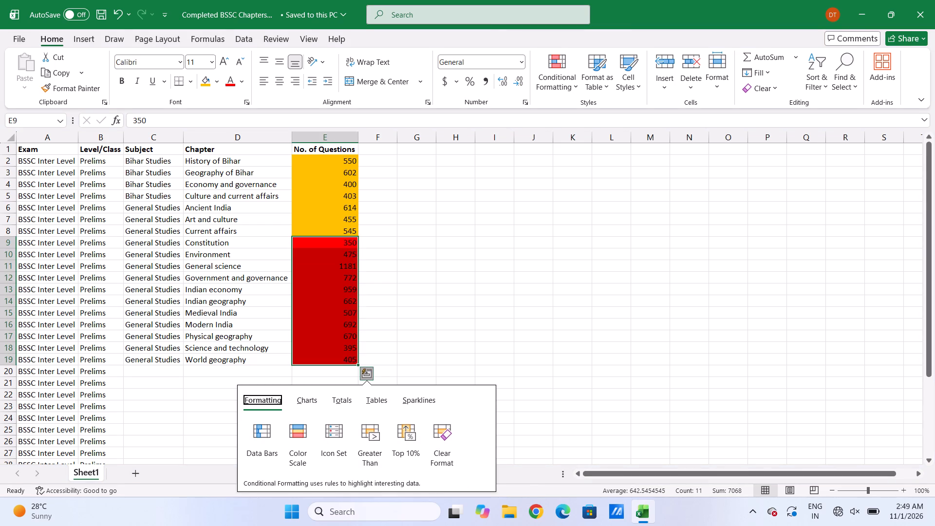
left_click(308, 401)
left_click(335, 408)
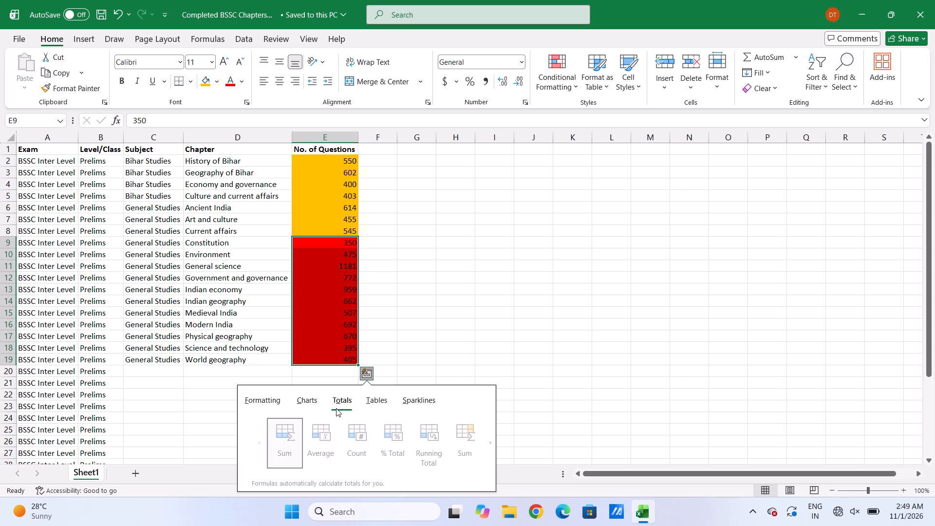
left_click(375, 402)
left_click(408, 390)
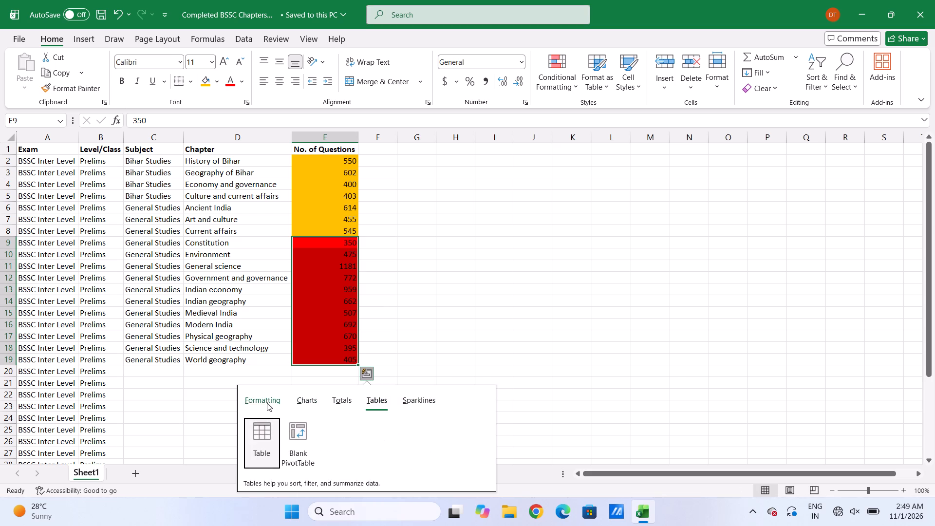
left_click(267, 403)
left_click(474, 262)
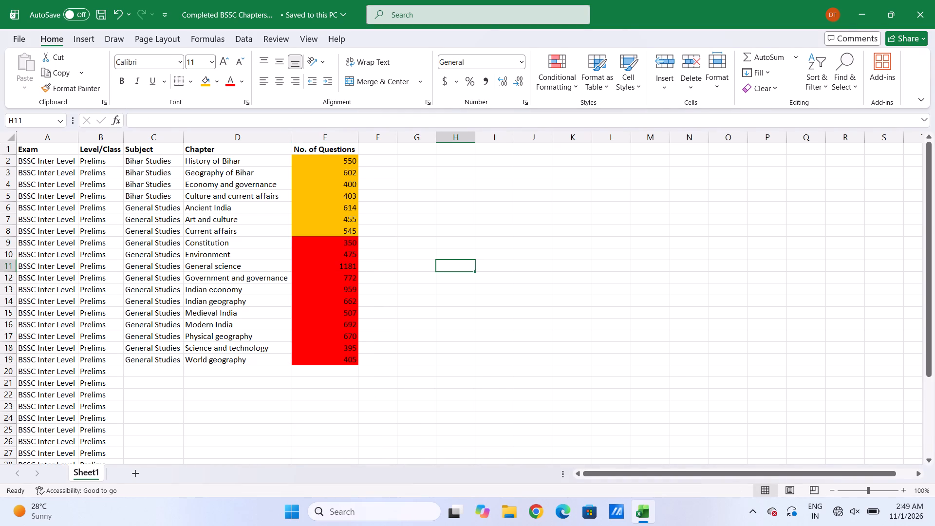
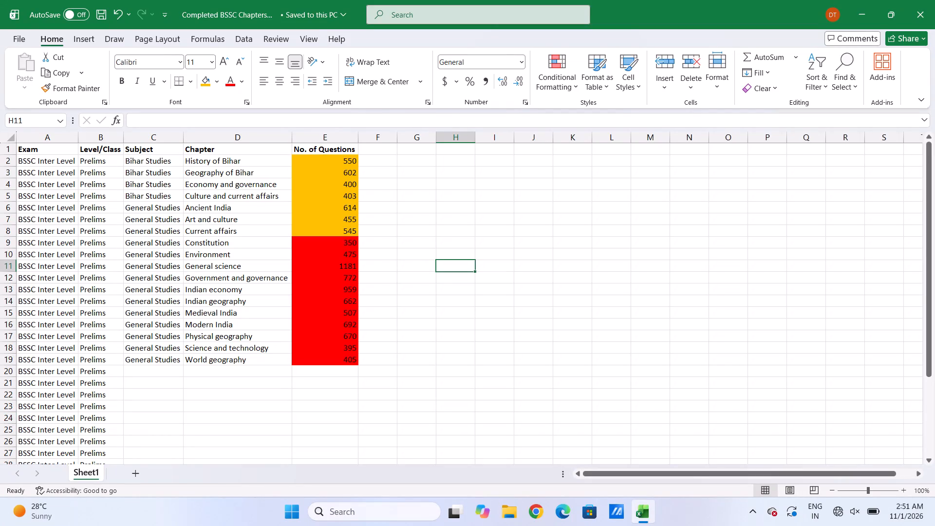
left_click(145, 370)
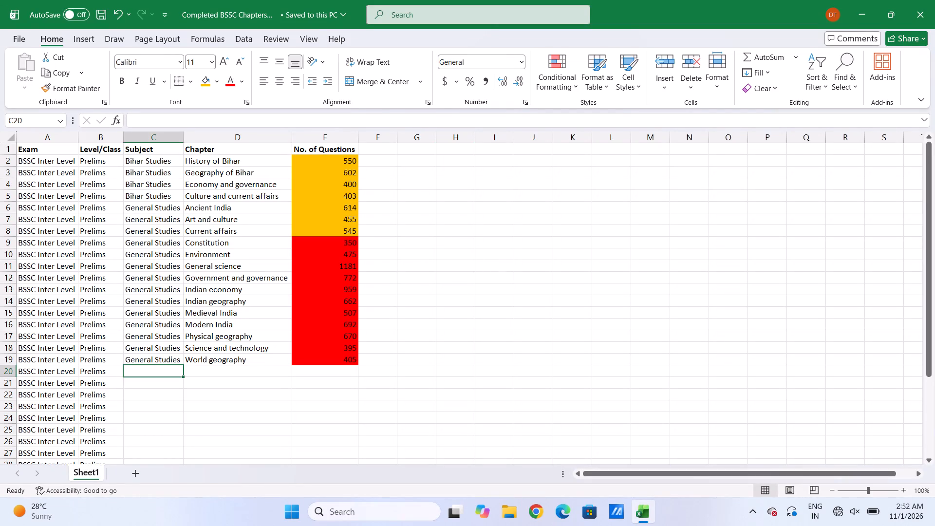
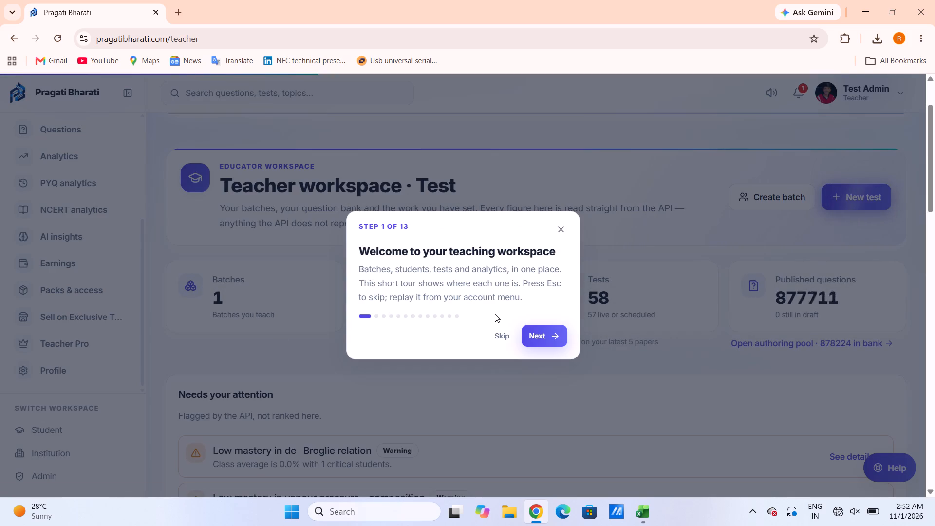
Skip the welcome tour, switch to the Admin workspace and open its question bank.
left_click(502, 332)
scroll(427, 335, "down", 6)
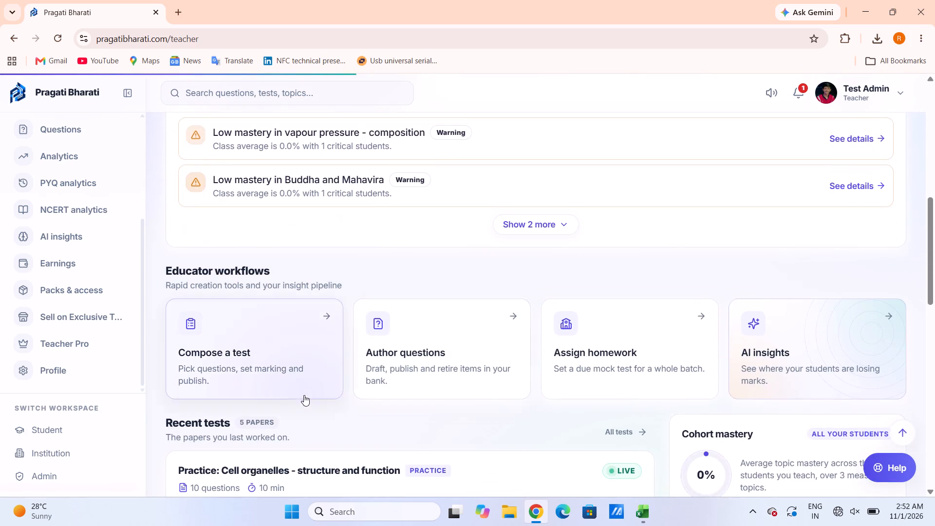
scroll(304, 394, "down", 1)
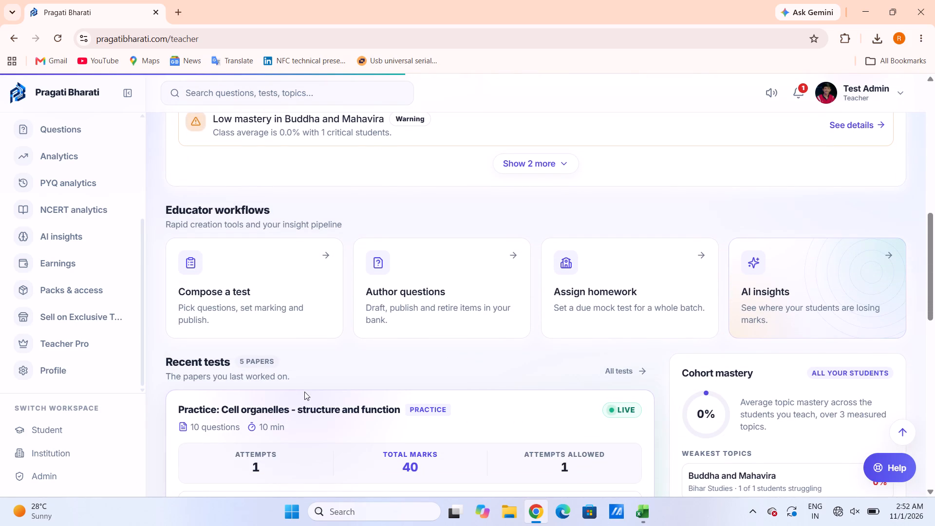
scroll(304, 393, "down", 5)
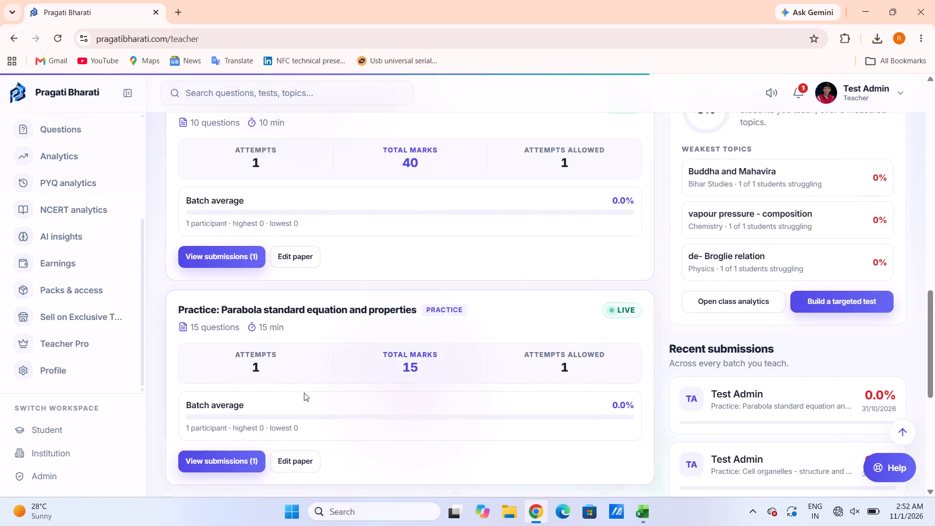
scroll(304, 393, "down", 3)
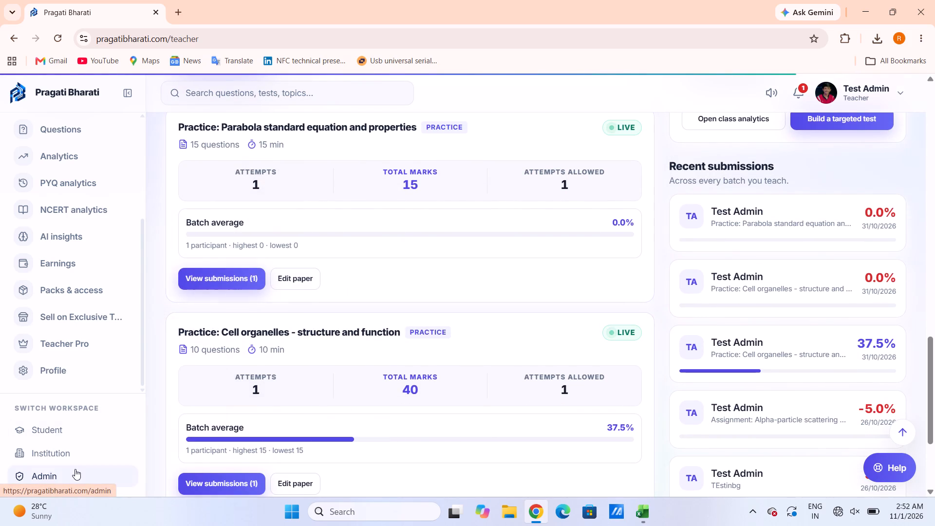
left_click(75, 469)
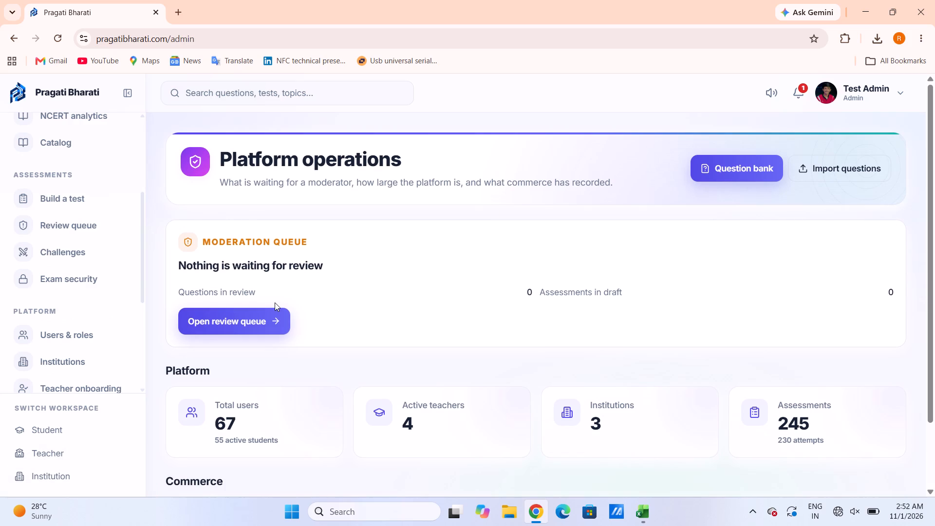
scroll(193, 266, "up", 3)
left_click(760, 164)
Filter the question bank by the BSSC Inter Level exam and the Prelims level.
scroll(134, 193, "up", 2)
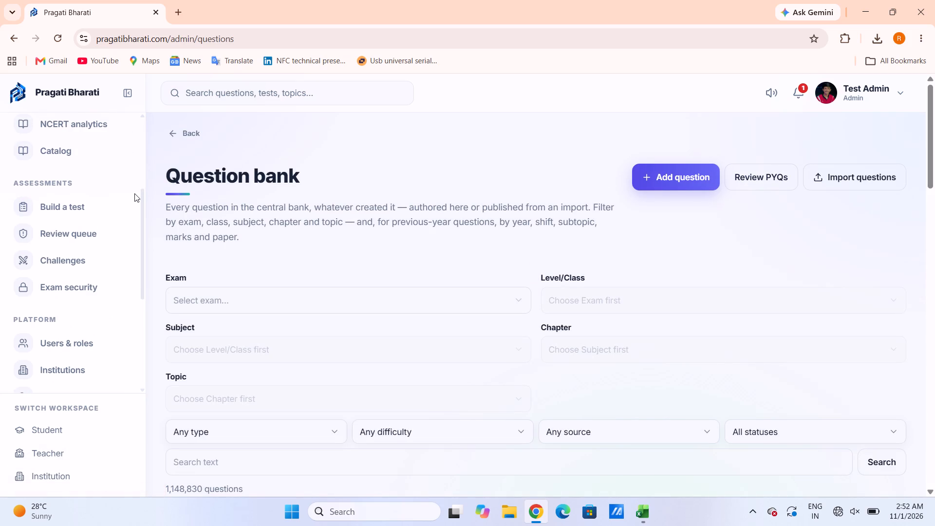
scroll(134, 193, "up", 1)
scroll(262, 302, "down", 1)
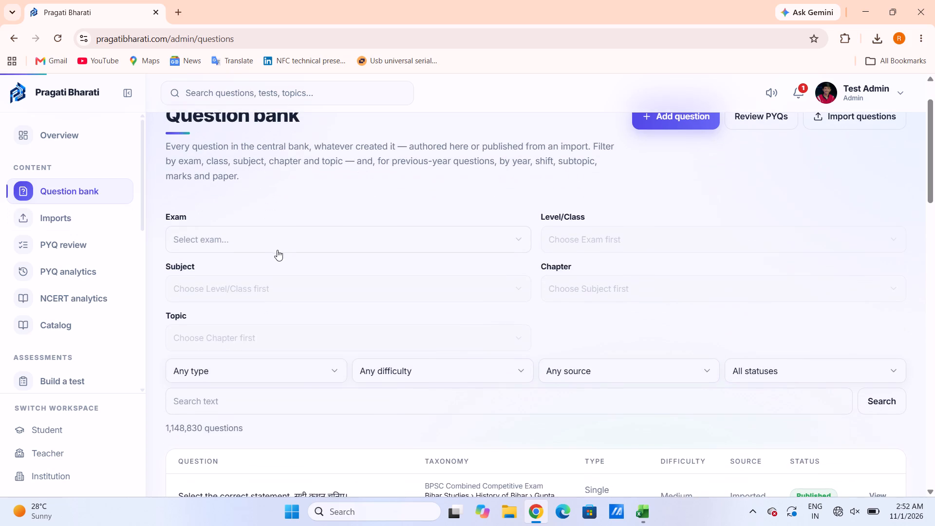
left_click(279, 244)
scroll(231, 420, "down", 7)
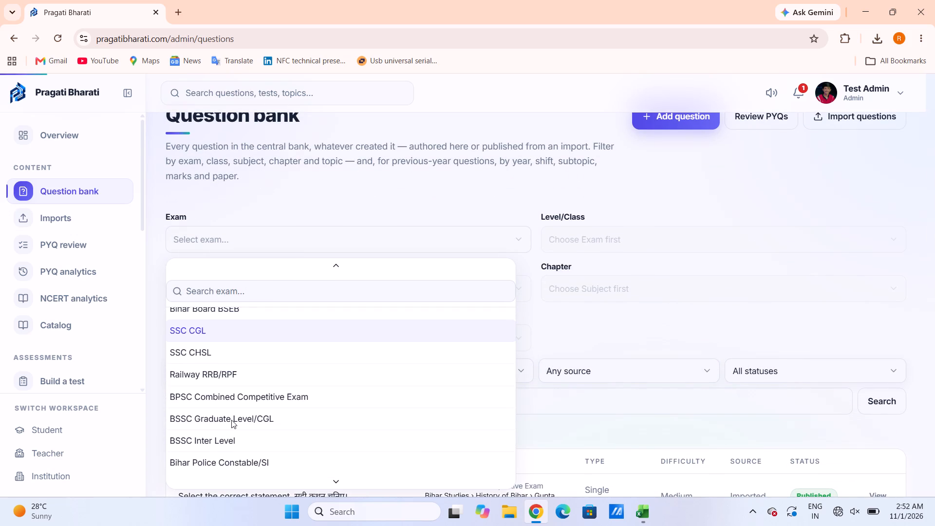
scroll(231, 420, "down", 1)
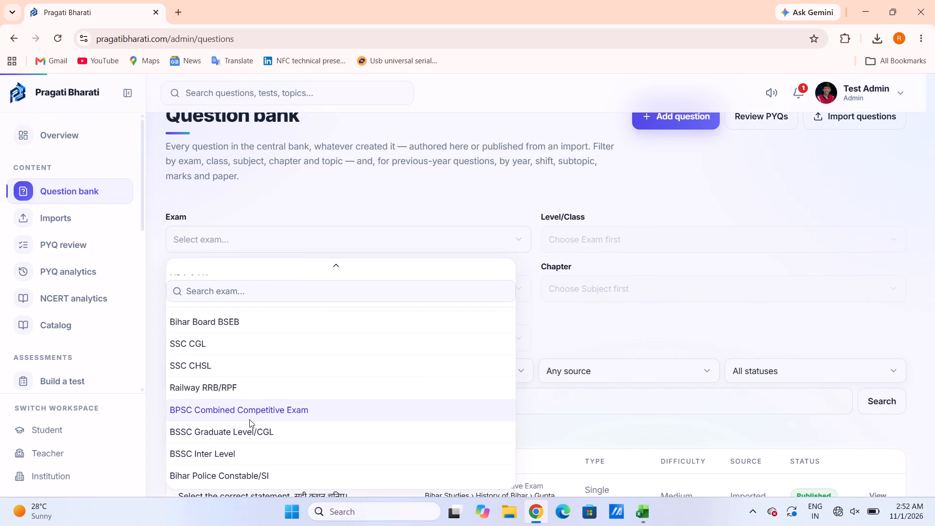
scroll(265, 368, "up", 1)
scroll(233, 366, "down", 3)
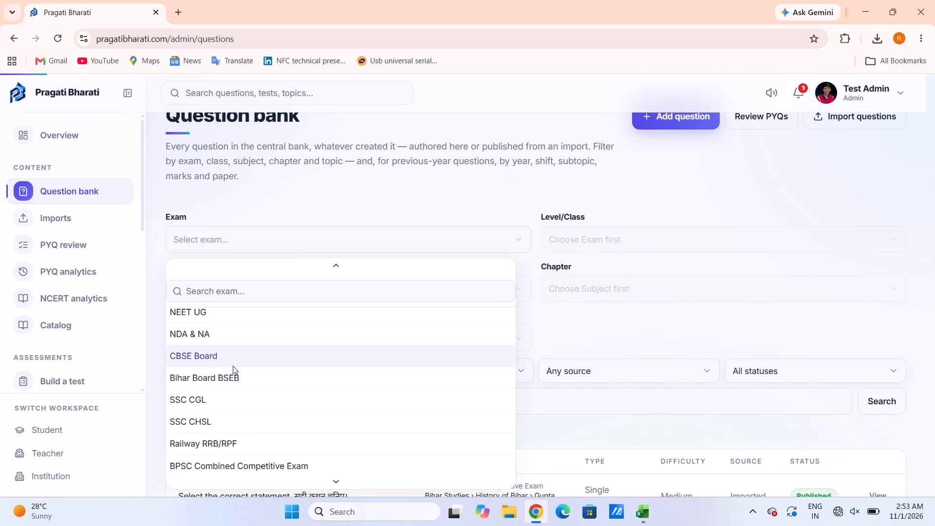
left_click(233, 452)
left_click(687, 251)
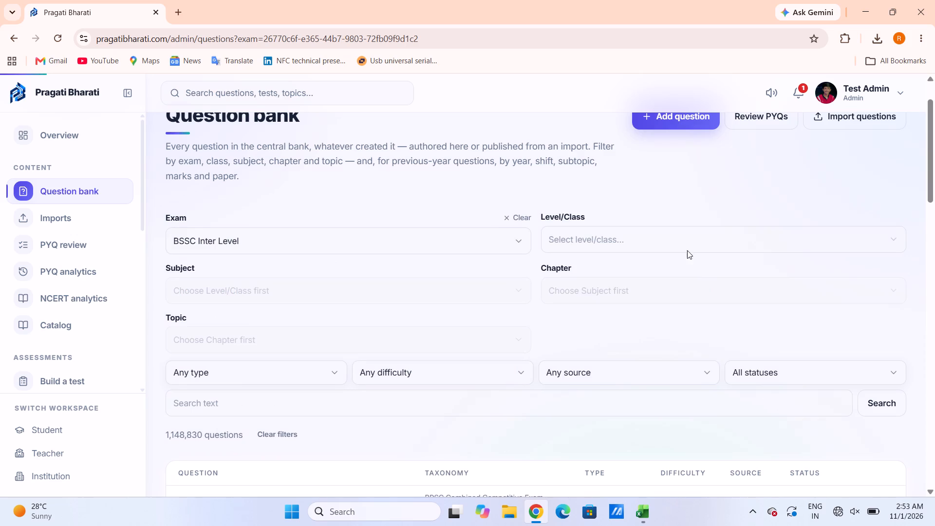
left_click(617, 311)
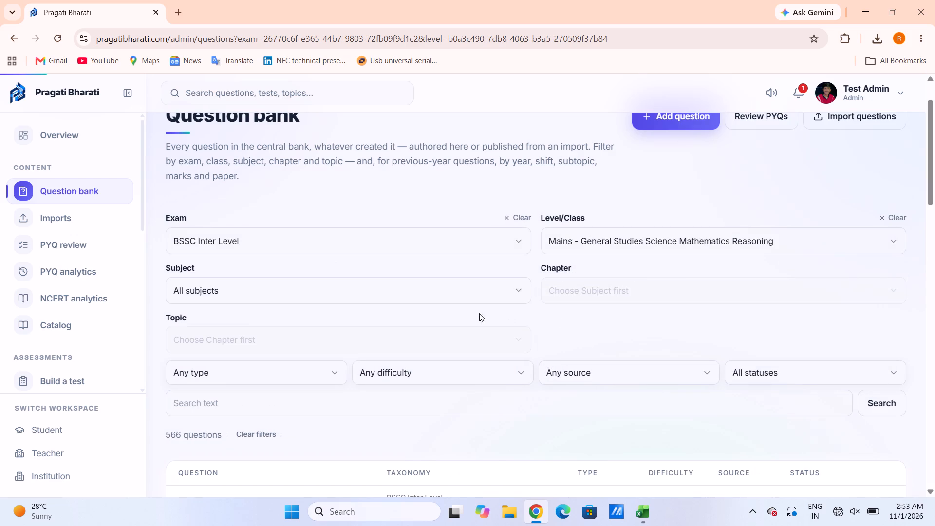
left_click(695, 244)
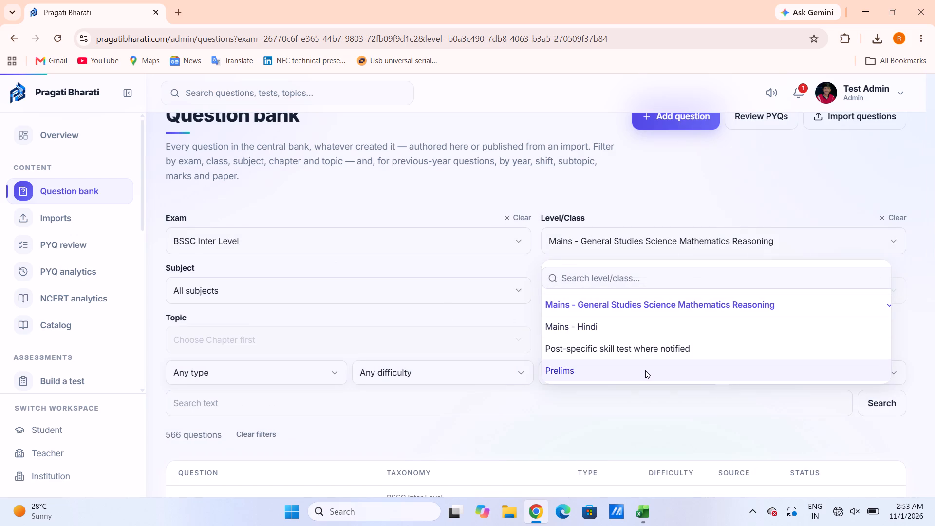
left_click(645, 370)
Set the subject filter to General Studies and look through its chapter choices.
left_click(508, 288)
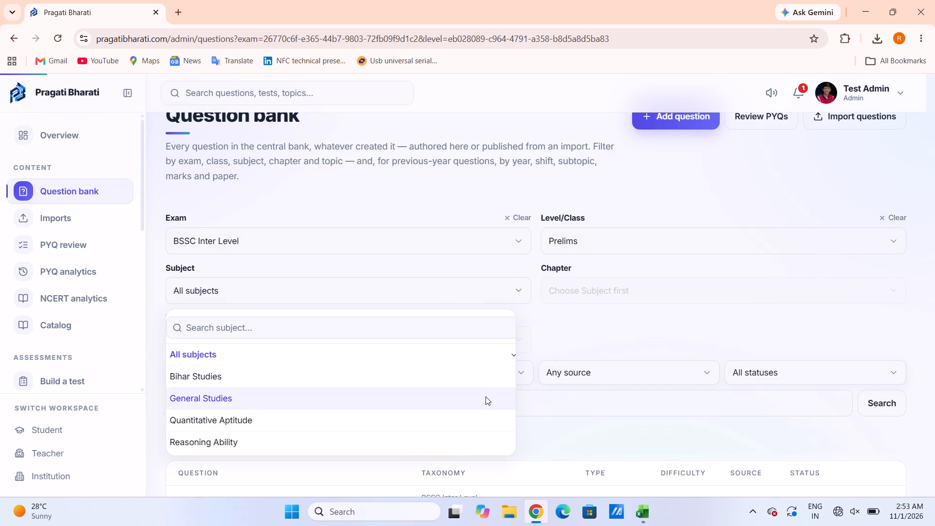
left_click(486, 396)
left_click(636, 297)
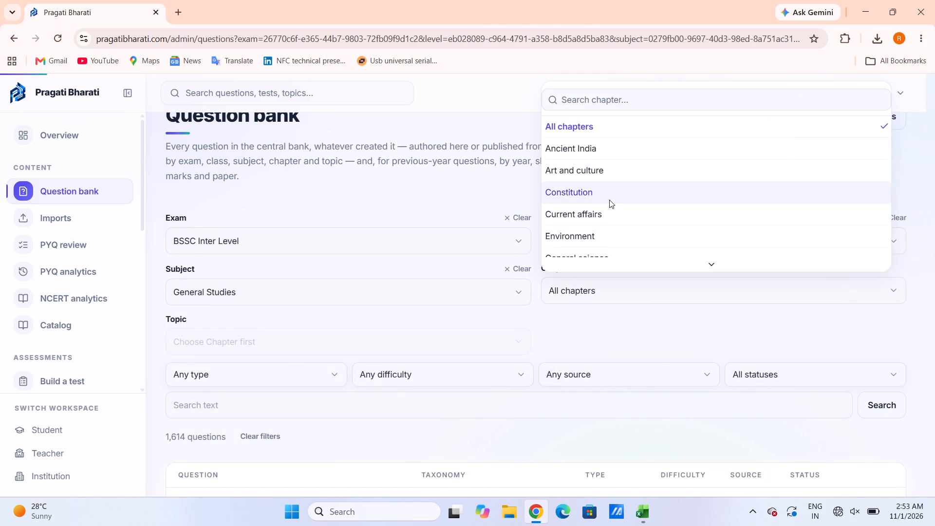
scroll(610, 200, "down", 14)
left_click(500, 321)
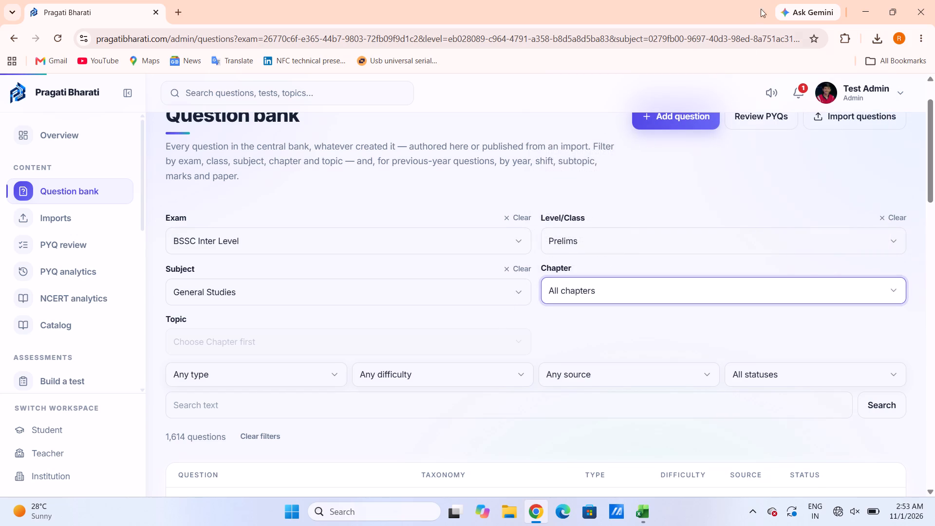
Set the subject filter to Quantitative Aptitude and the chapter filter to Algebra.
left_click(511, 293)
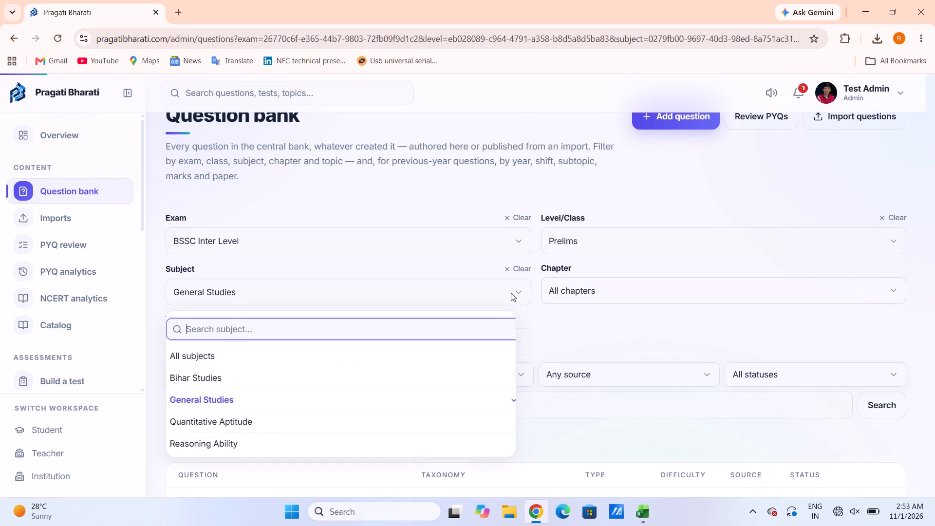
scroll(346, 428, "down", 1)
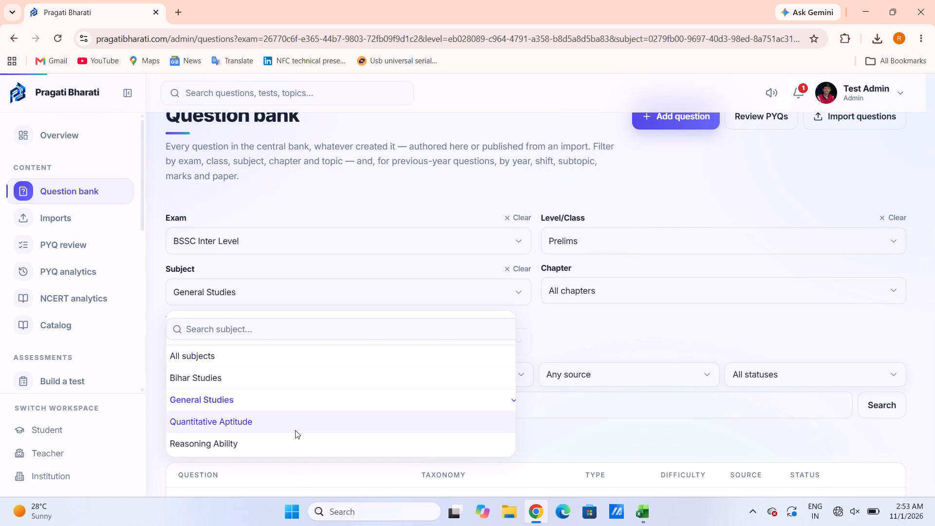
left_click(295, 429)
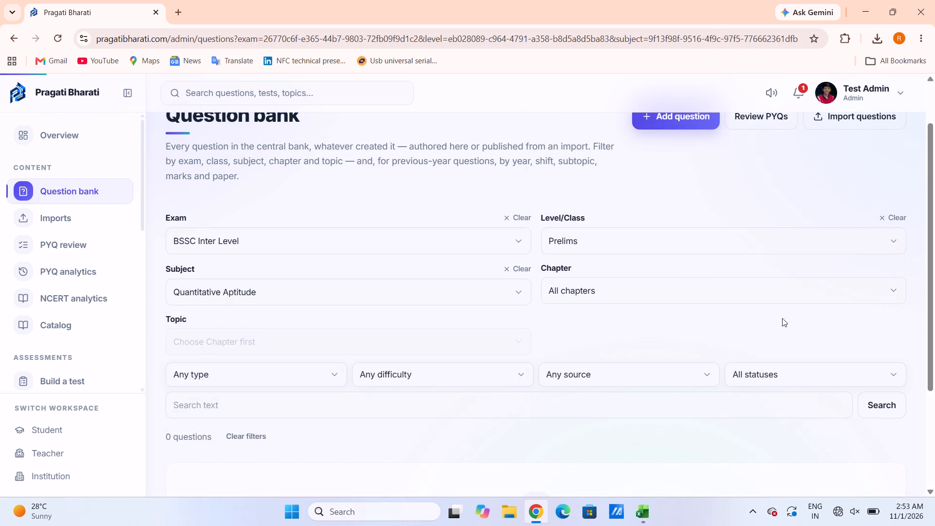
left_click(691, 282)
left_click(652, 322)
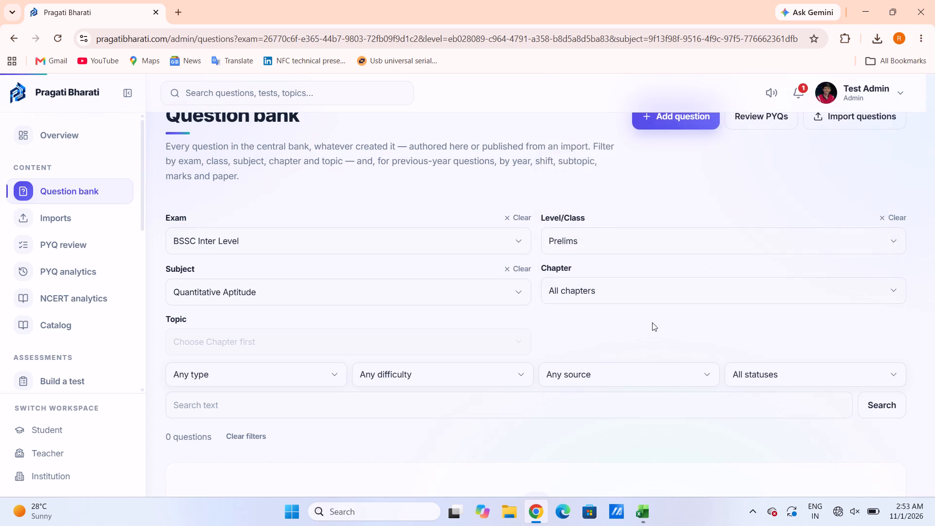
left_click(631, 296)
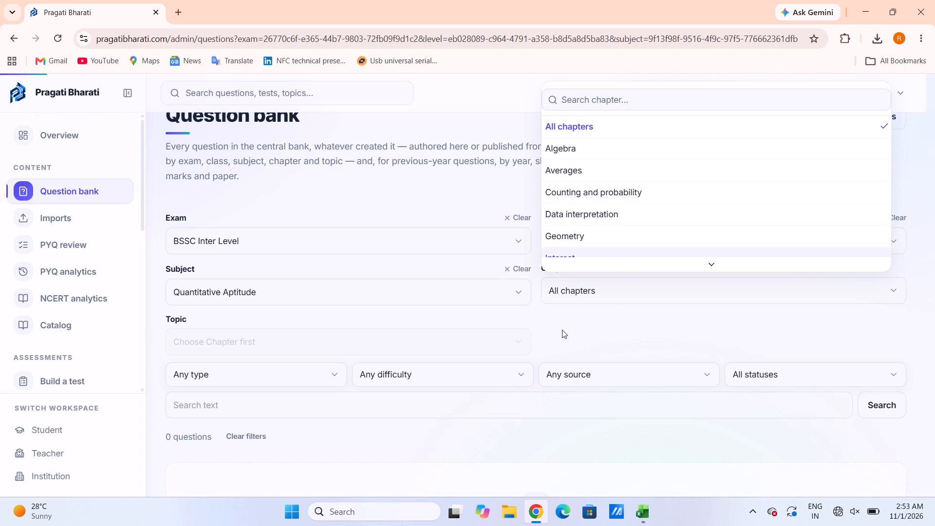
left_click(601, 157)
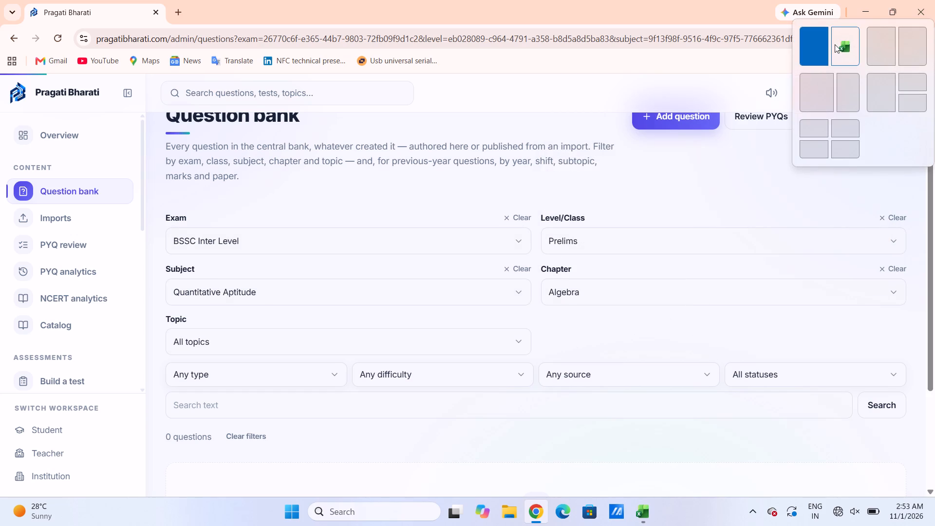
Arrange the question bank browser window and the Excel workbook side by side.
left_click(835, 44)
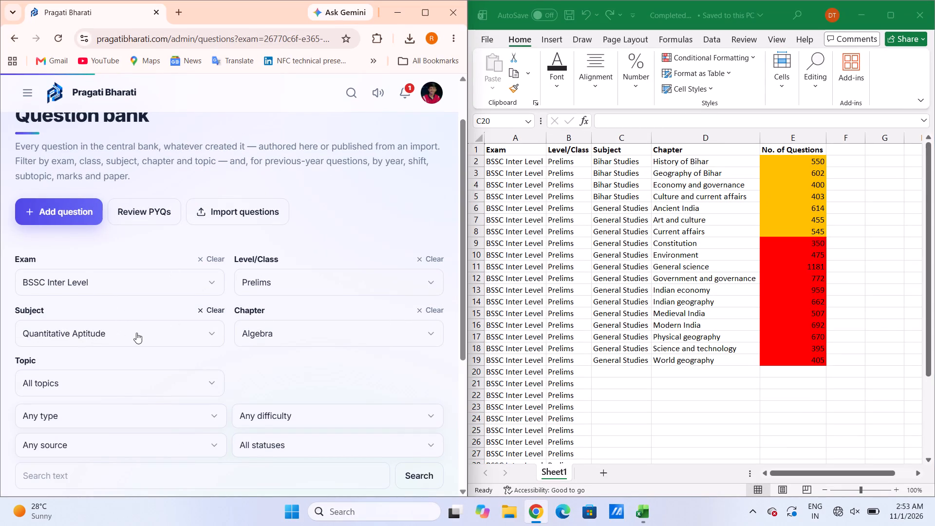
Copy the subject name Quantitative Aptitude from the question bank filter into cell C20 of the workbook, matching destination formatting.
left_click_drag(136, 333, 57, 336)
left_click_drag(159, 395, 143, 364)
left_click(104, 368)
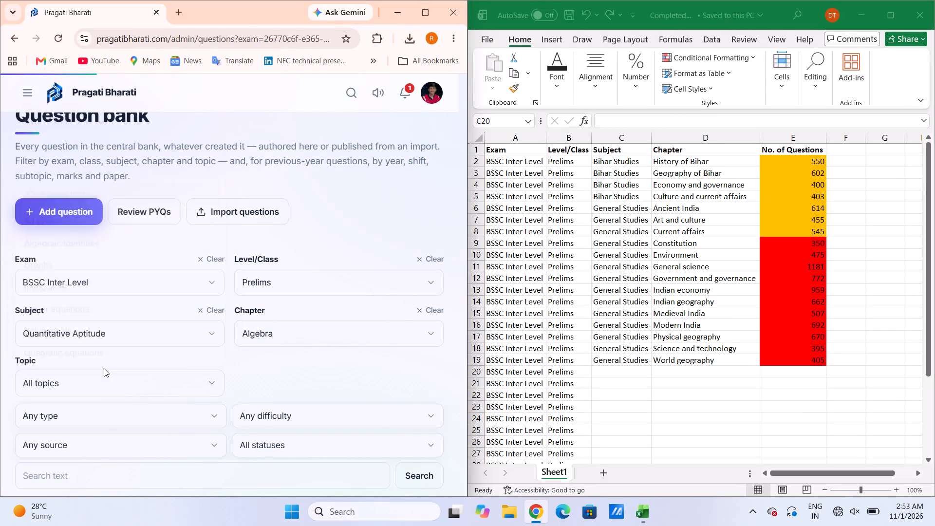
left_click_drag(7, 321, 121, 324)
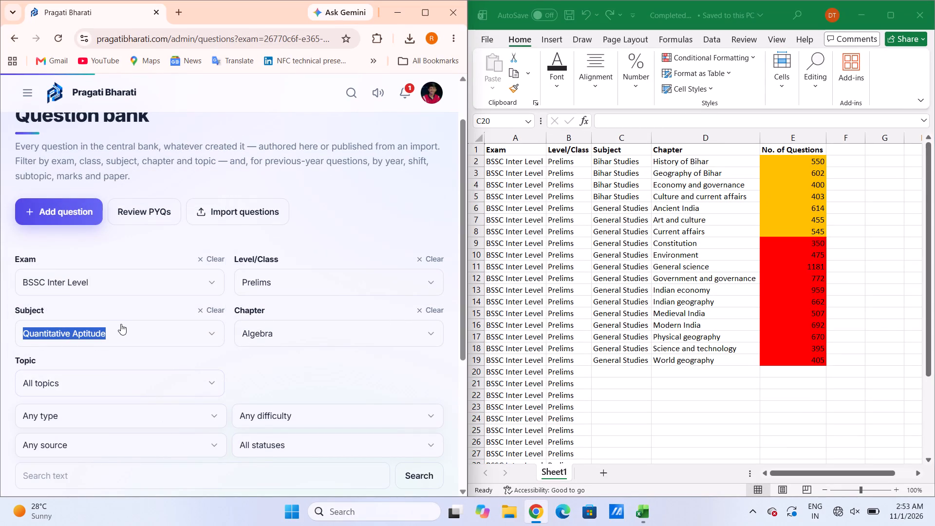
key("ctrl+c")
left_click(171, 341)
scroll(173, 248, "down", 6)
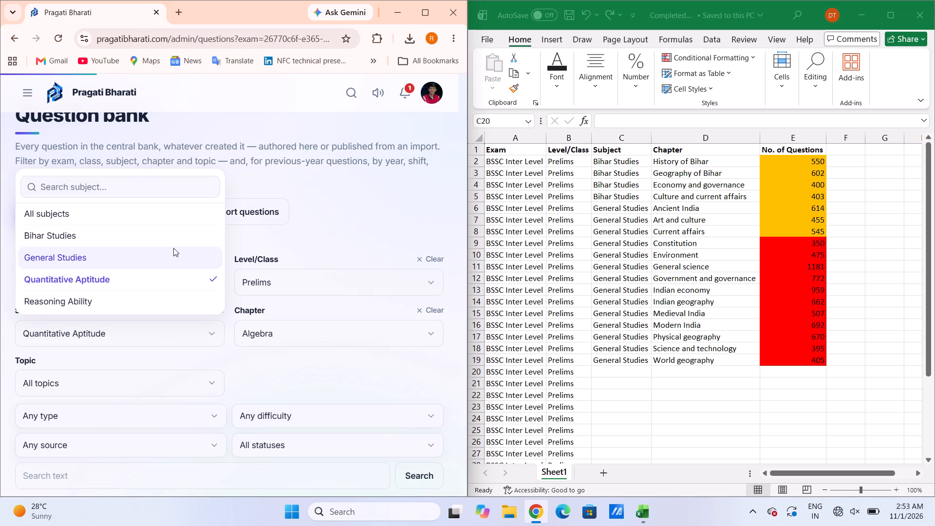
scroll(173, 248, "up", 6)
scroll(174, 248, "down", 7)
left_click(196, 353)
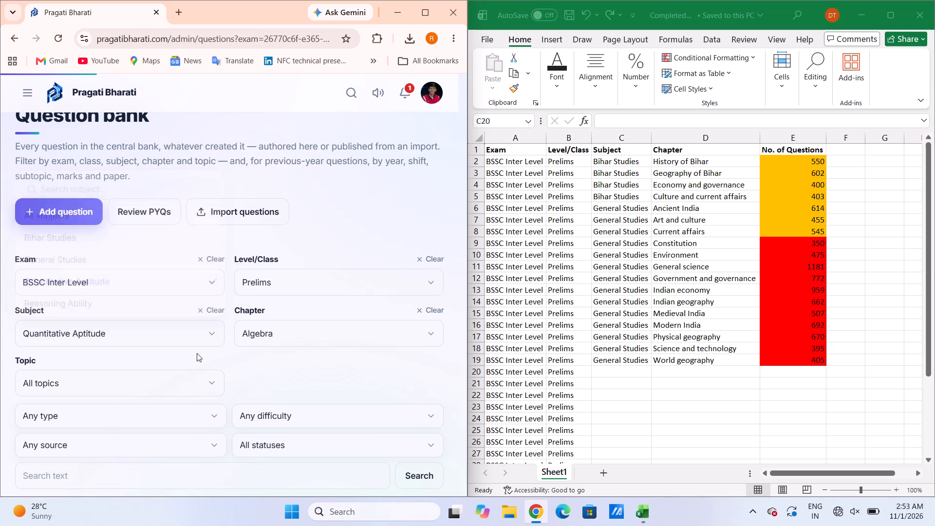
left_click(628, 368)
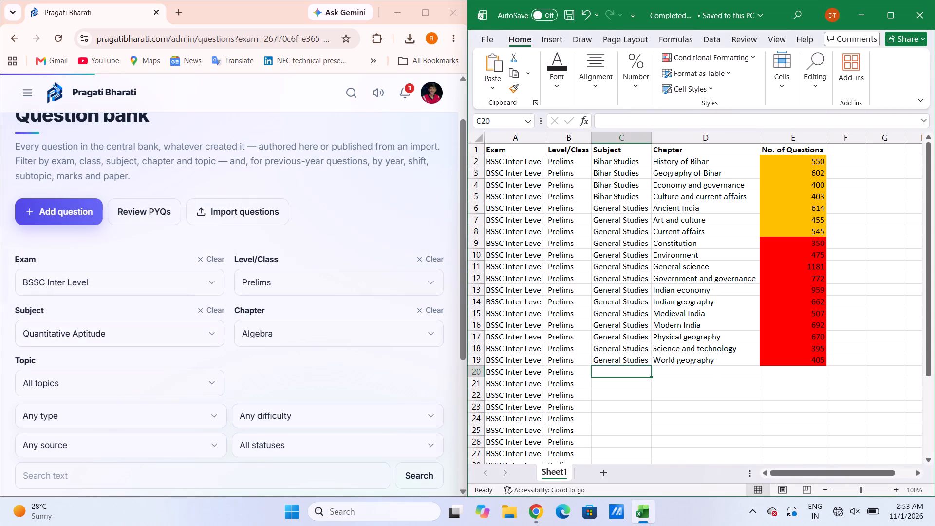
right_click(626, 369)
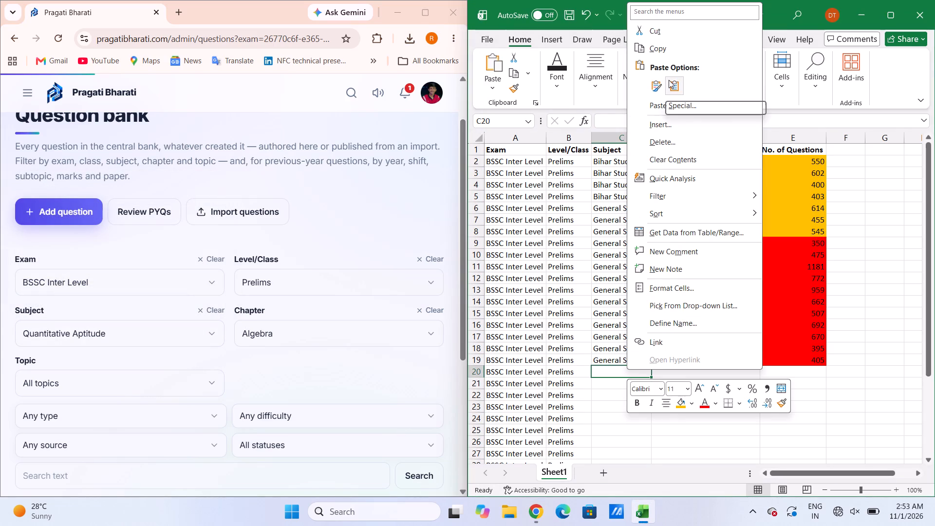
left_click(669, 80)
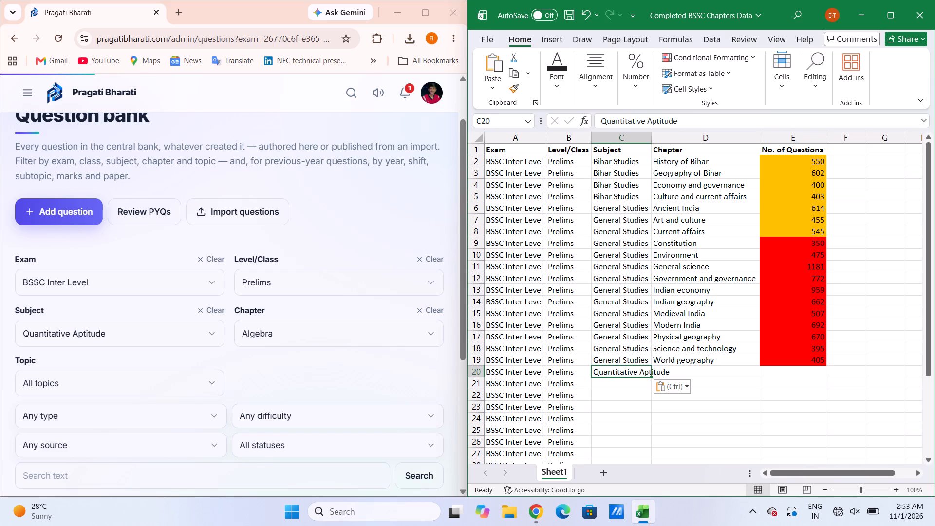
Auto-fit the width of the Subject column to its contents.
double_click(652, 142)
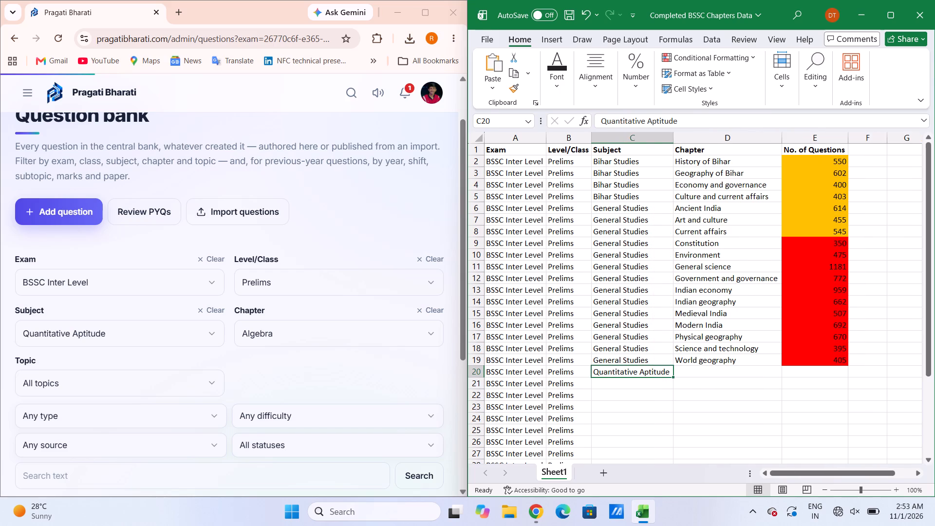
Copy the chapter name Algebra from the question bank filter into cell D20 of the workbook, matching destination formatting.
left_click(706, 372)
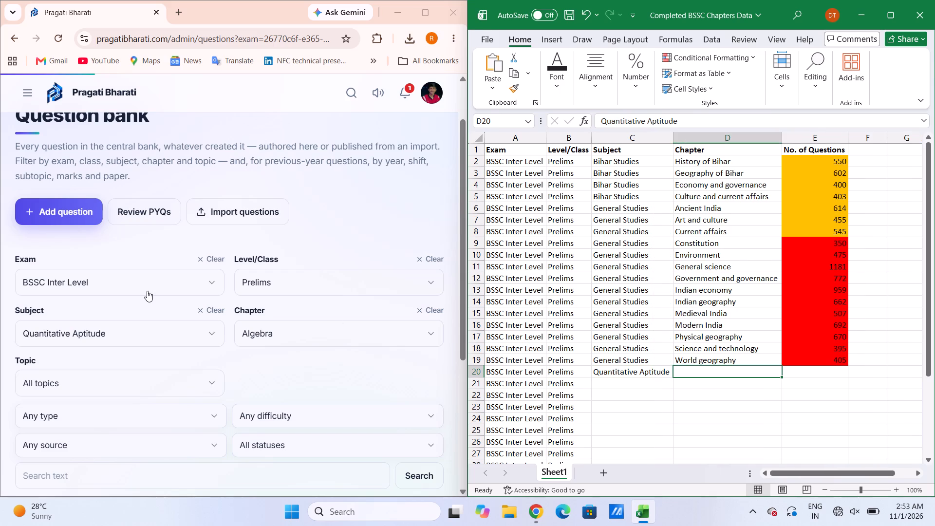
left_click_drag(330, 359, 239, 328)
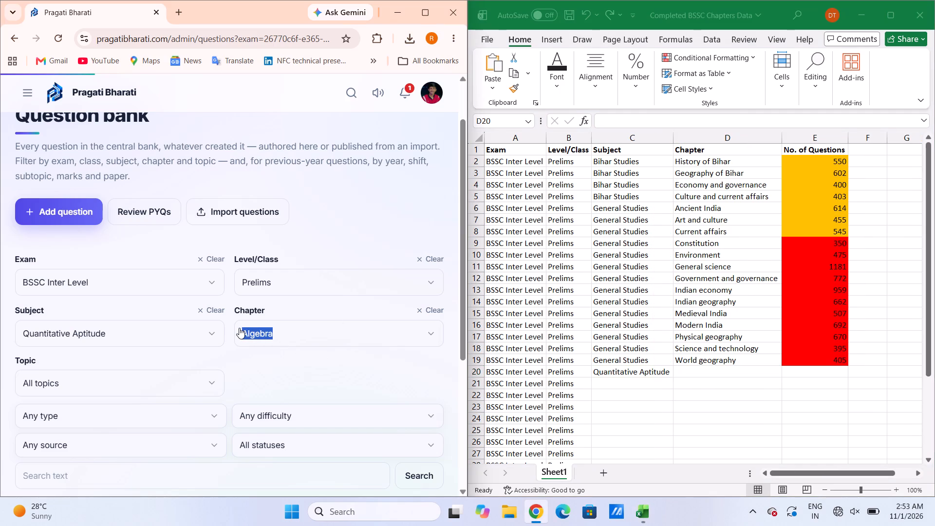
key("ctrl+c")
left_click(694, 367)
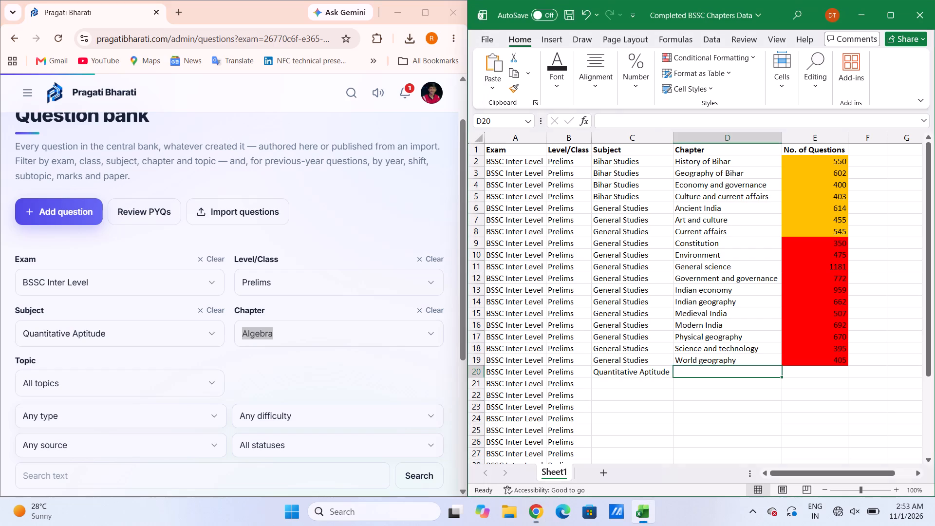
right_click(683, 374)
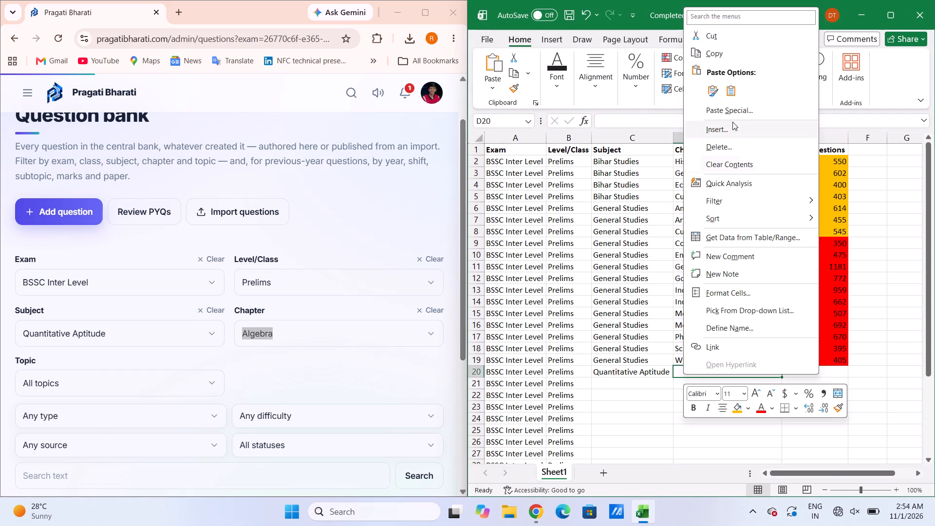
left_click(729, 94)
Switch the question bank's chapter filter to Averages and copy that name into cell D21, matching destination formatting.
left_click(332, 341)
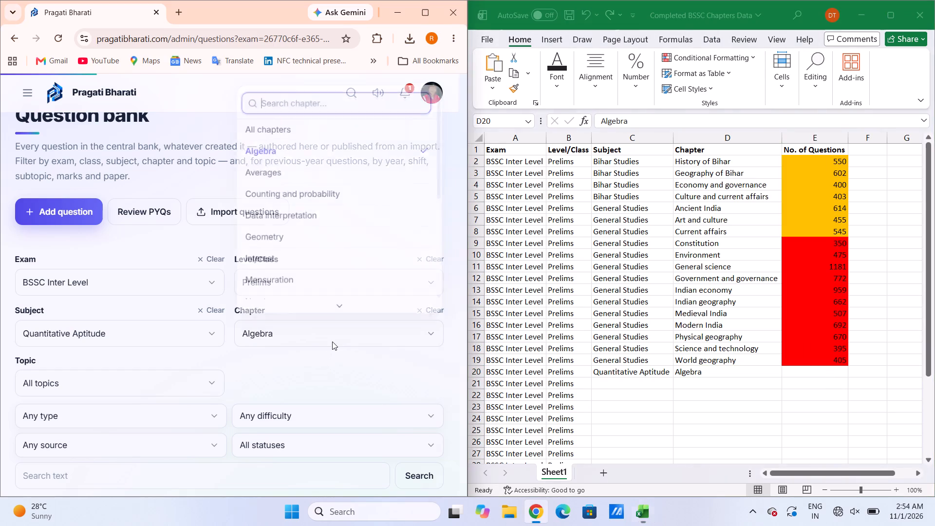
scroll(276, 152, "up", 3)
left_click(268, 168)
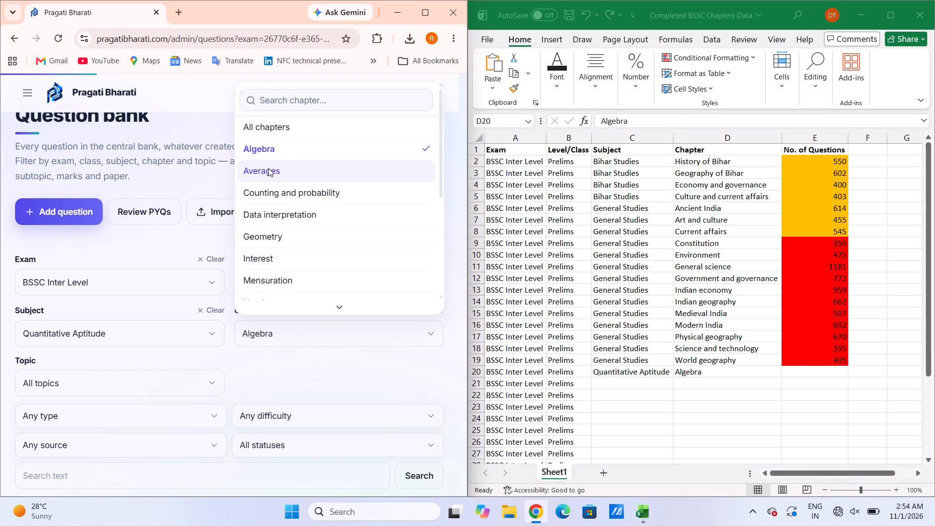
left_click_drag(331, 362, 302, 348)
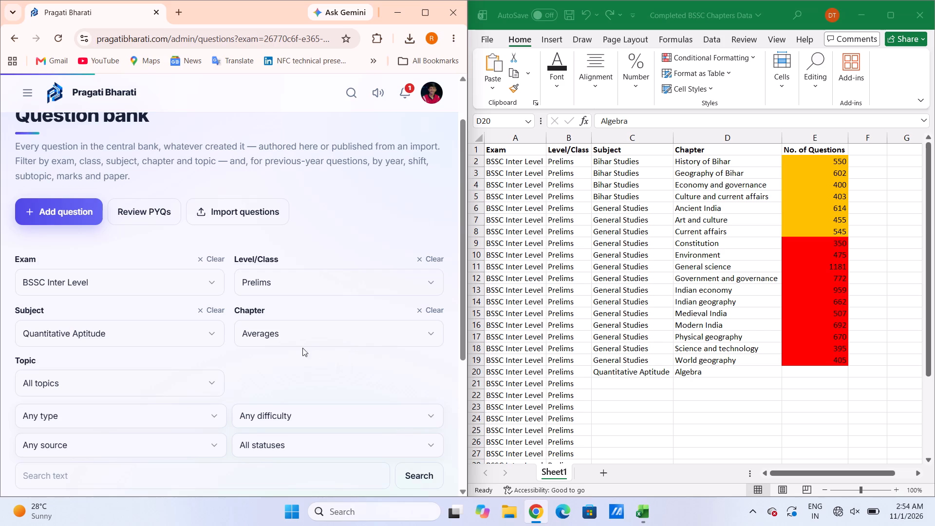
left_click_drag(302, 348, 240, 336)
key("ctrl+c")
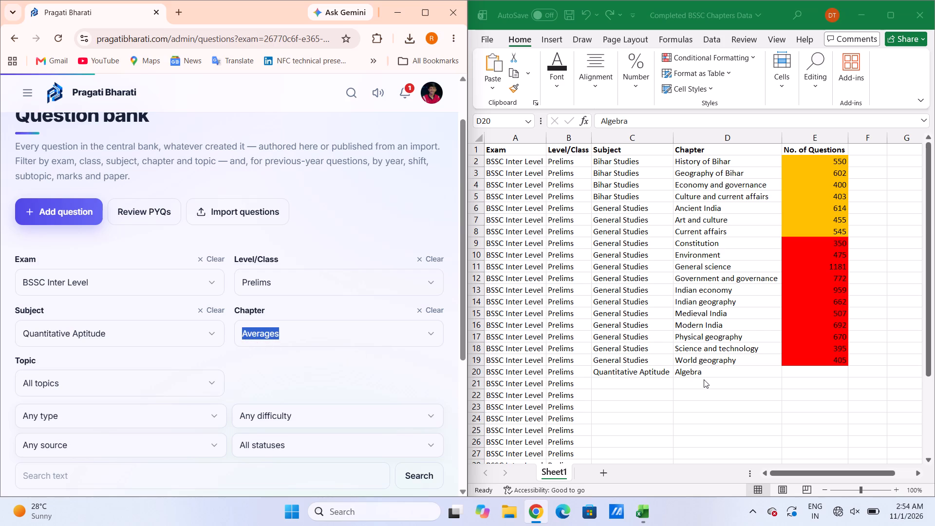
left_click(702, 382)
left_click(702, 383)
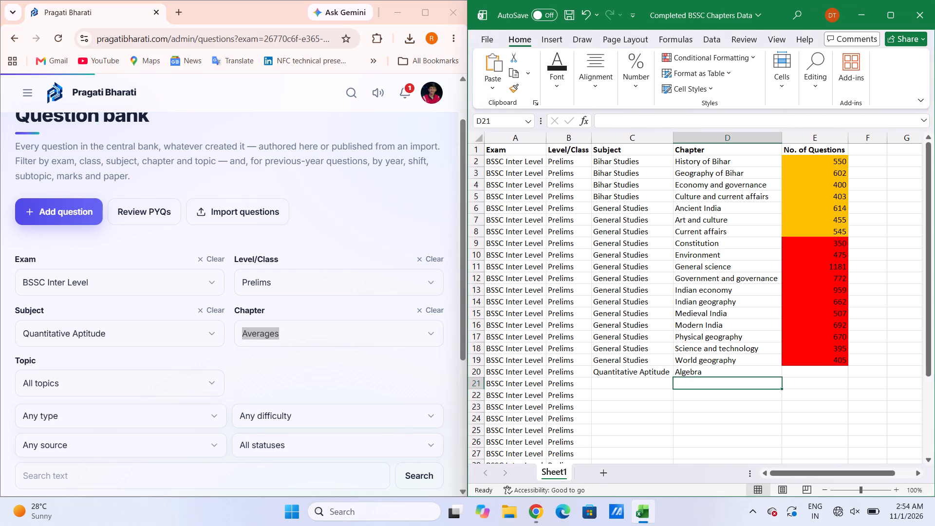
right_click(702, 383)
left_click(748, 102)
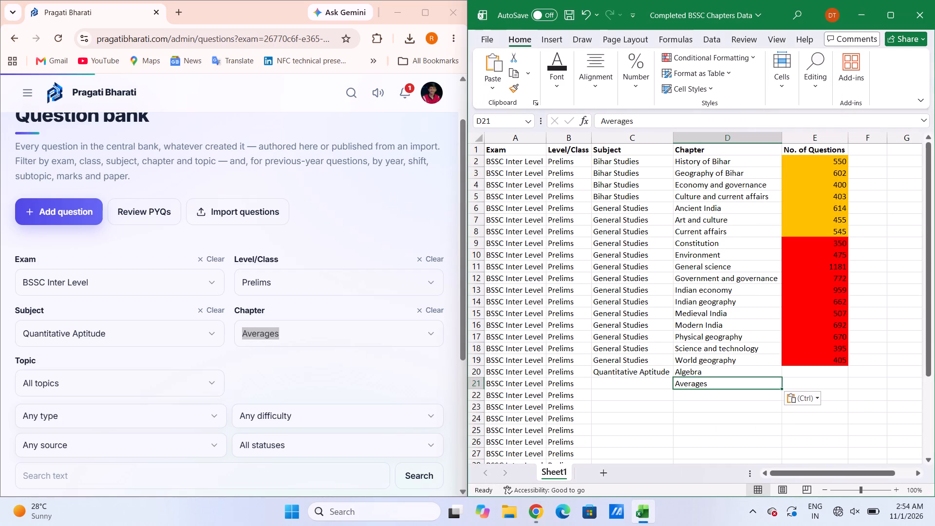
Switch the chapter filter to Counting and probability and copy that name into cell D22, matching destination formatting.
left_click(366, 333)
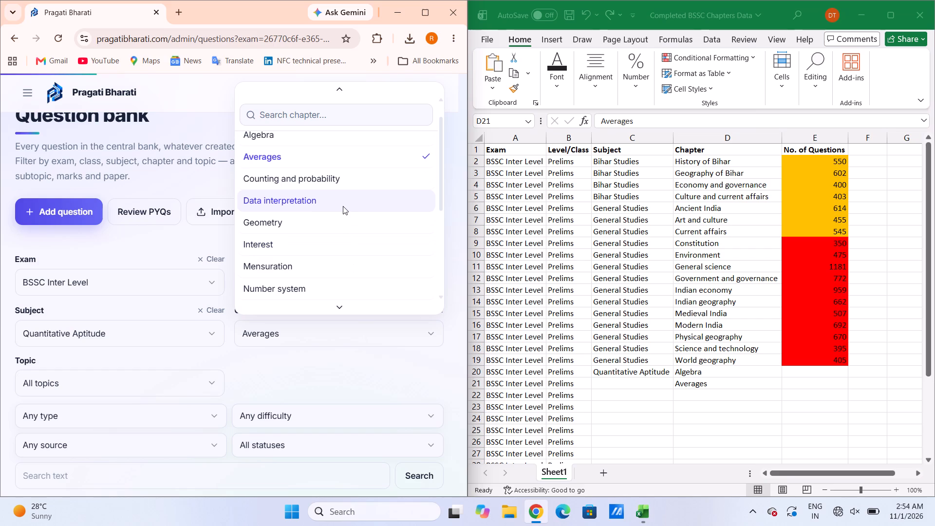
left_click(347, 177)
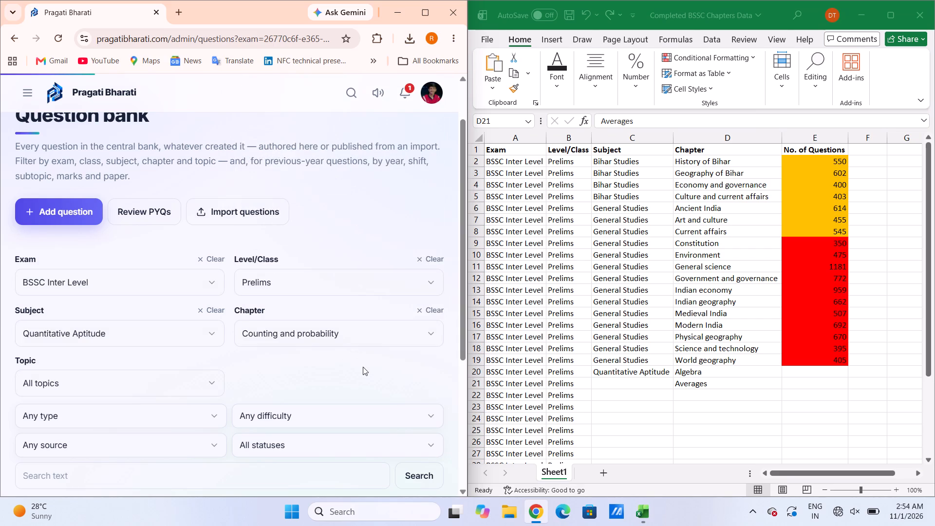
left_click_drag(363, 367, 240, 339)
key("ctrl+c")
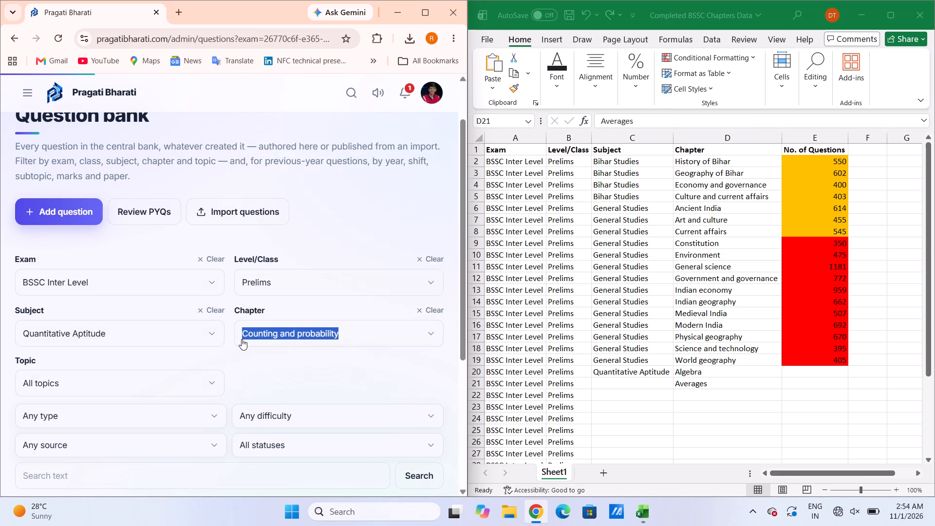
left_click(697, 395)
left_click(698, 394)
right_click(698, 394)
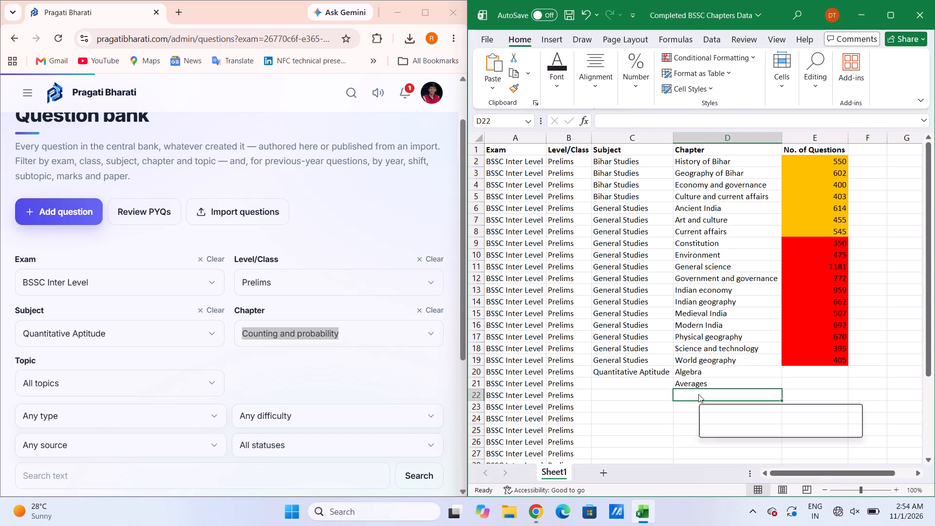
left_click(745, 114)
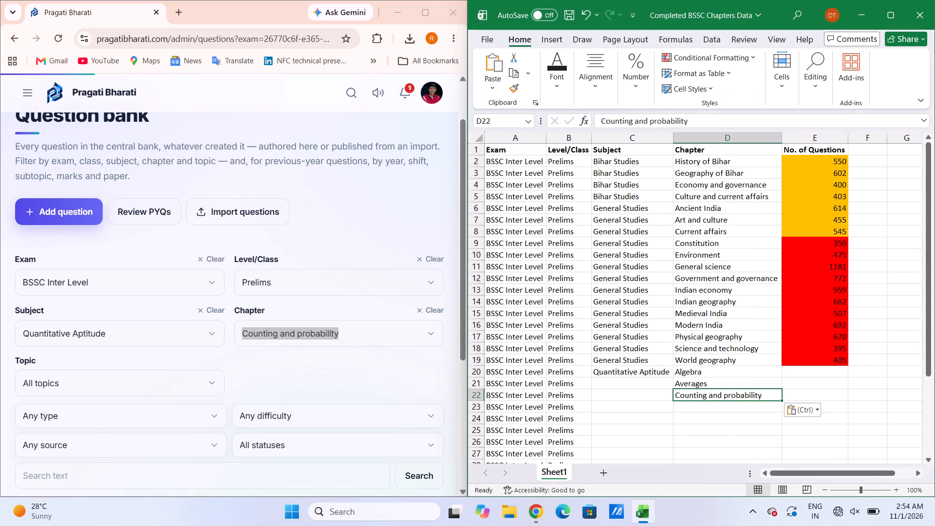
Switch the chapter filter to Data interpretation and copy that name into cell D23, matching destination formatting.
left_click(426, 335)
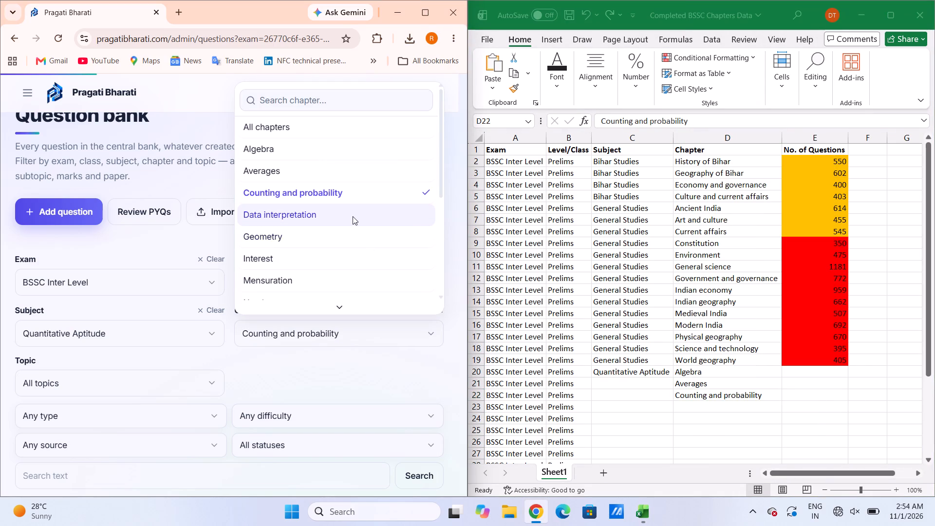
left_click(351, 213)
left_click_drag(359, 368, 239, 340)
key("ctrl+c")
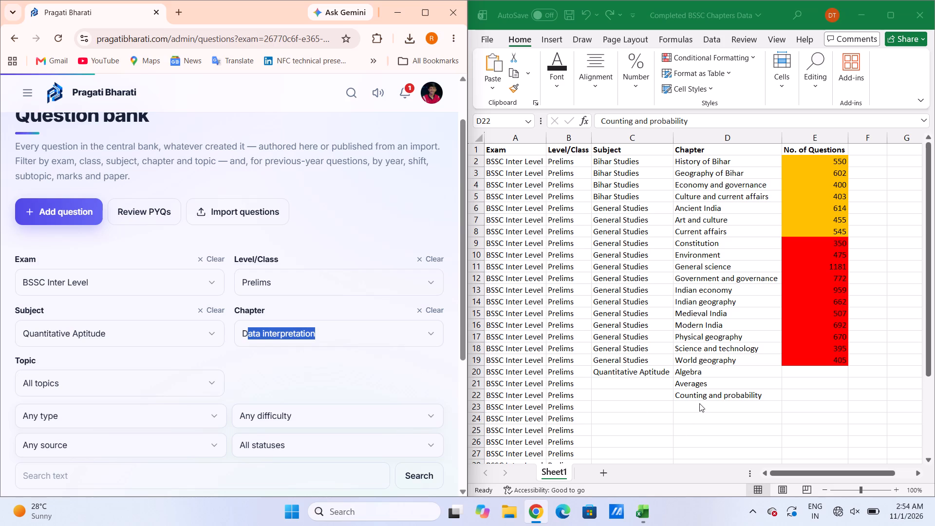
left_click(699, 403)
left_click(699, 409)
right_click(699, 409)
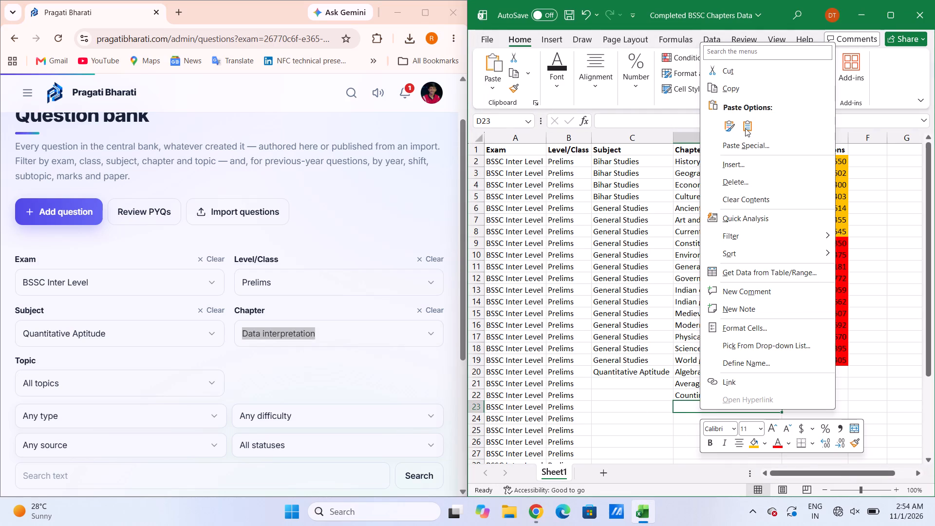
left_click(745, 125)
Switch the chapter filter to Geometry and copy that name into cell D24, matching destination formatting.
left_click(337, 332)
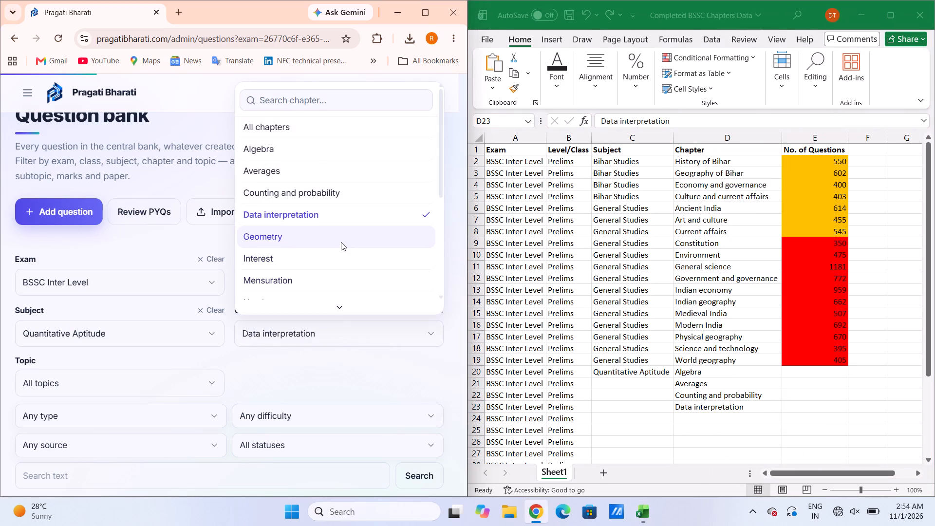
left_click(341, 242)
left_click_drag(349, 377, 340, 370)
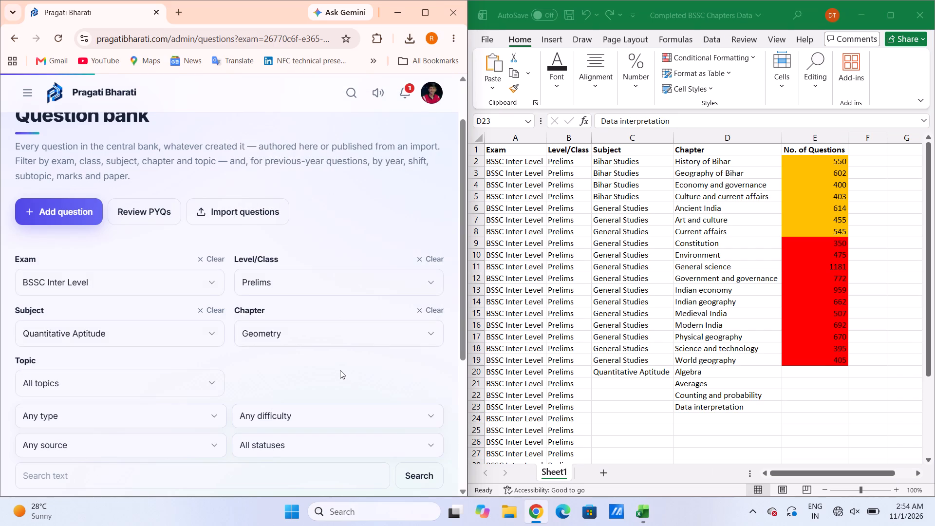
left_click_drag(340, 370, 239, 340)
key("ctrl+c")
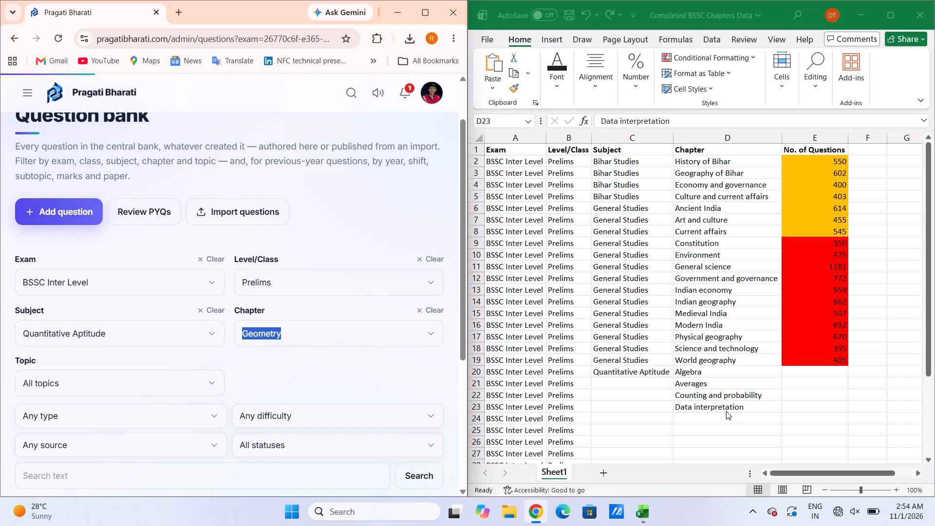
left_click(719, 418)
left_click(720, 416)
right_click(720, 416)
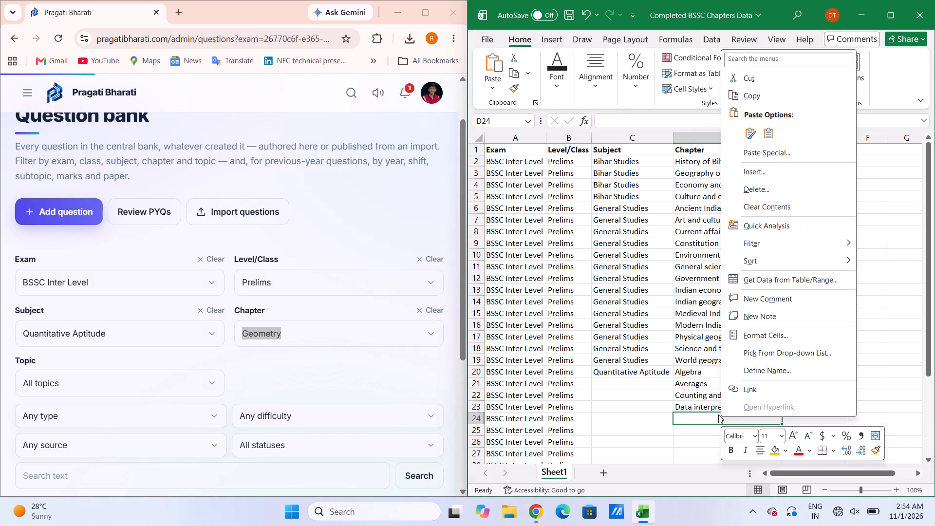
left_click(765, 137)
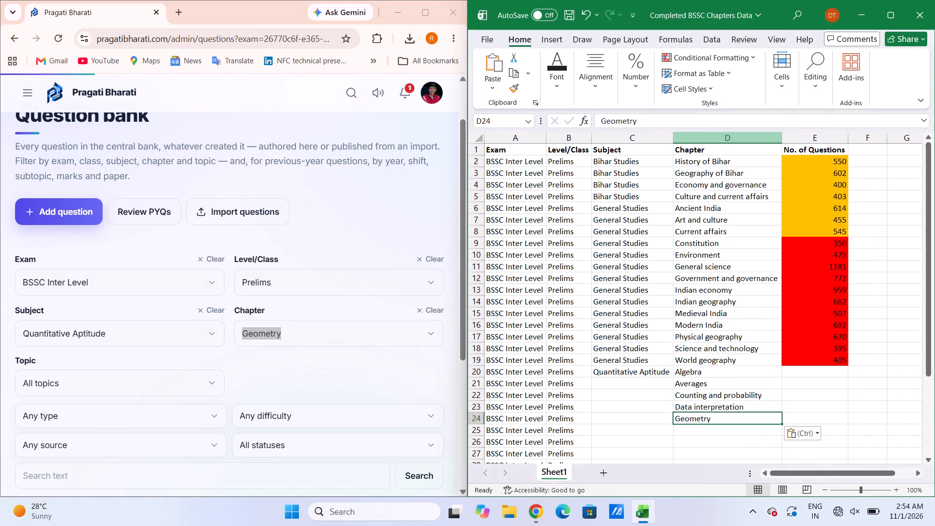
Switch the chapter filter to Interest and copy that name into cell D25, matching destination formatting.
left_click(322, 340)
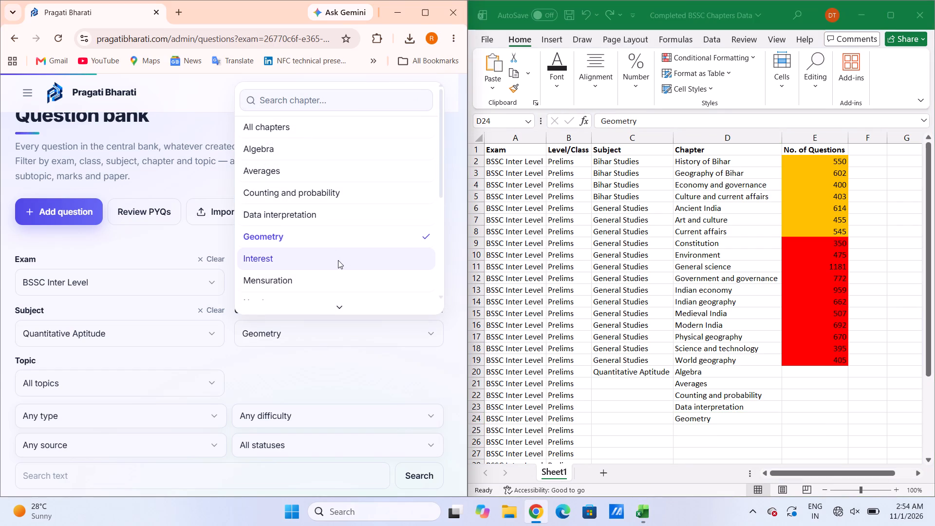
left_click(338, 258)
left_click_drag(337, 379, 236, 339)
key("ctrl+c")
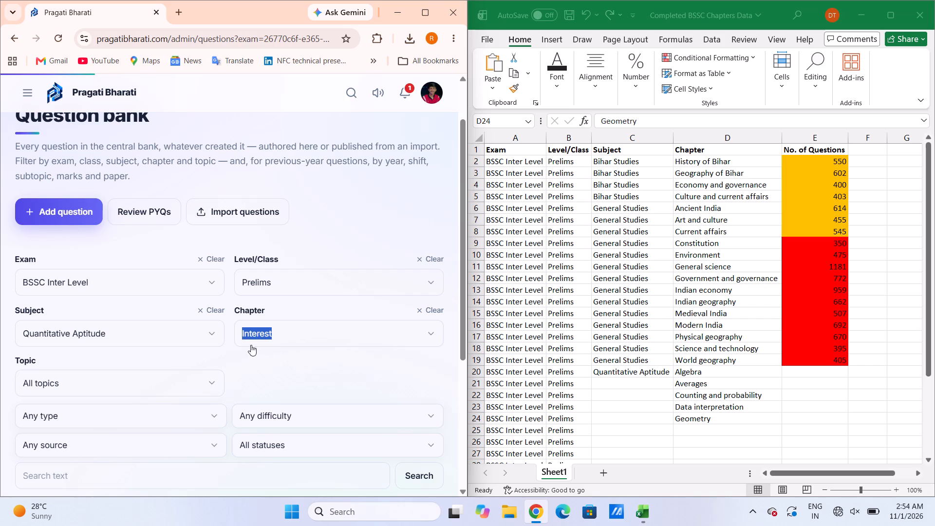
left_click(701, 431)
left_click(701, 431)
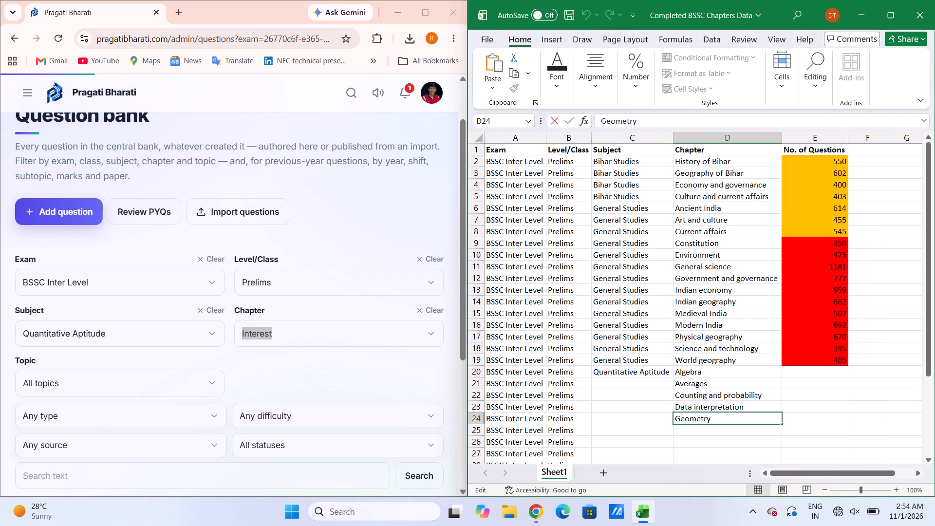
left_click(700, 430)
right_click(700, 430)
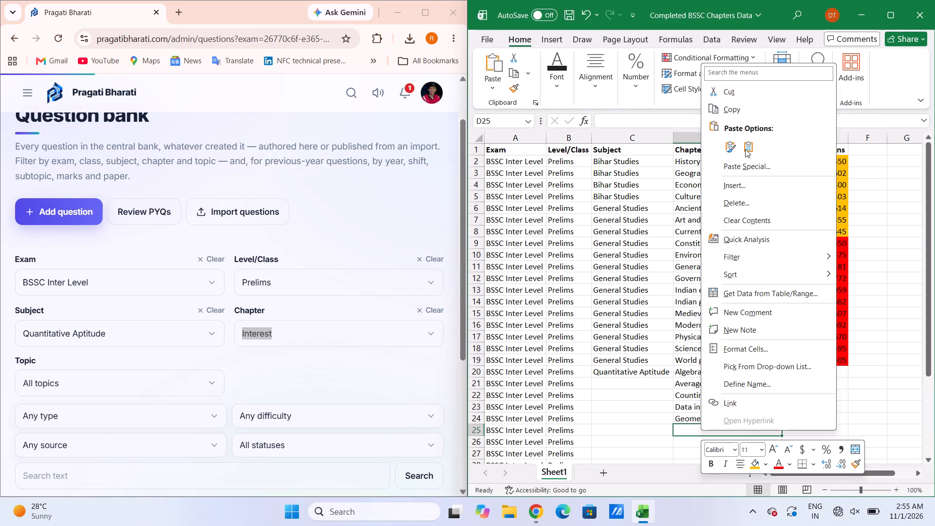
left_click(745, 148)
Switch the chapter filter to Mensuration and copy that name into cell D26, matching destination formatting.
left_click(296, 339)
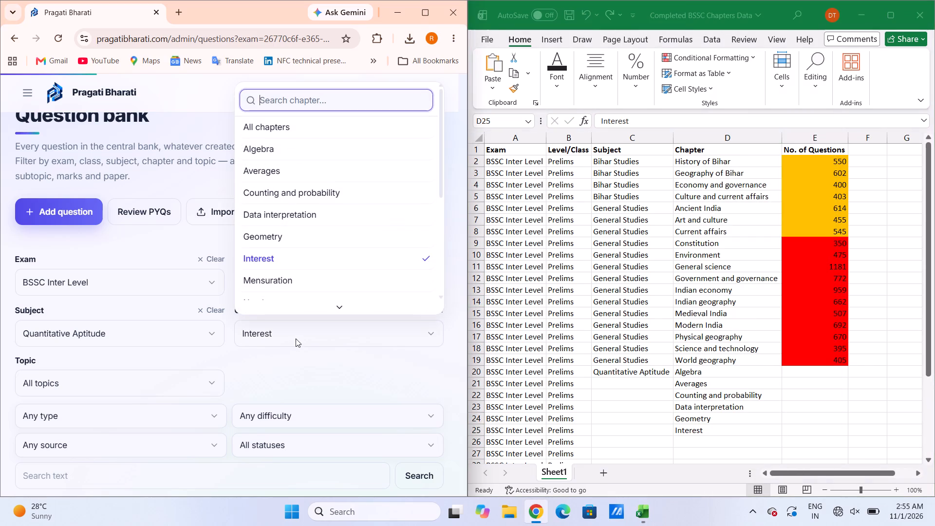
left_click(303, 285)
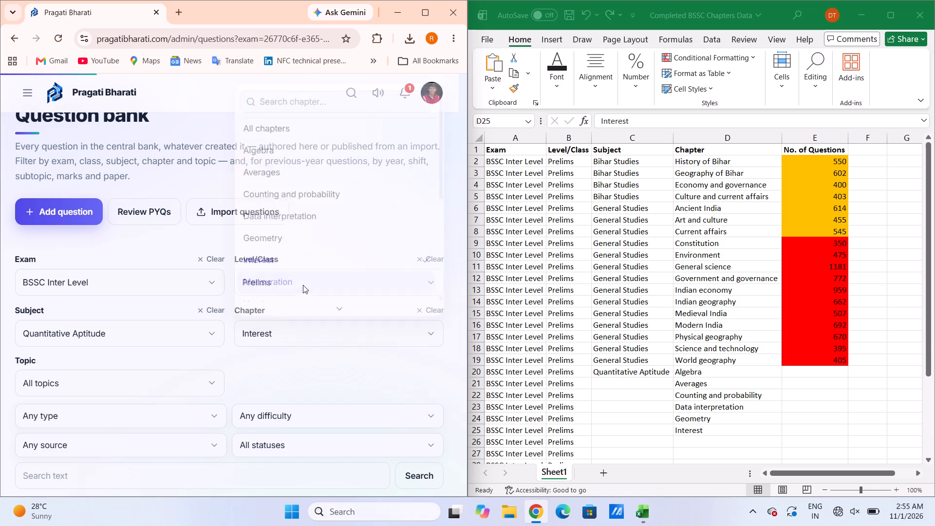
left_click_drag(344, 390, 235, 342)
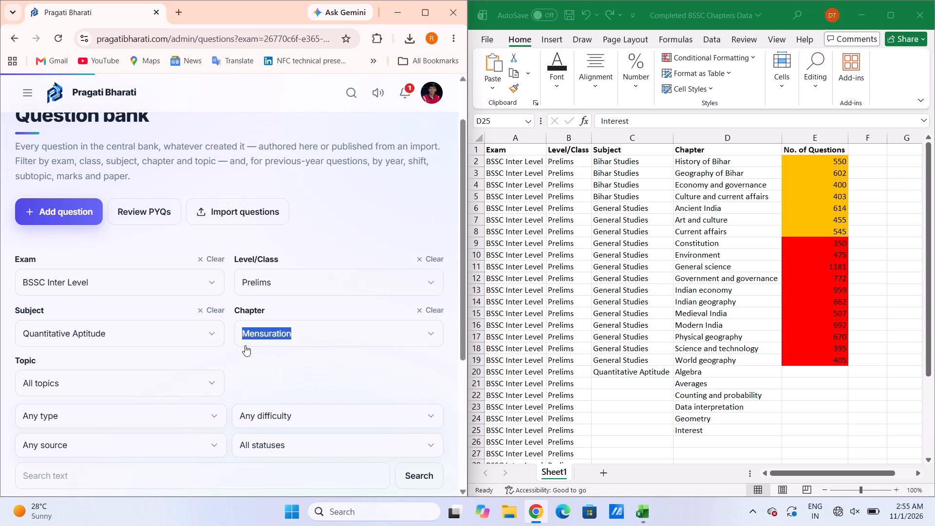
key("ctrl+c")
scroll(790, 332, "down", 1)
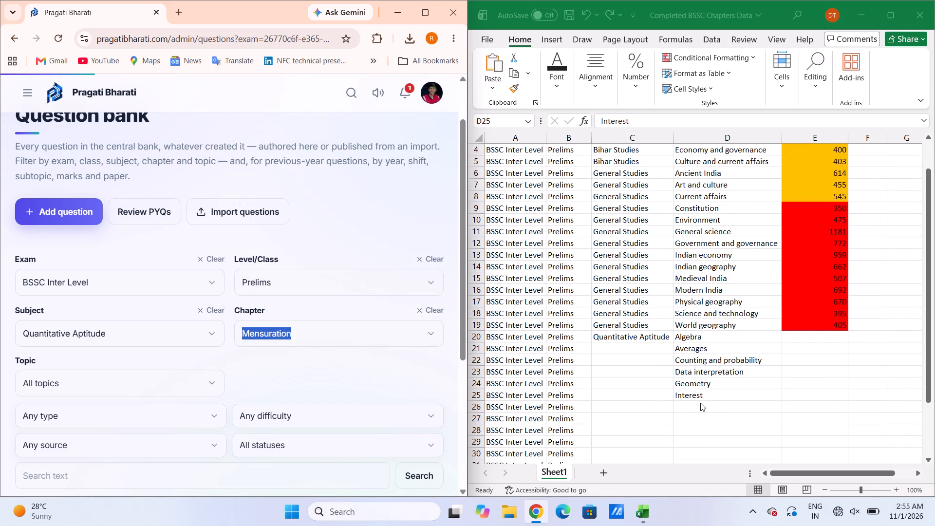
left_click(700, 403)
left_click(700, 405)
right_click(700, 405)
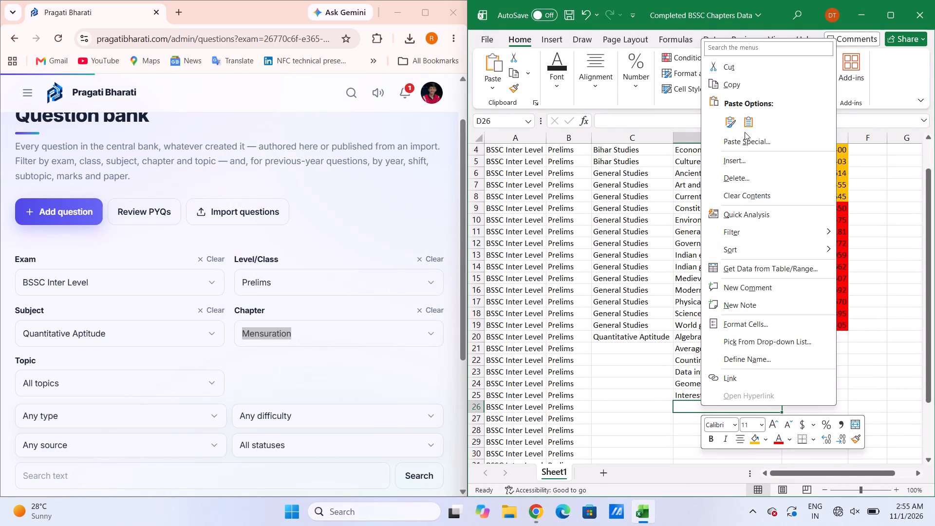
left_click(748, 124)
Switch the chapter filter to Number system and copy that name into cell D27, matching destination formatting.
left_click(323, 337)
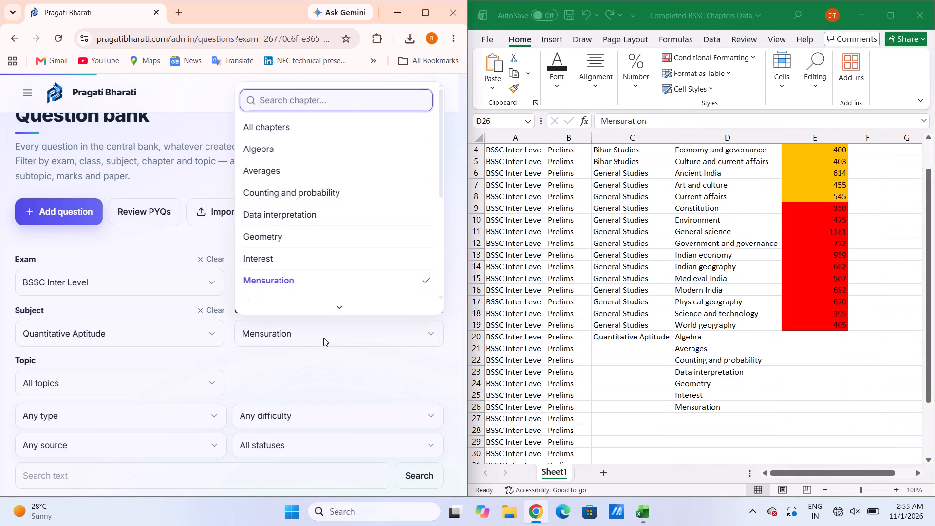
scroll(328, 285, "down", 5)
scroll(328, 285, "up", 1)
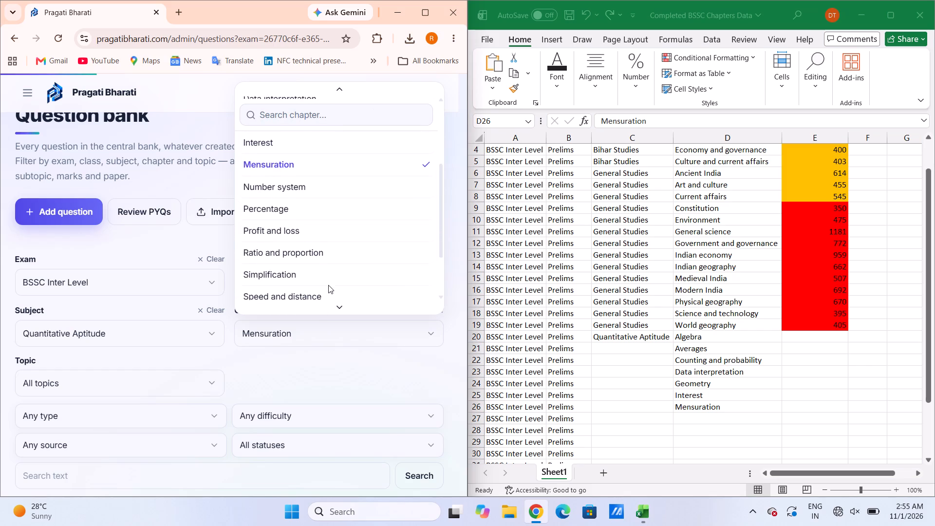
left_click(393, 190)
left_click_drag(371, 367, 228, 325)
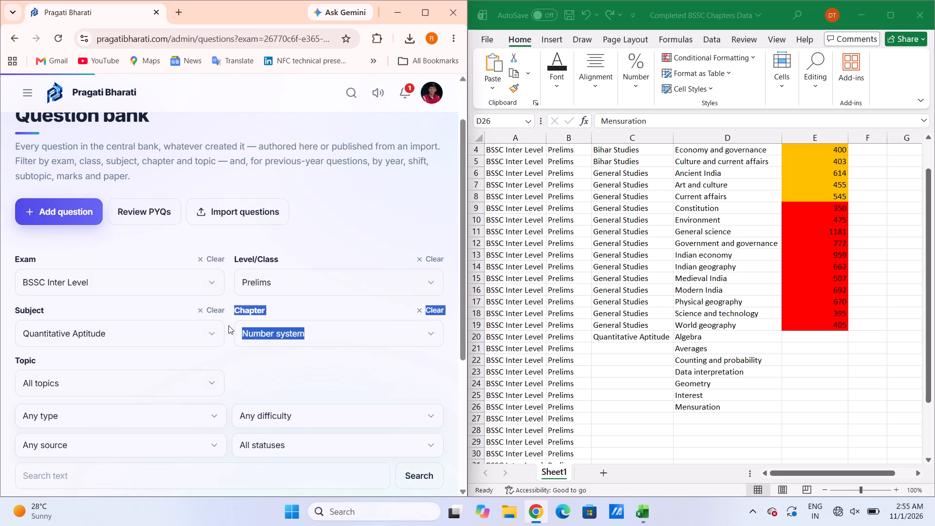
left_click_drag(228, 325, 229, 325)
left_click(321, 348)
left_click_drag(374, 374, 238, 341)
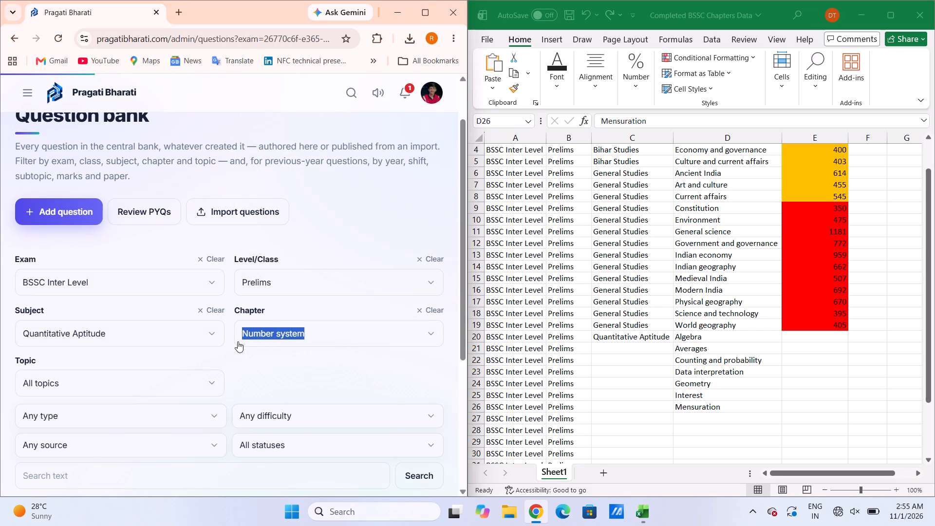
left_click_drag(238, 341, 239, 341)
key("ctrl+c")
left_click(691, 417)
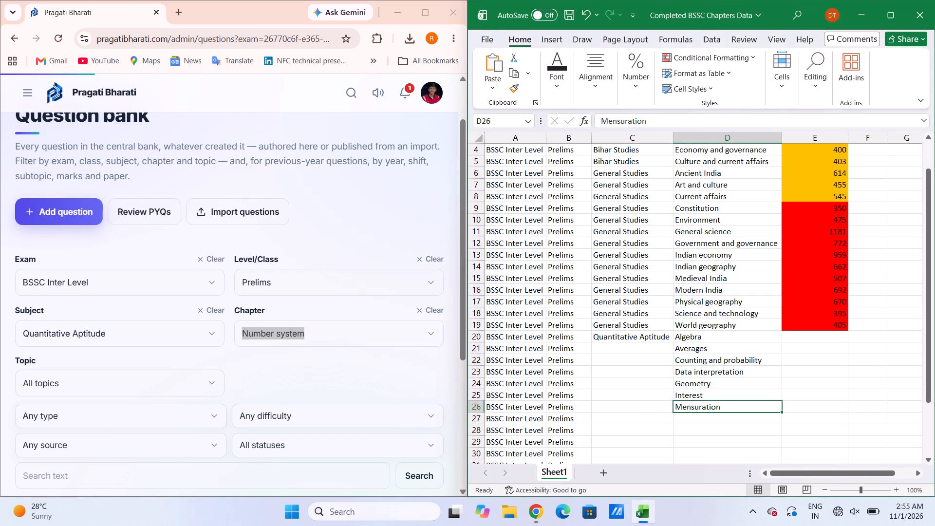
left_click(691, 416)
left_click(692, 418)
right_click(692, 419)
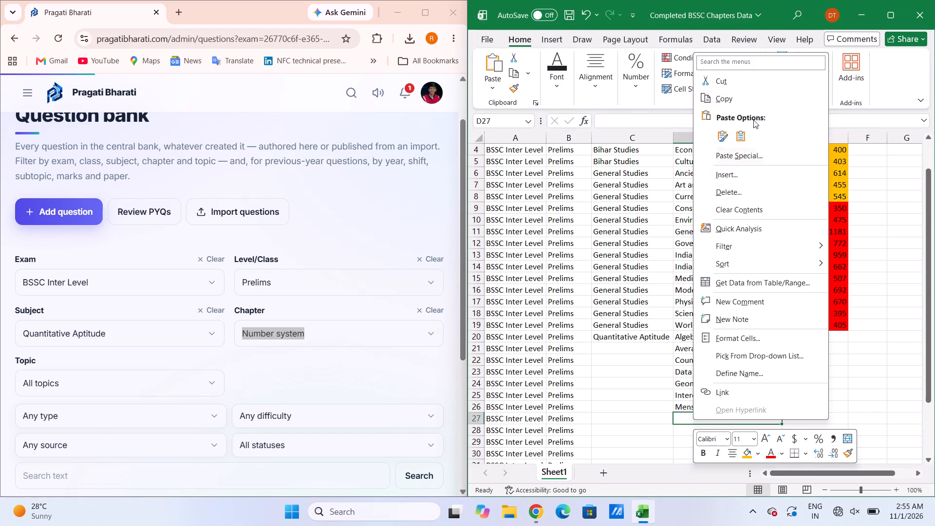
left_click(738, 142)
Switch the chapter filter to Percentage and copy that name into cell D28, matching destination formatting.
left_click(363, 338)
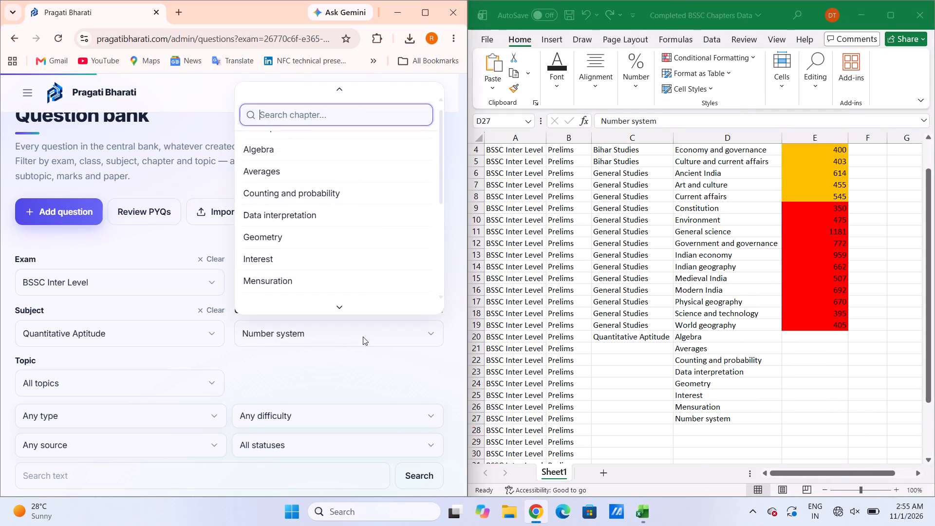
scroll(342, 255, "down", 2)
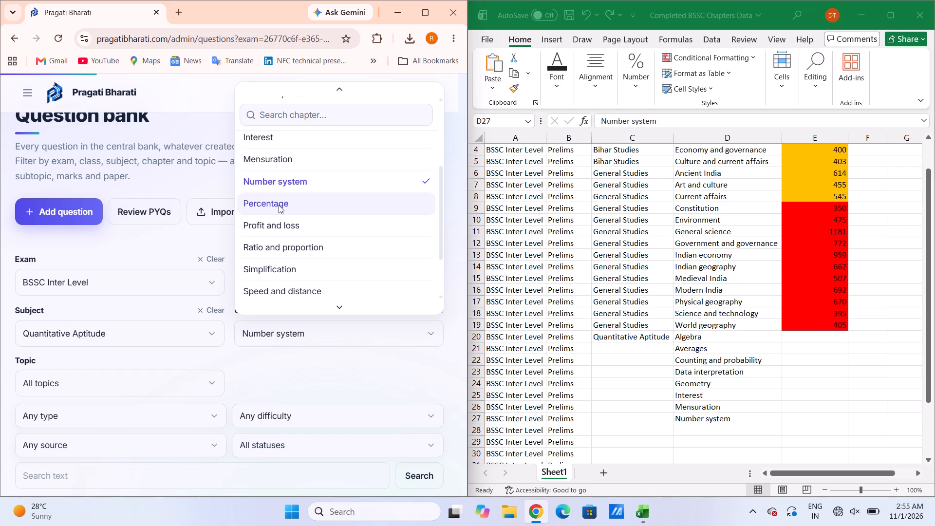
left_click(279, 205)
left_click_drag(339, 366, 334, 362)
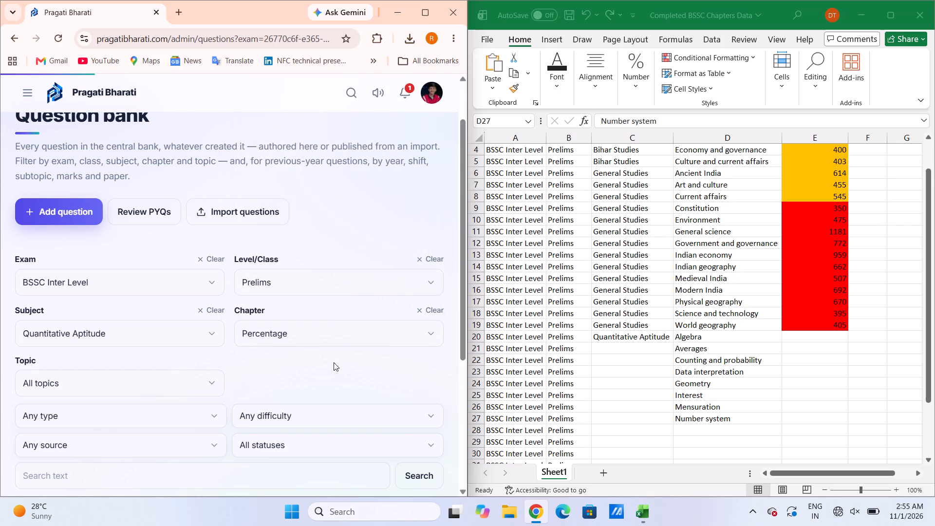
left_click_drag(334, 362, 242, 332)
key("ctrl+c")
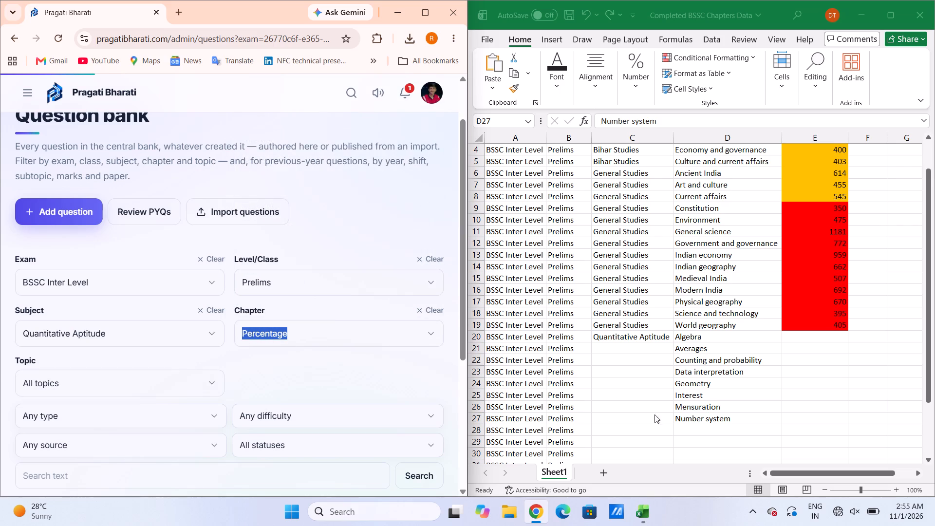
left_click(694, 428)
left_click(694, 428)
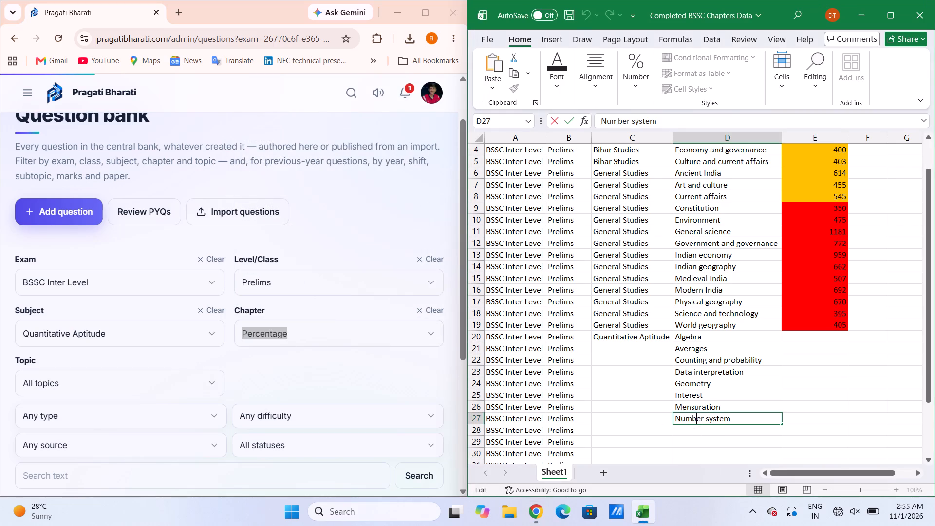
left_click(694, 432)
right_click(694, 432)
left_click(743, 150)
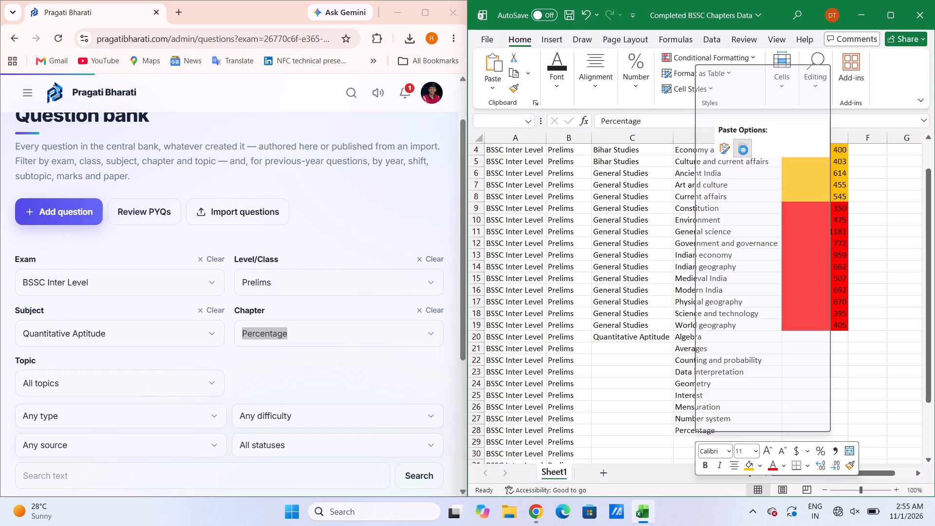
Switch the chapter filter to Profit and loss and copy that name into cell D29, matching destination formatting.
left_click(366, 336)
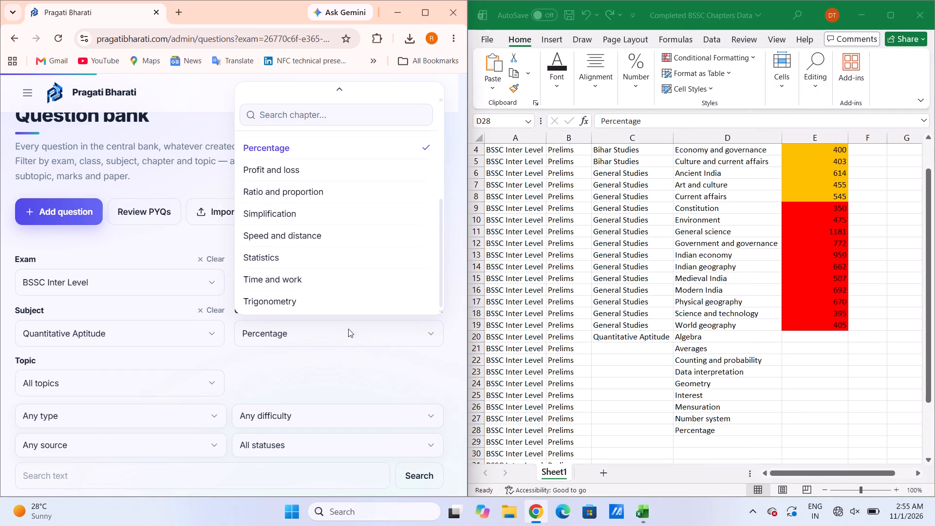
left_click(323, 171)
left_click_drag(353, 365, 240, 338)
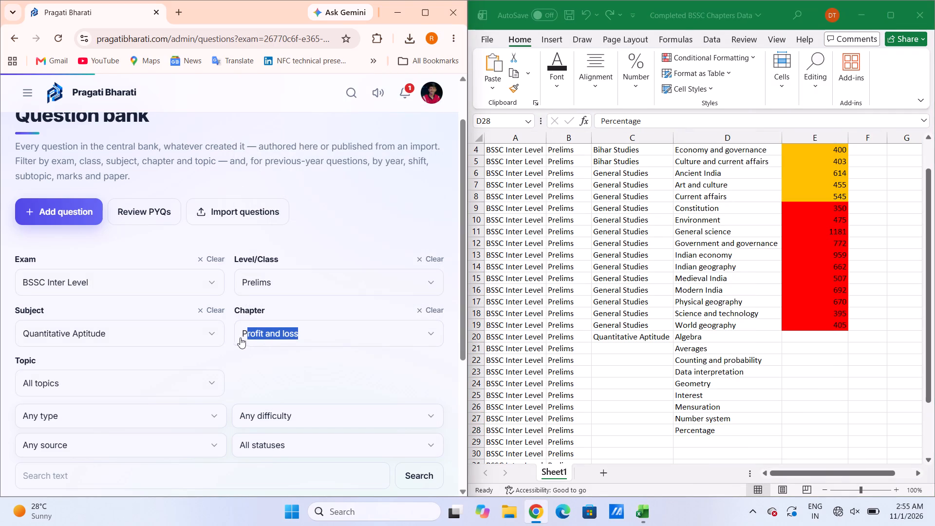
left_click_drag(240, 338, 240, 336)
key("ctrl+c")
left_click(691, 440)
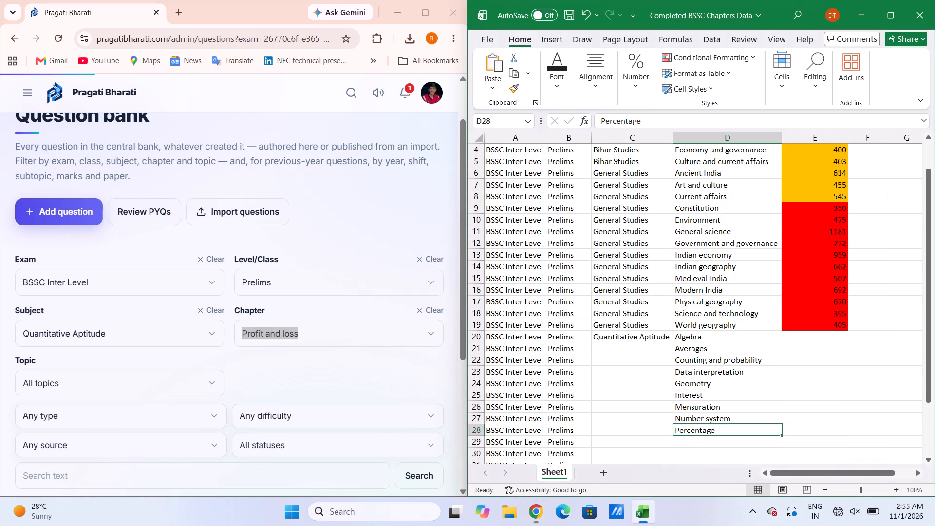
left_click(692, 443)
right_click(692, 443)
left_click(740, 162)
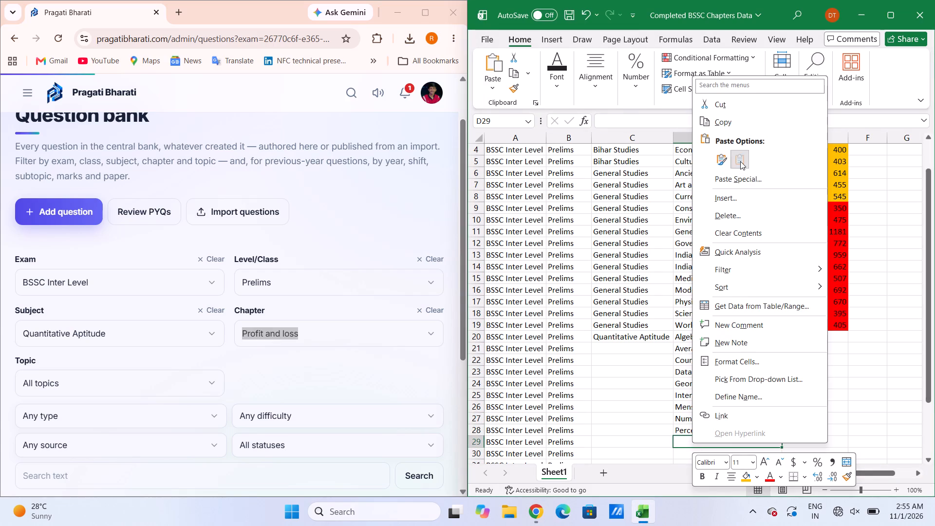
Switch the chapter filter to Ratio and proportion and copy that name into cell D30, matching destination formatting.
scroll(704, 293, "down", 3)
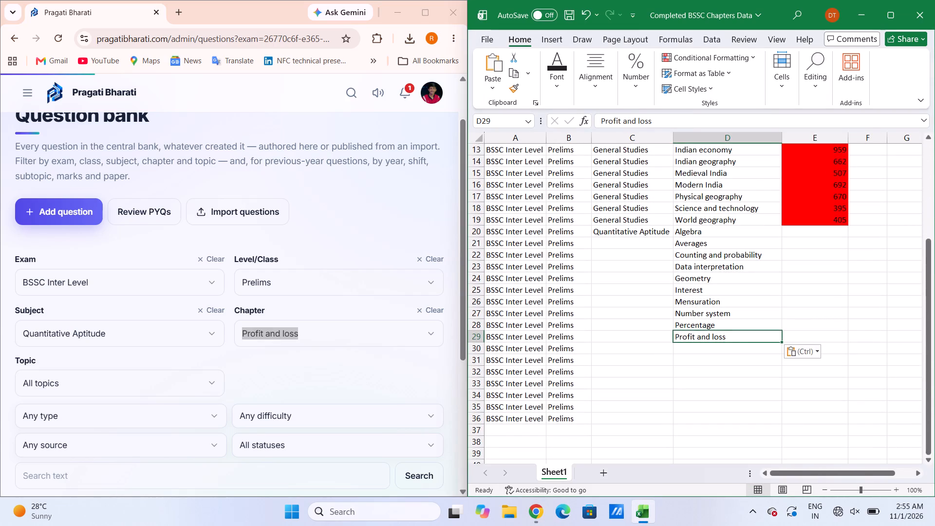
scroll(809, 321, "down", 1)
left_click(380, 326)
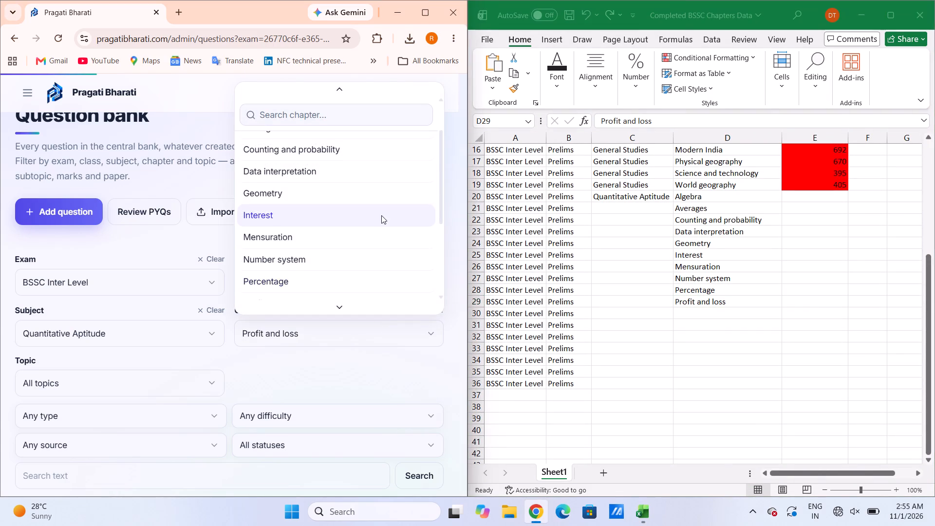
scroll(381, 215, "down", 4)
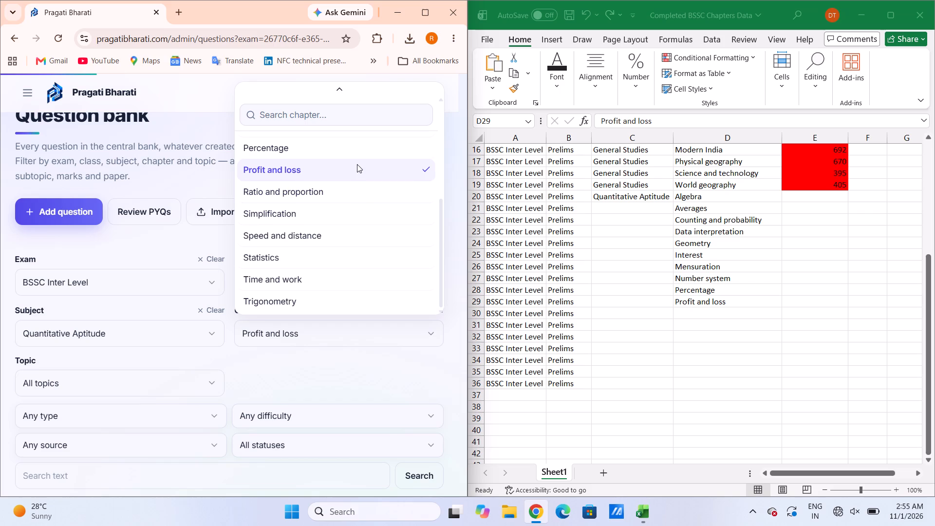
left_click(358, 189)
left_click_drag(402, 380, 242, 338)
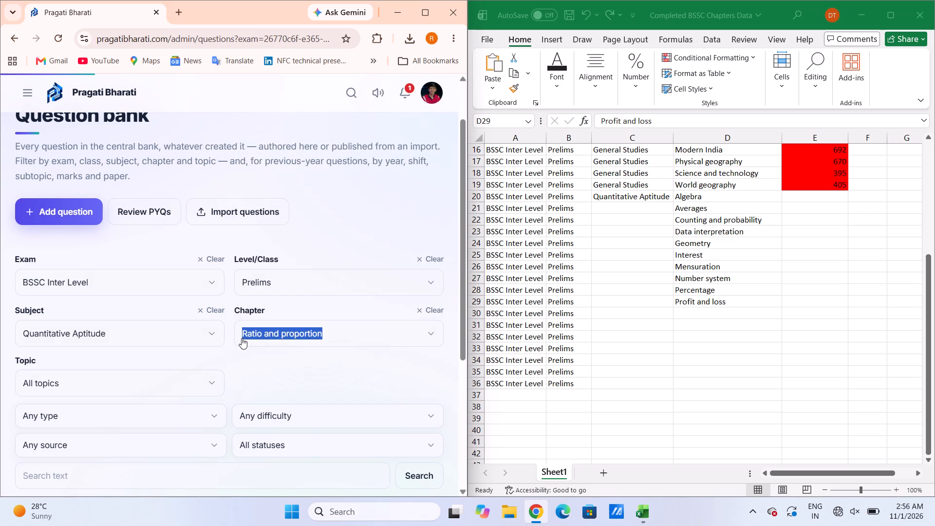
left_click_drag(242, 338, 244, 338)
key("ctrl+c")
left_click(708, 317)
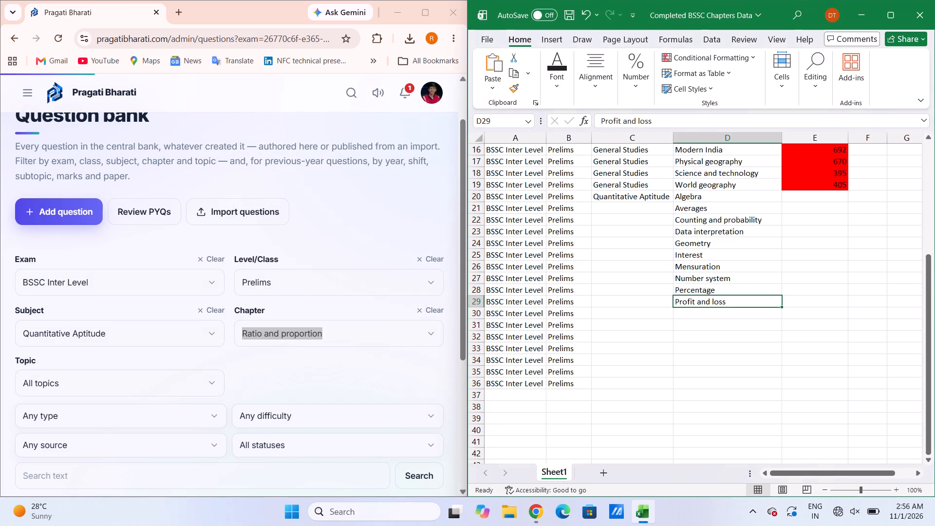
left_click(708, 315)
right_click(707, 315)
left_click(756, 215)
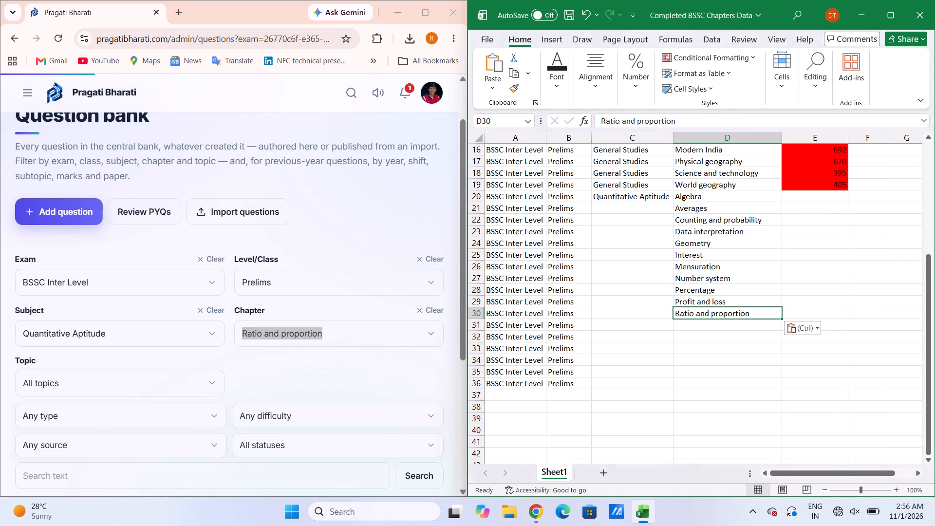
Switch the chapter filter to Simplification and copy that name into cell D31, matching destination formatting.
left_click(362, 340)
scroll(332, 221, "down", 3)
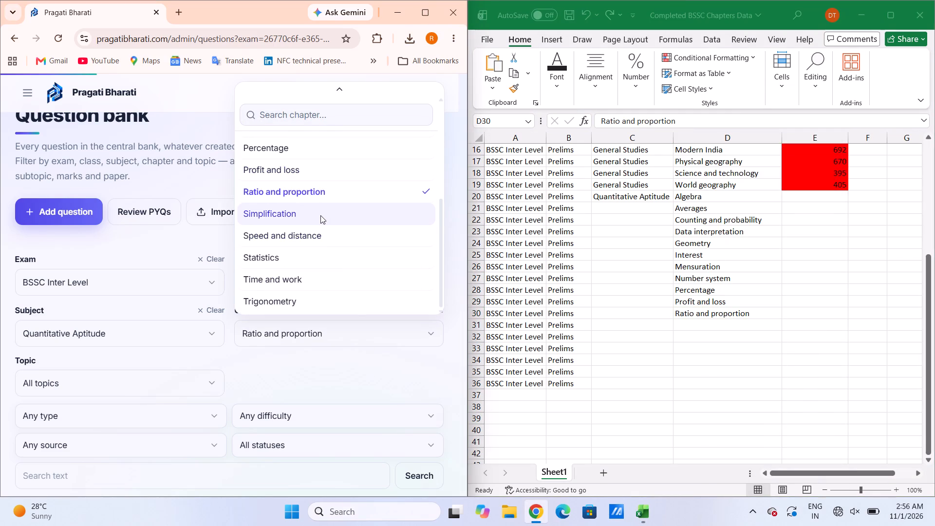
left_click(320, 215)
left_click_drag(357, 391, 301, 365)
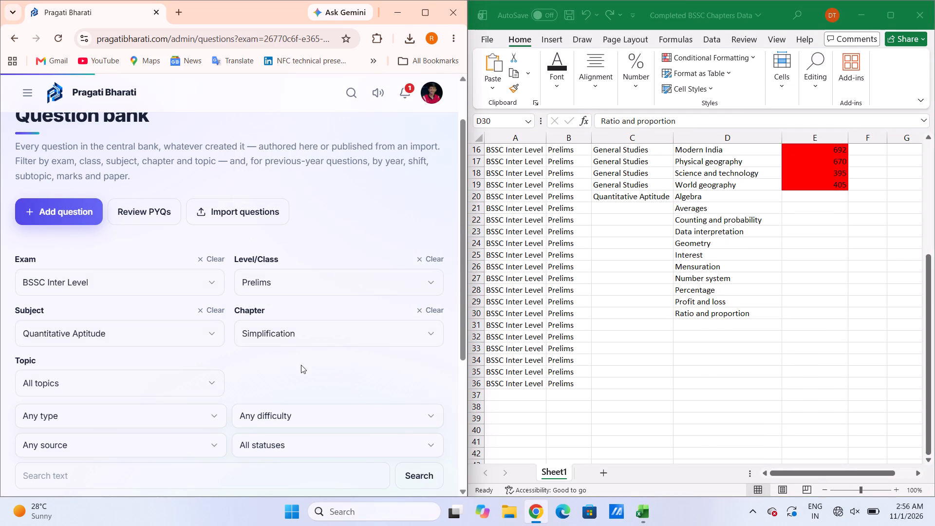
left_click_drag(301, 365, 243, 348)
key("ctrl+c")
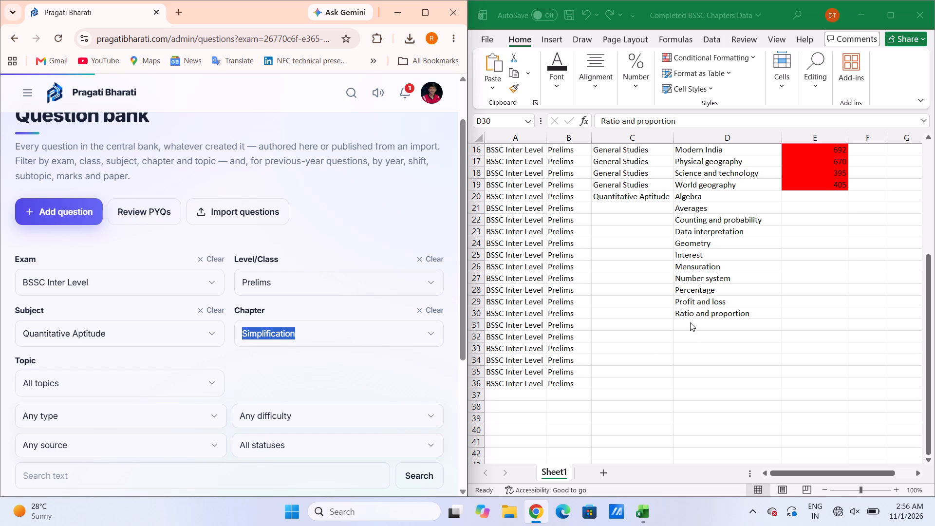
left_click(689, 327)
left_click(689, 327)
left_click(689, 326)
right_click(689, 326)
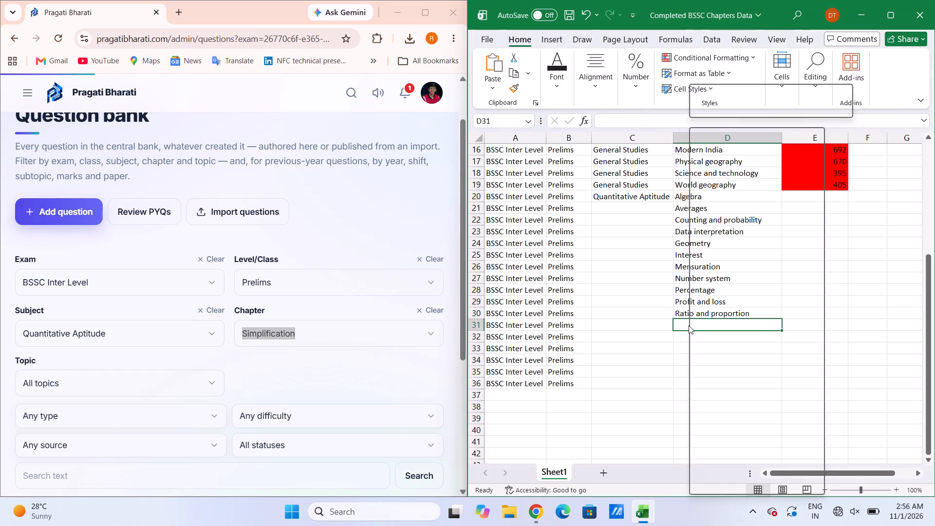
left_click(740, 209)
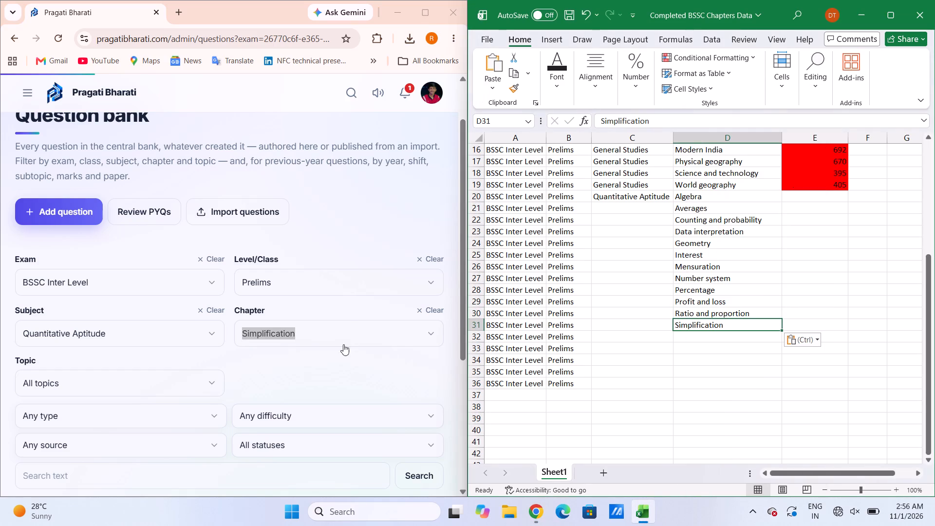
Switch the chapter filter to Speed and distance and copy that name into cell D32, matching destination formatting.
left_click(349, 324)
scroll(315, 251, "down", 2)
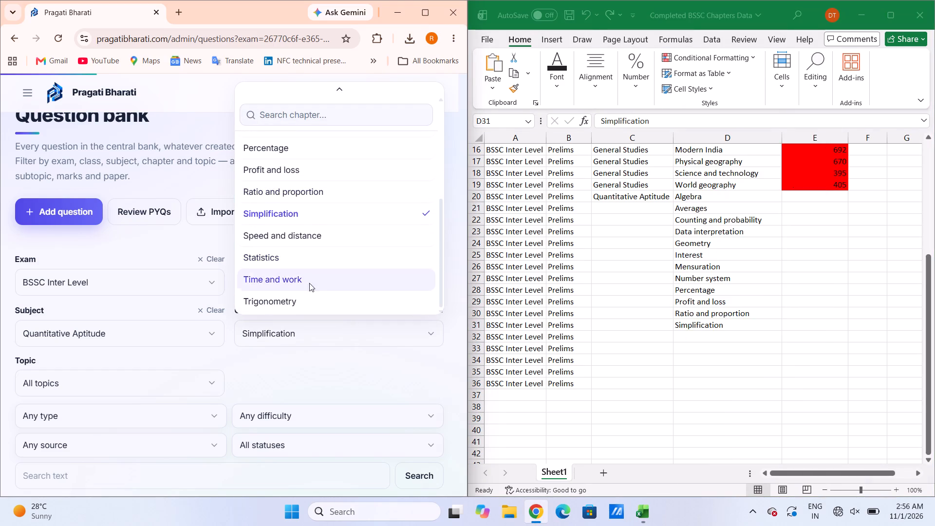
left_click(322, 239)
left_click_drag(350, 372, 243, 349)
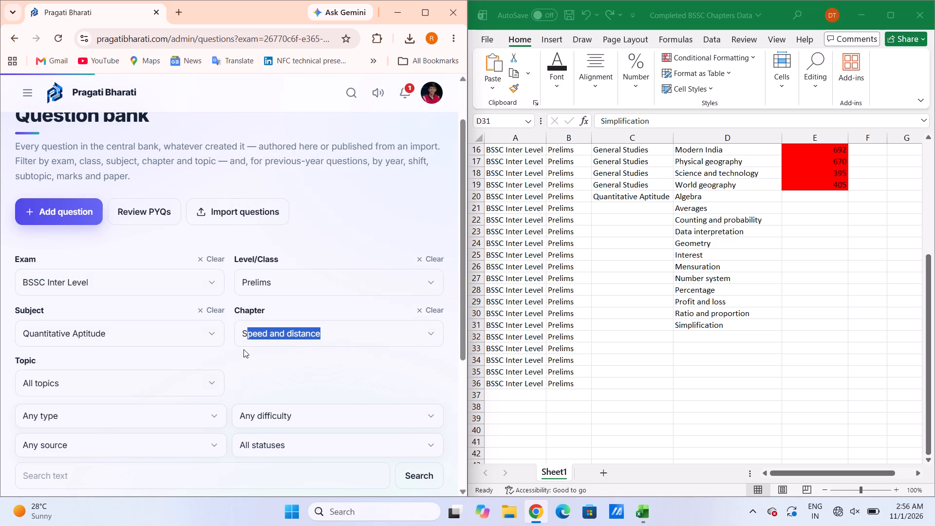
left_click_drag(243, 349, 243, 348)
key("ctrl+c")
left_click(692, 335)
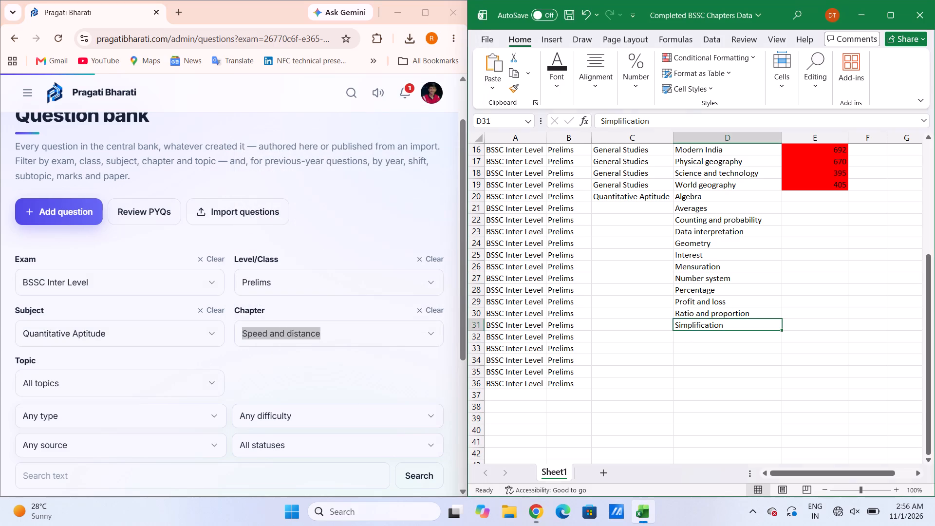
left_click(692, 338)
right_click(692, 338)
left_click(737, 214)
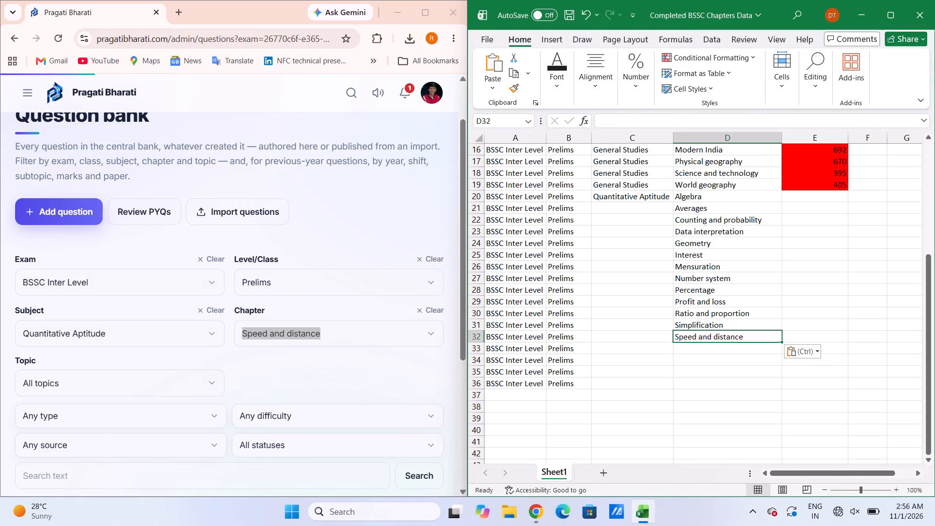
Switch the chapter filter to Statistics and copy that name into cell D33, matching destination formatting.
left_click(312, 334)
scroll(332, 263, "down", 2)
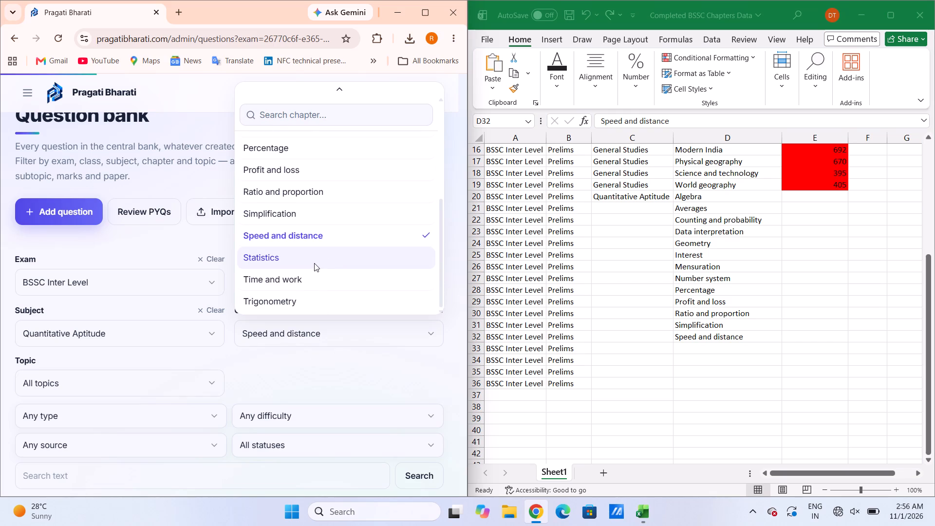
left_click(314, 263)
left_click_drag(375, 360, 220, 357)
left_click_drag(220, 357, 229, 355)
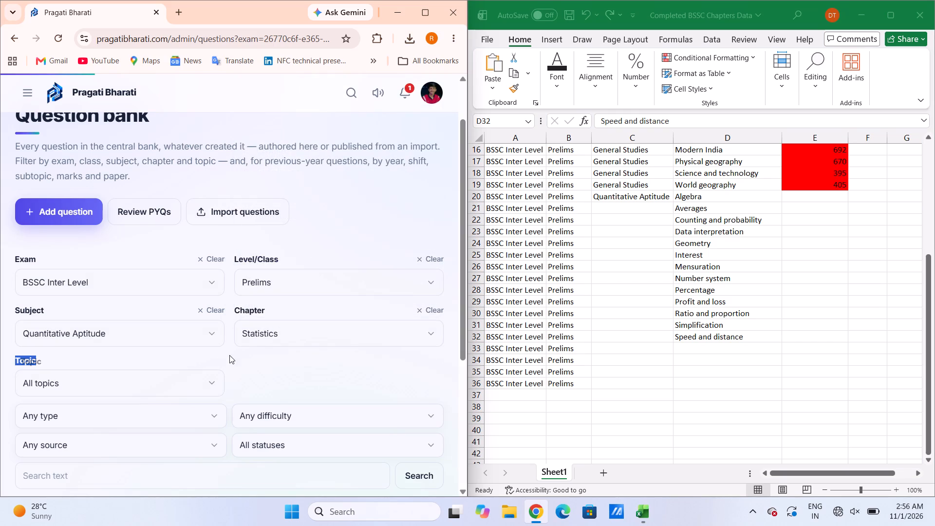
left_click_drag(229, 355, 226, 357)
left_click_drag(339, 365, 244, 357)
left_click(301, 337)
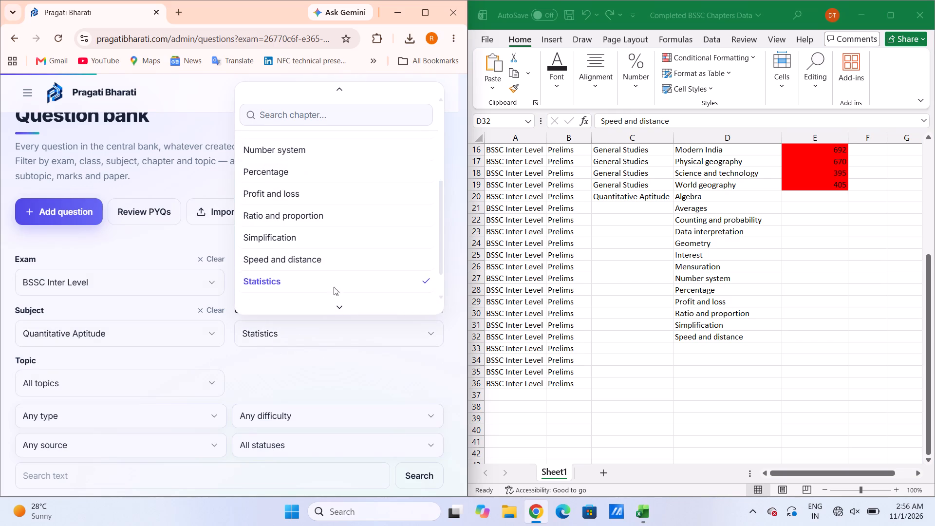
left_click(332, 282)
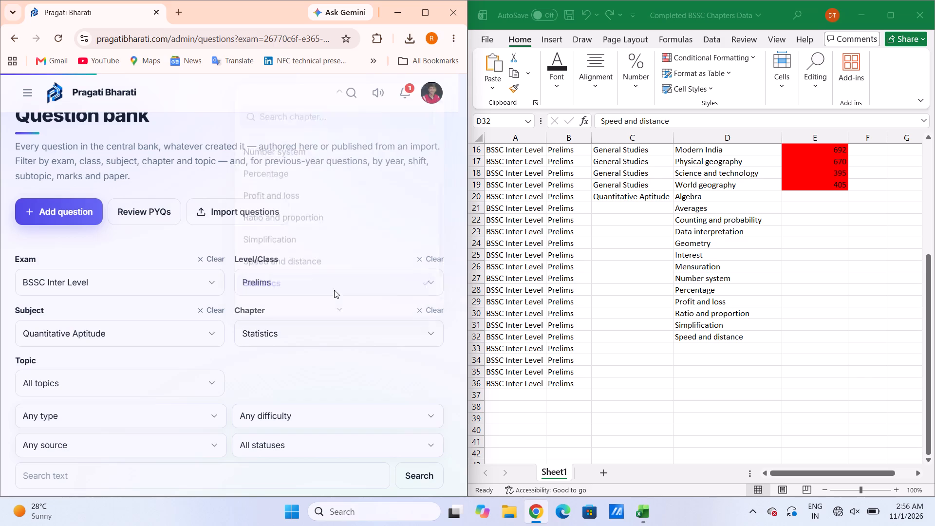
left_click_drag(370, 378, 239, 357)
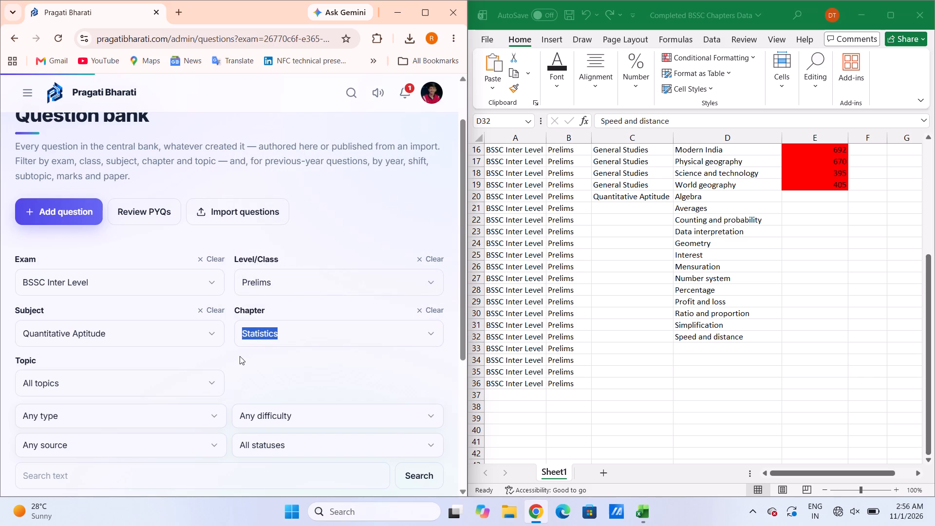
key("ctrl+c")
left_click(699, 349)
left_click(698, 349)
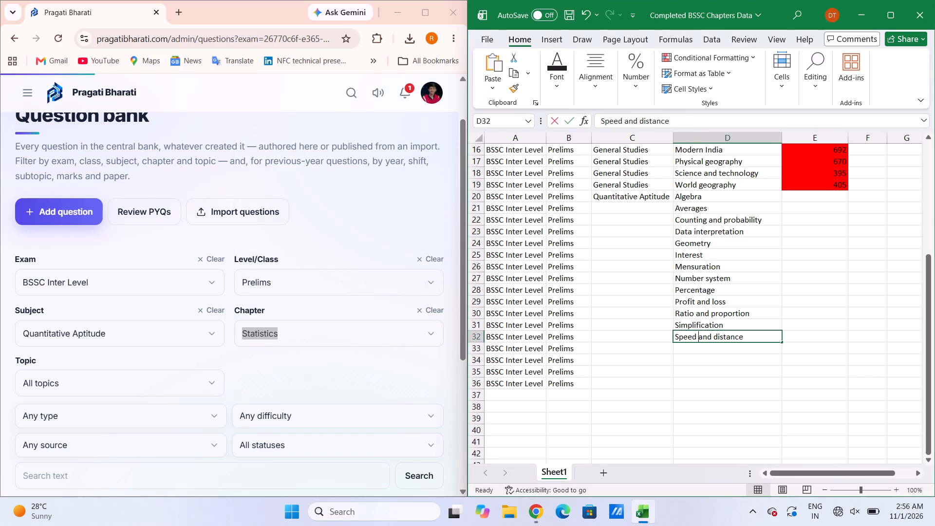
left_click(699, 349)
right_click(699, 349)
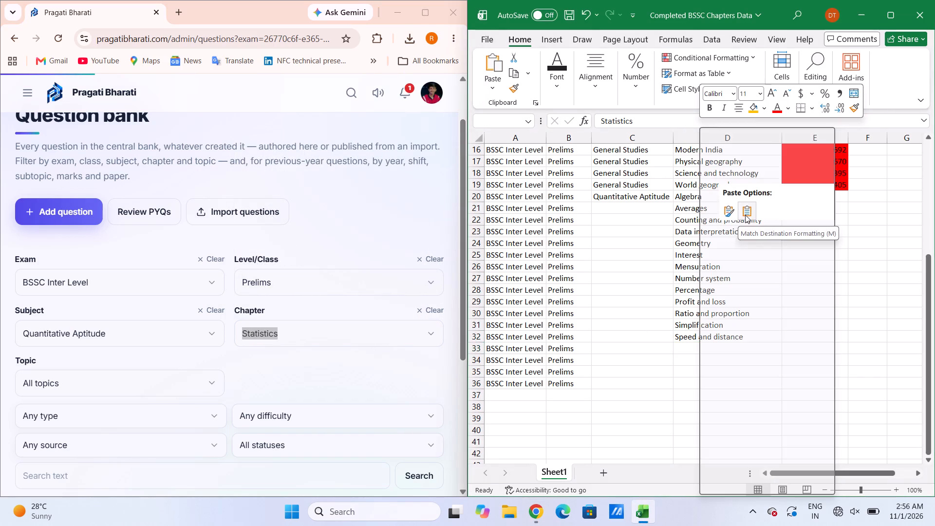
left_click(746, 215)
Switch the chapter filter to Time and work and copy that name into cell D34, matching destination formatting.
left_click(299, 337)
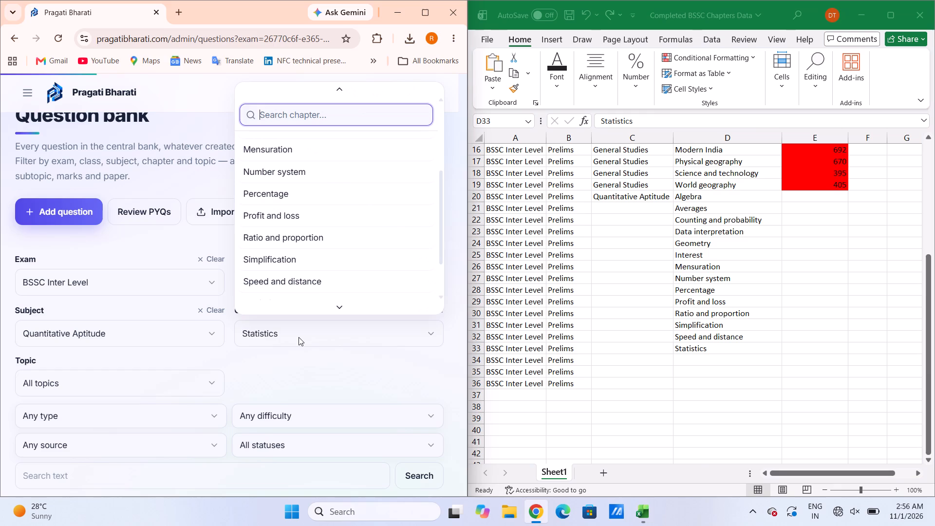
scroll(315, 290, "down", 2)
scroll(351, 240, "down", 5)
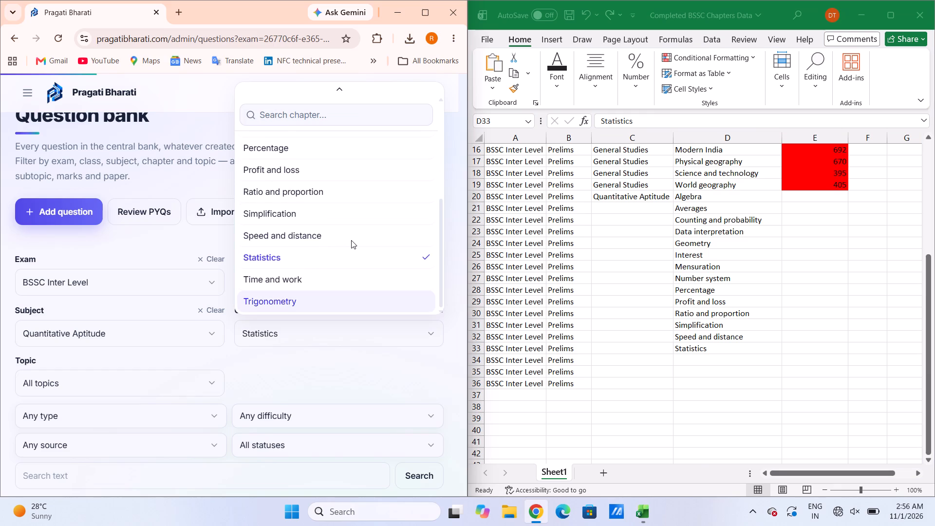
scroll(356, 252, "down", 6)
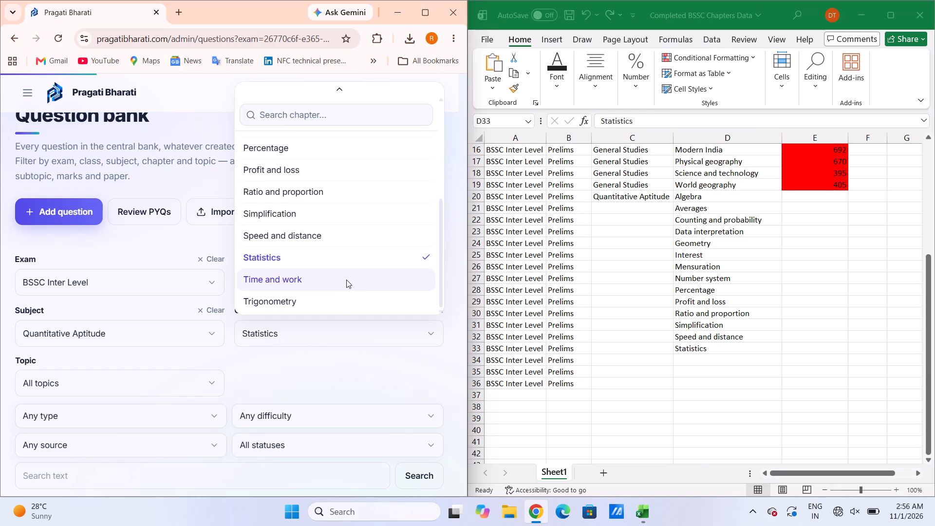
left_click(346, 279)
left_click_drag(349, 367, 242, 357)
key("ctrl+c")
left_click(693, 356)
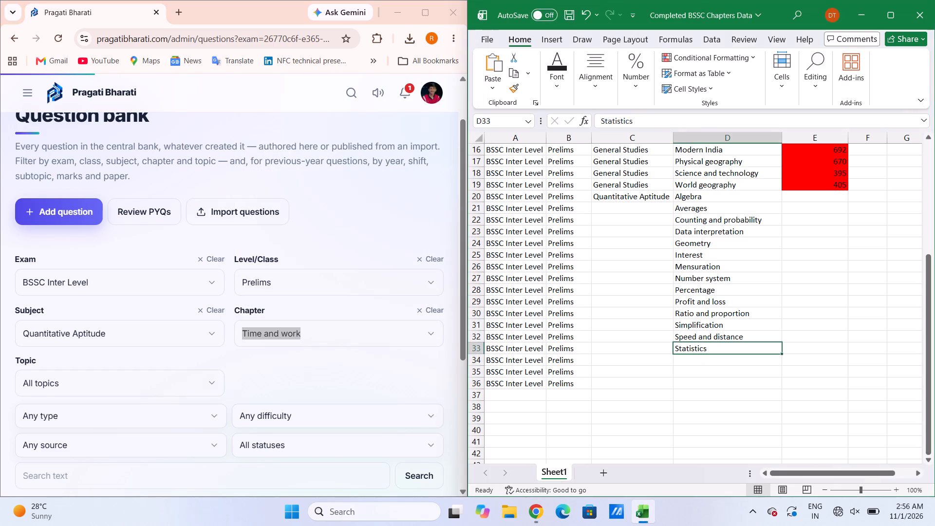
left_click(693, 358)
right_click(693, 359)
left_click(742, 206)
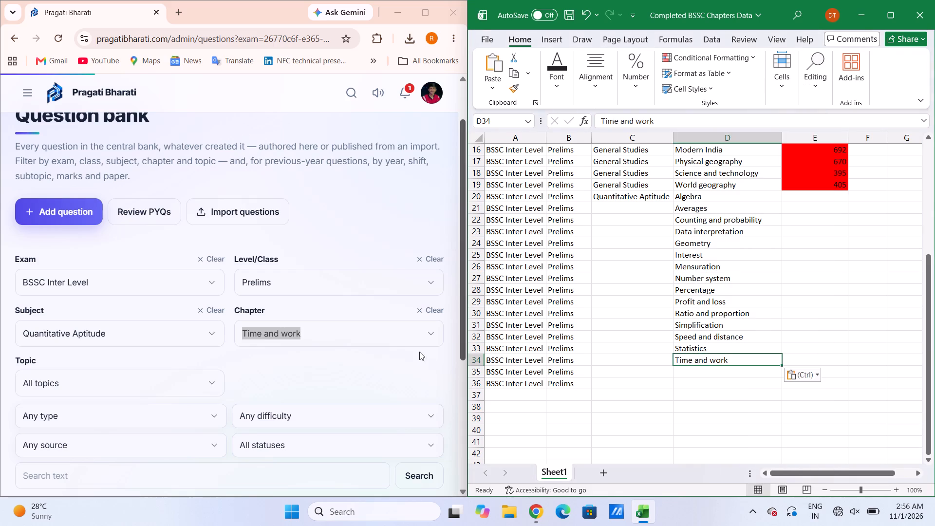
Switch the chapter filter to Trigonometry and copy that name into cell D35, matching destination formatting.
left_click(282, 340)
scroll(330, 257, "down", 3)
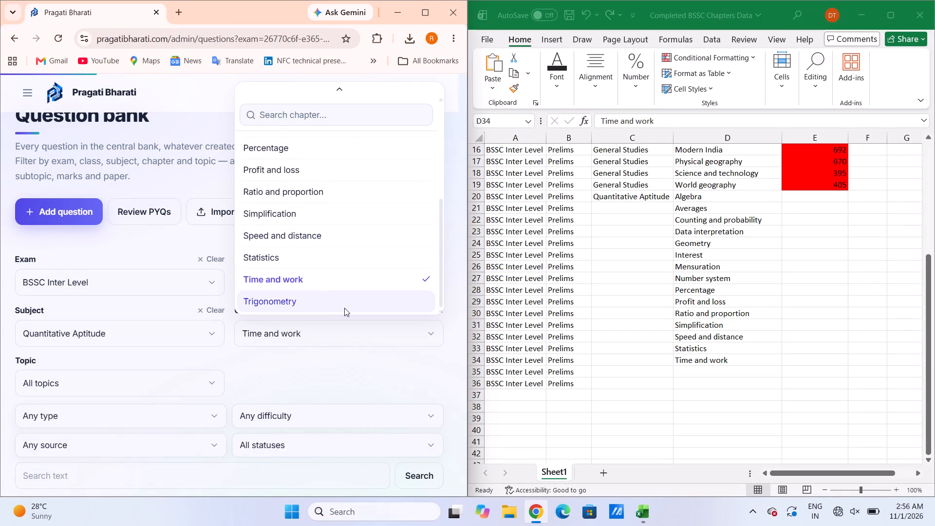
scroll(345, 308, "down", 9)
scroll(384, 229, "down", 13)
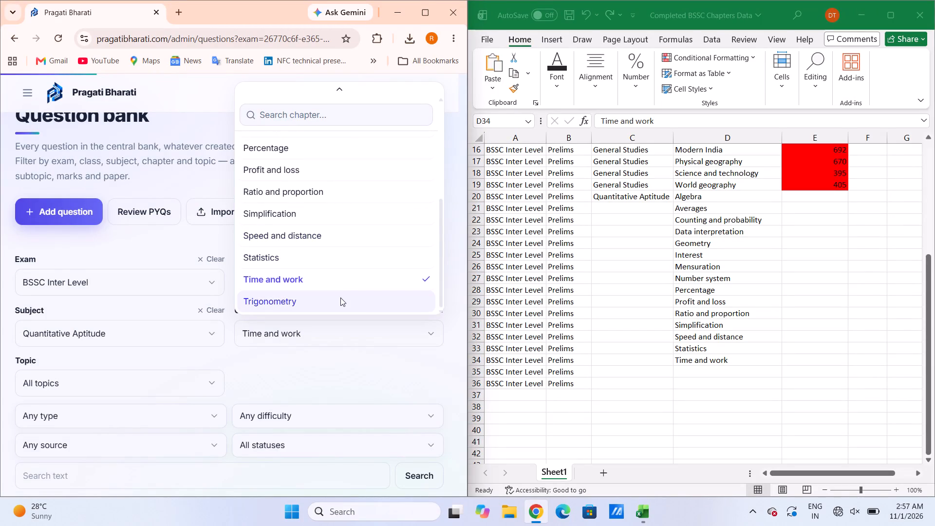
left_click(340, 298)
left_click_drag(337, 354, 239, 340)
key("ctrl+c")
left_click(698, 371)
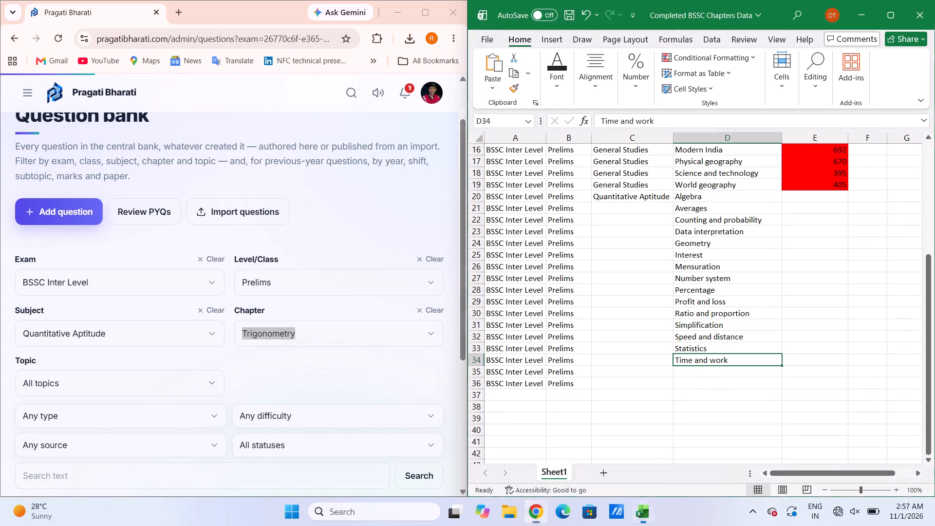
left_click(697, 371)
left_click(695, 375)
right_click(695, 374)
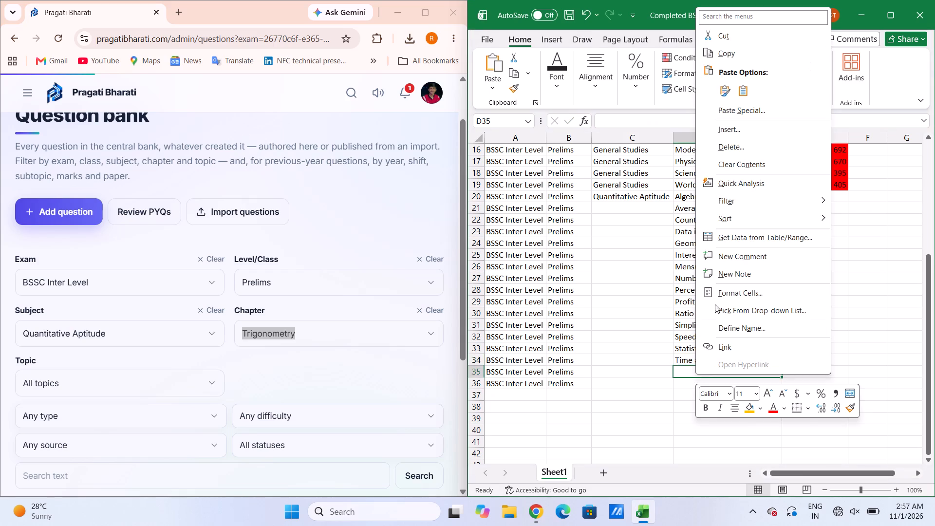
left_click(742, 88)
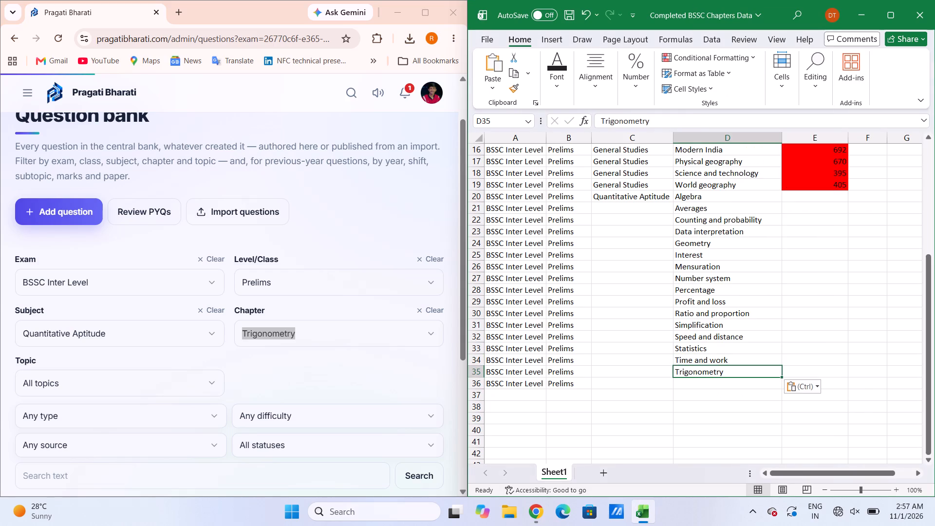
Fill the subject Quantitative Aptitude from cell C20 down through C35.
left_click(630, 200)
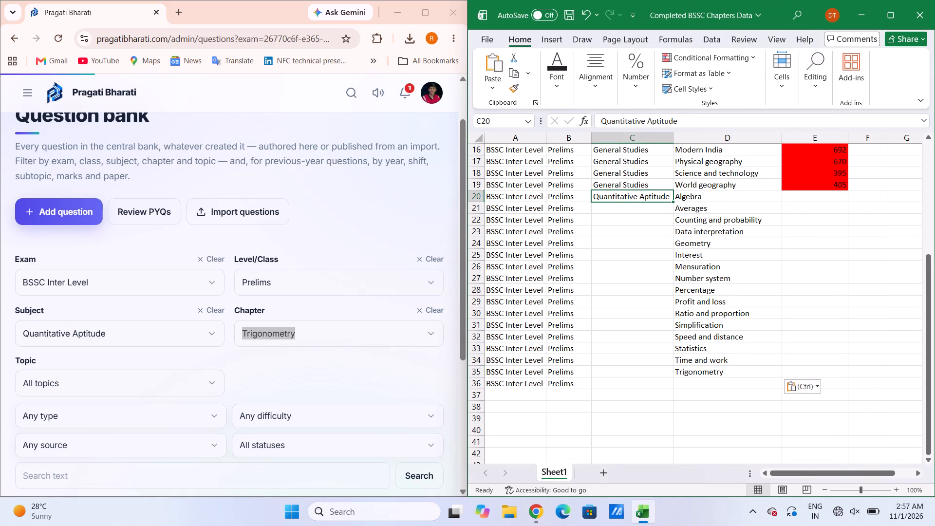
left_click_drag(673, 200, 678, 372)
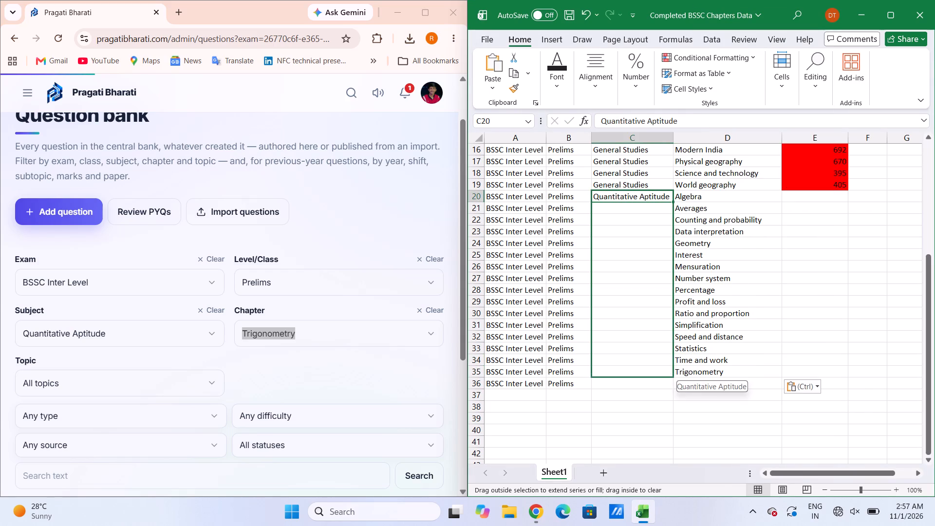
left_click_drag(678, 372, 678, 373)
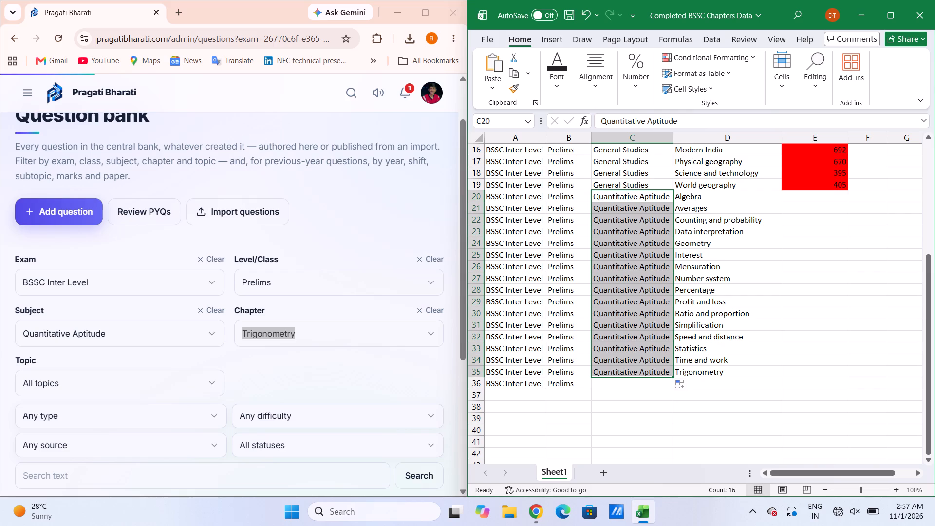
Switch the question bank's subject filter from Quantitative Aptitude to Reasoning Ability.
left_click(280, 341)
left_click(284, 332)
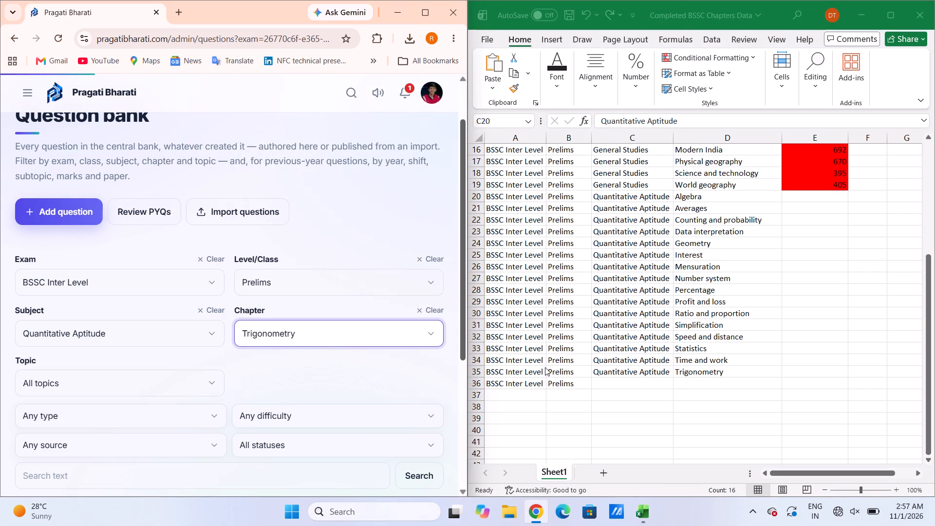
left_click(193, 384)
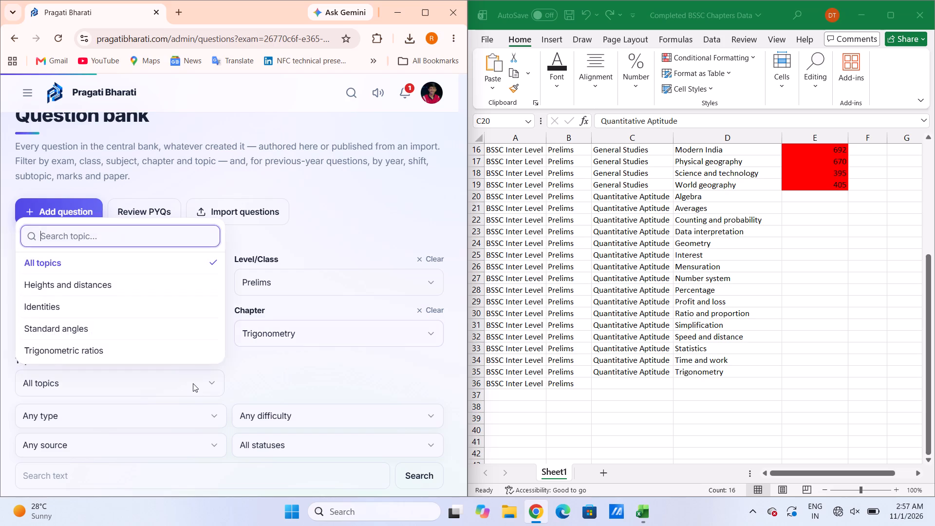
left_click(188, 377)
left_click(191, 338)
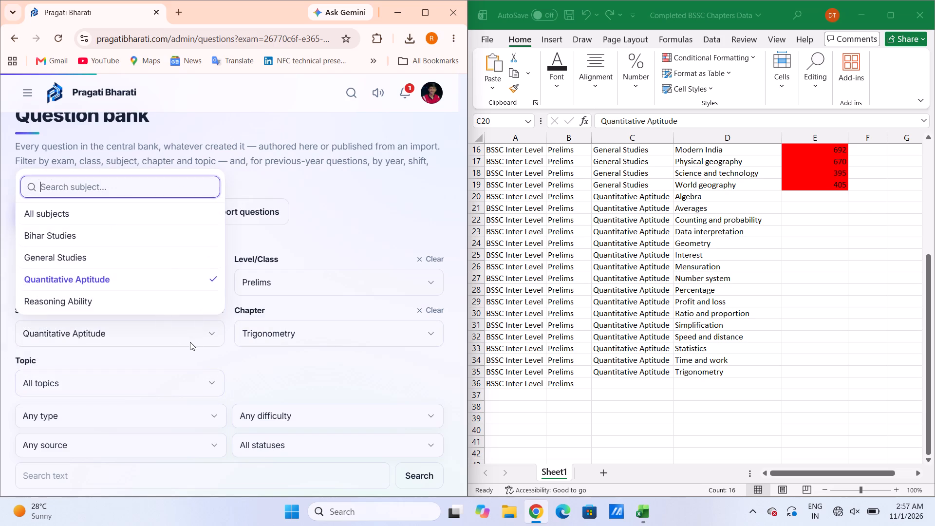
scroll(168, 261, "down", 4)
left_click(172, 300)
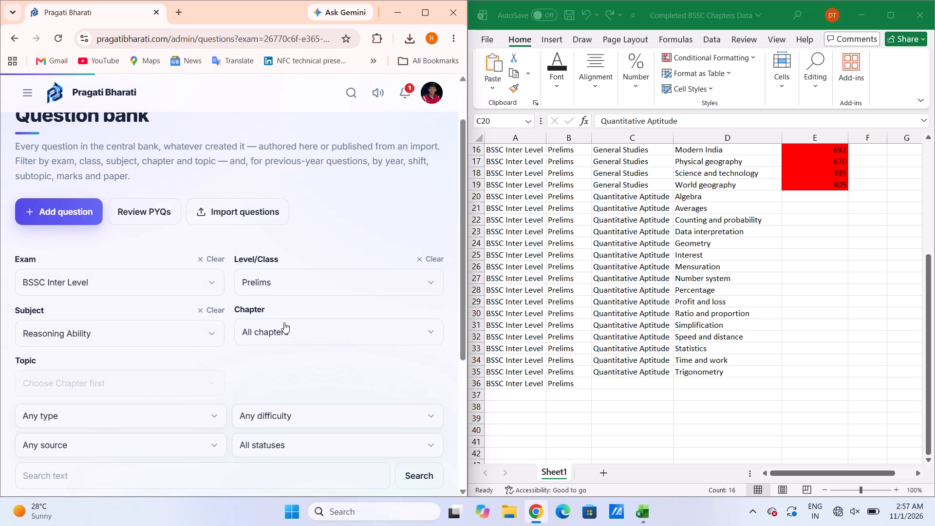
Examine the full list of chapters available under Reasoning Ability, leaving the chapter filter on All chapters.
left_click(285, 324)
scroll(303, 268, "down", 13)
scroll(305, 267, "up", 5)
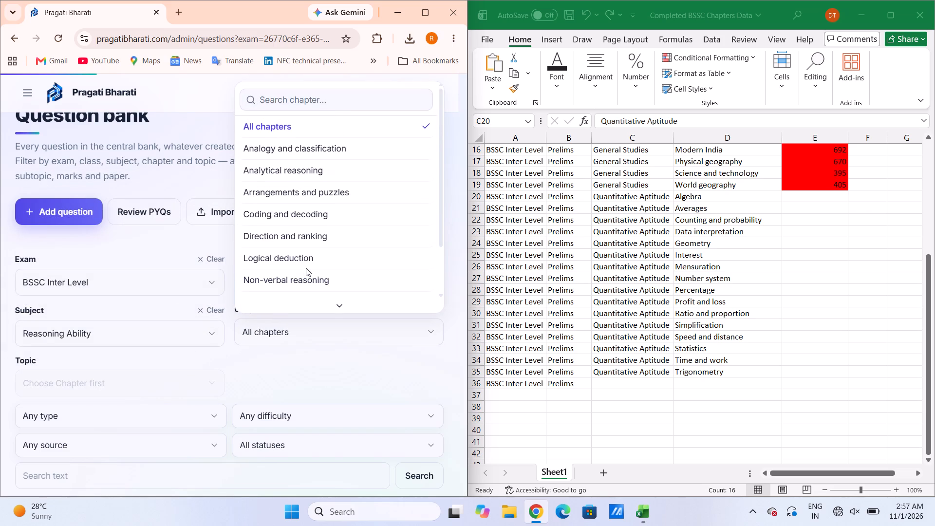
scroll(306, 268, "up", 3)
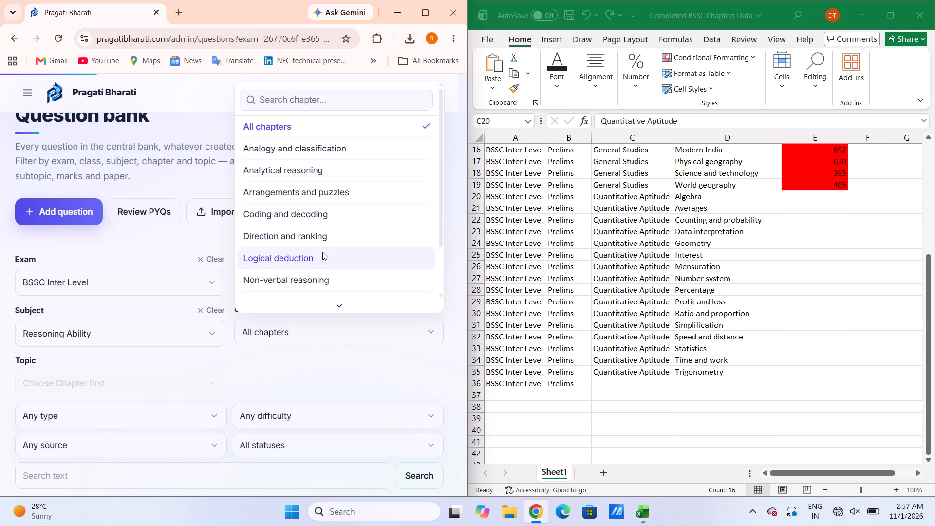
left_click_drag(442, 185, 444, 198)
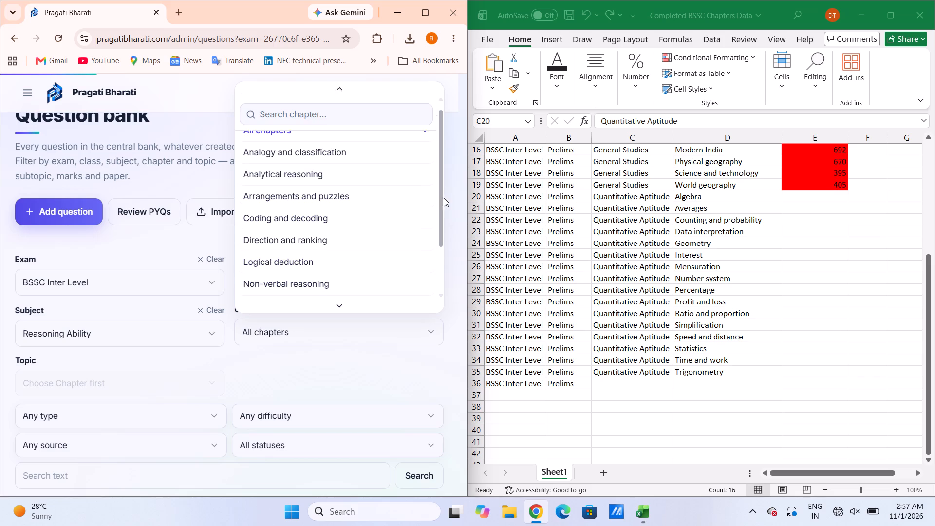
left_click_drag(444, 198, 444, 330)
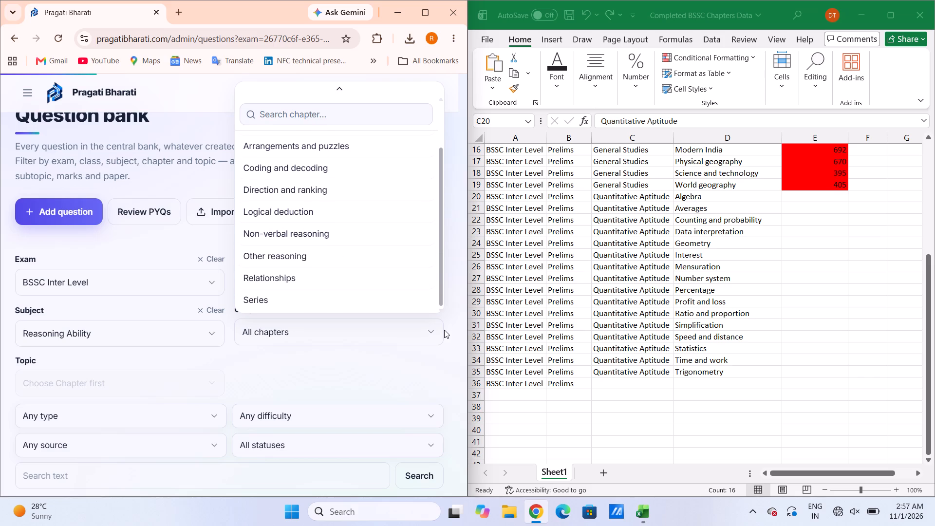
left_click_drag(444, 330, 445, 333)
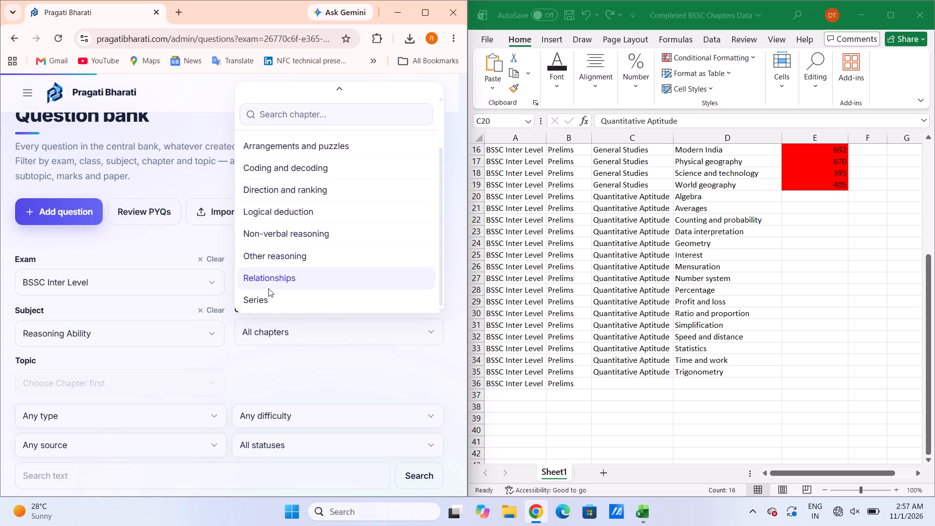
scroll(267, 301, "down", 5)
scroll(267, 301, "up", 8)
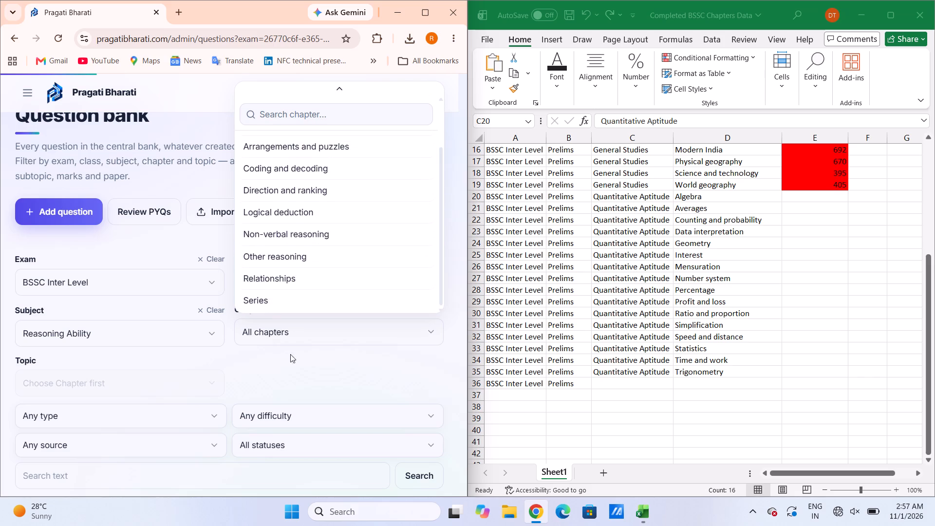
left_click(290, 360)
In the Excel workbook, fill the exam name BSSC Inter Level from cell A36 down through A45.
left_click(504, 381)
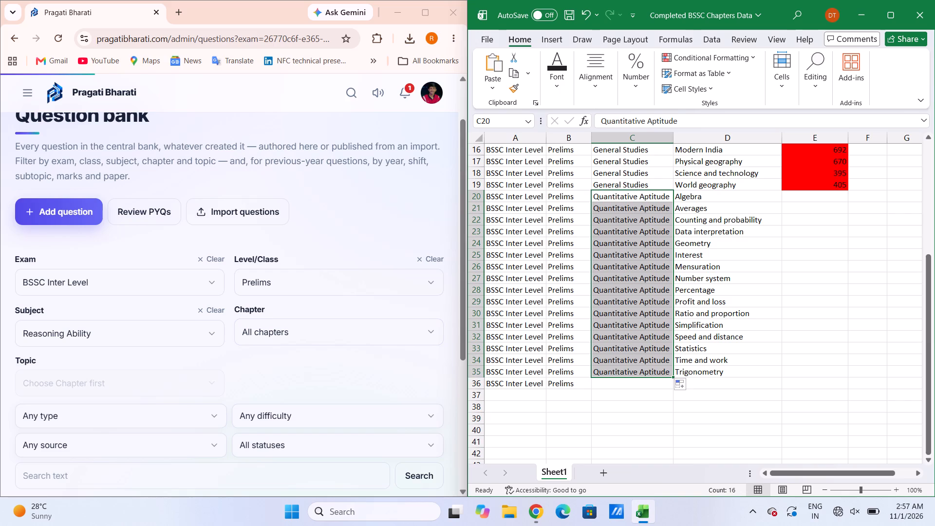
left_click(515, 386)
left_click_drag(544, 388, 543, 401)
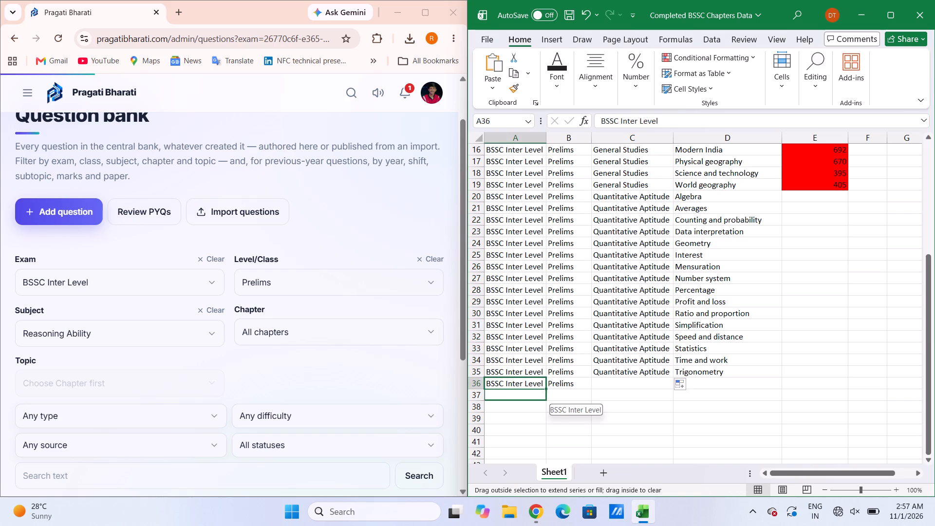
left_click_drag(543, 401, 543, 436)
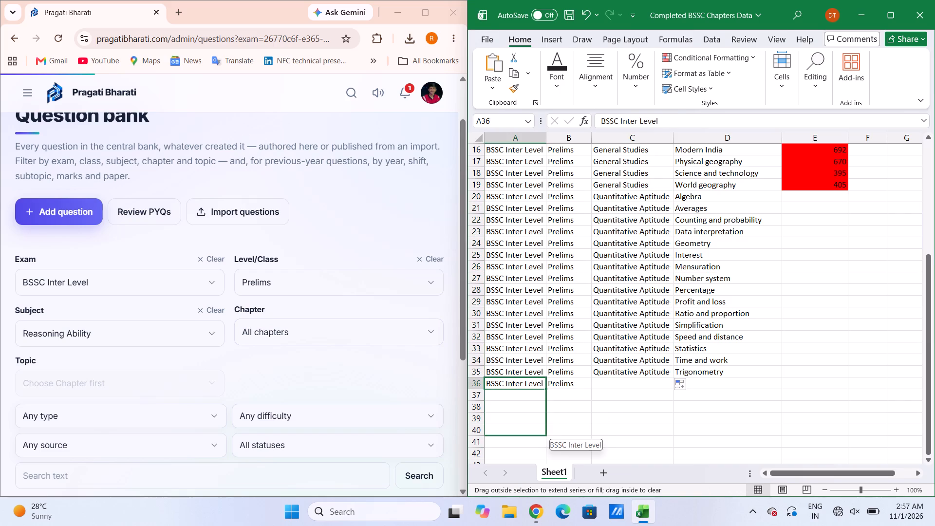
left_click_drag(543, 436, 543, 456)
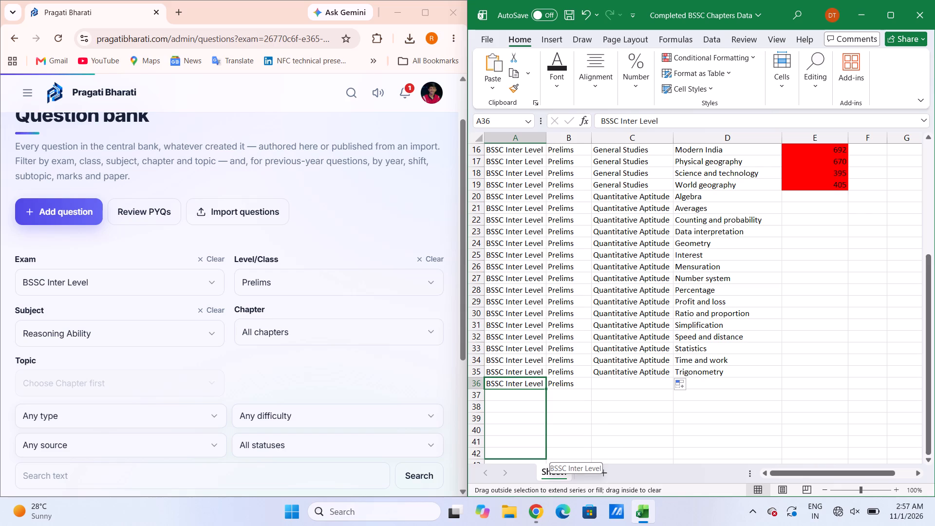
left_click_drag(543, 456, 542, 456)
scroll(542, 456, "down", 1)
left_click_drag(542, 456, 541, 455)
scroll(542, 456, "down", 4)
left_click_drag(541, 455, 531, 412)
scroll(541, 455, "down", 2)
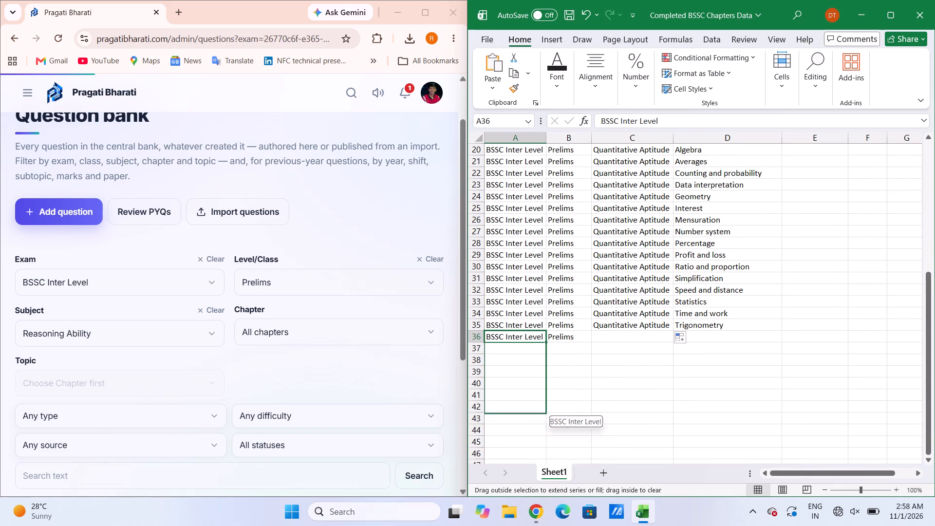
left_click_drag(531, 412, 520, 292)
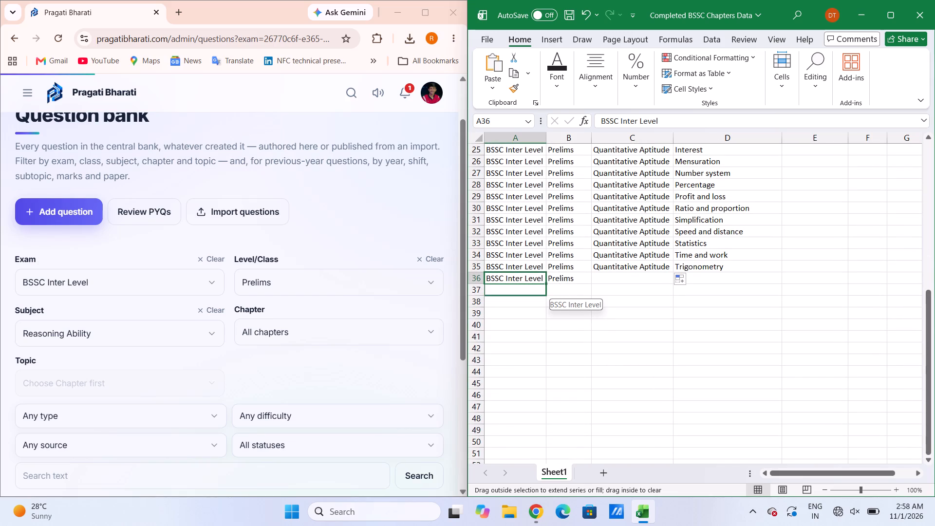
left_click_drag(520, 292, 521, 296)
left_click_drag(521, 296, 524, 304)
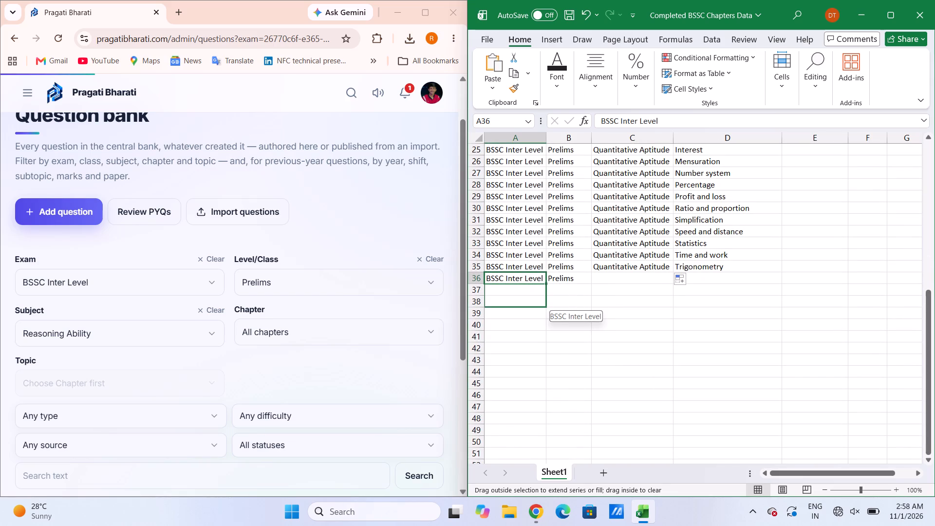
left_click_drag(524, 304, 524, 334)
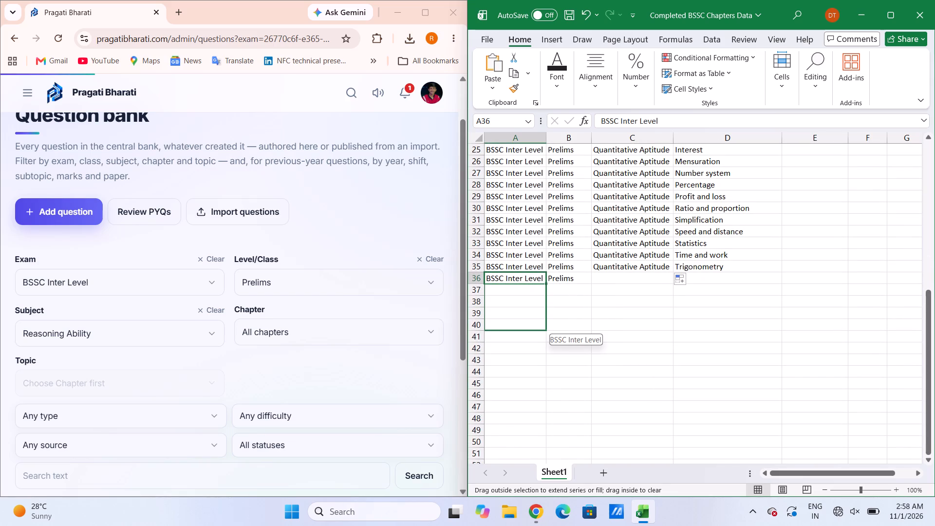
left_click_drag(524, 334, 523, 368)
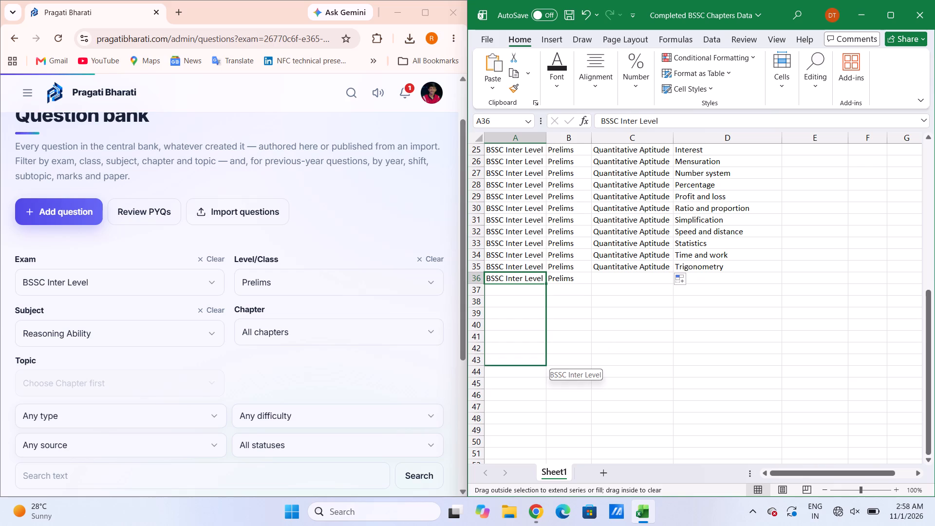
left_click_drag(523, 368, 521, 384)
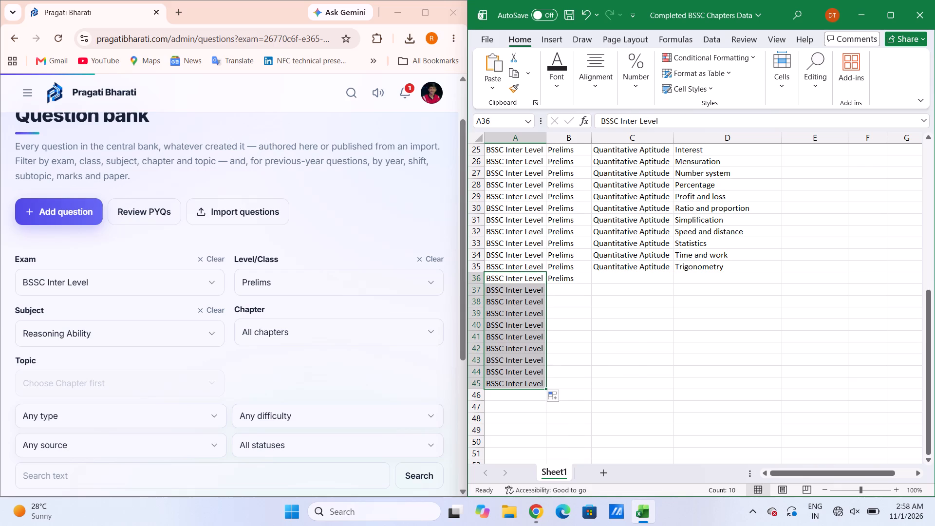
Fill the level Prelims from cell B36 down through B45.
left_click(567, 280)
left_click_drag(590, 283, 601, 385)
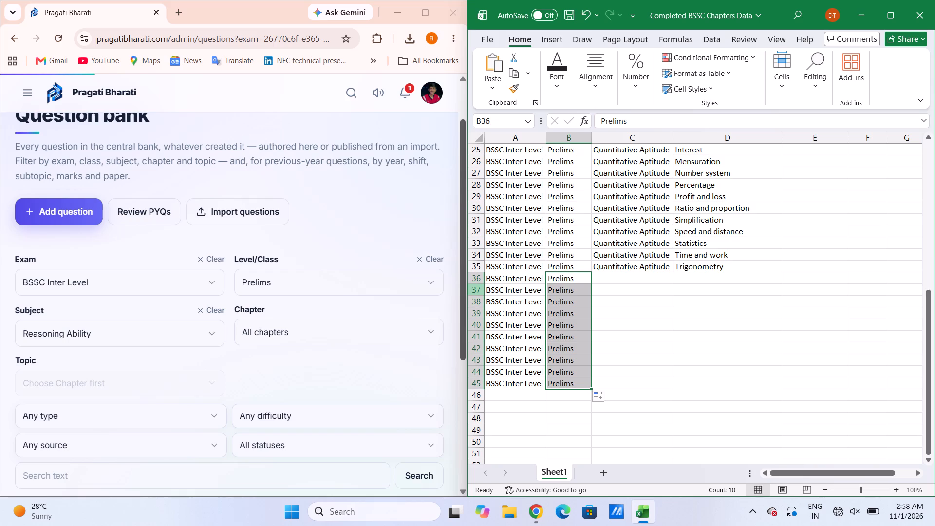
Try to copy the subject name Reasoning Ability from the question bank's subject filter in Chrome.
left_click(333, 369)
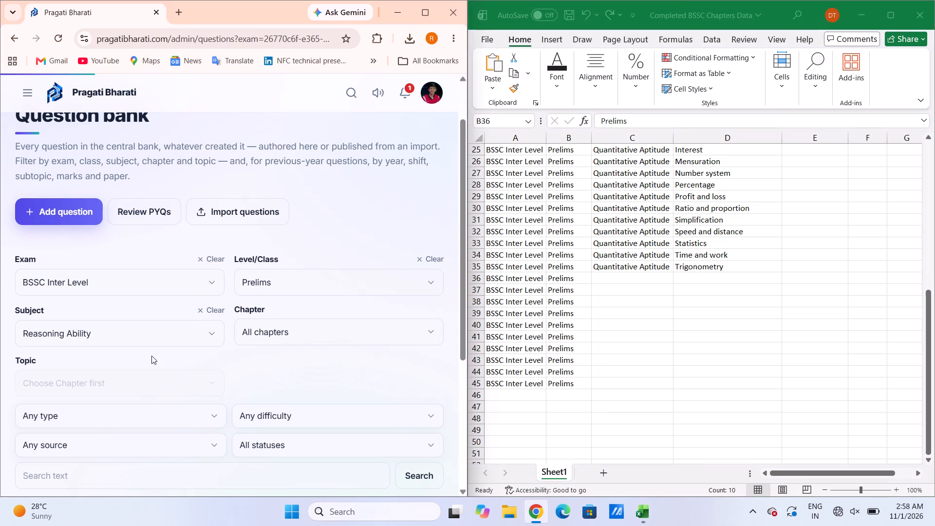
left_click_drag(131, 331, 90, 339)
left_click_drag(99, 355, 84, 340)
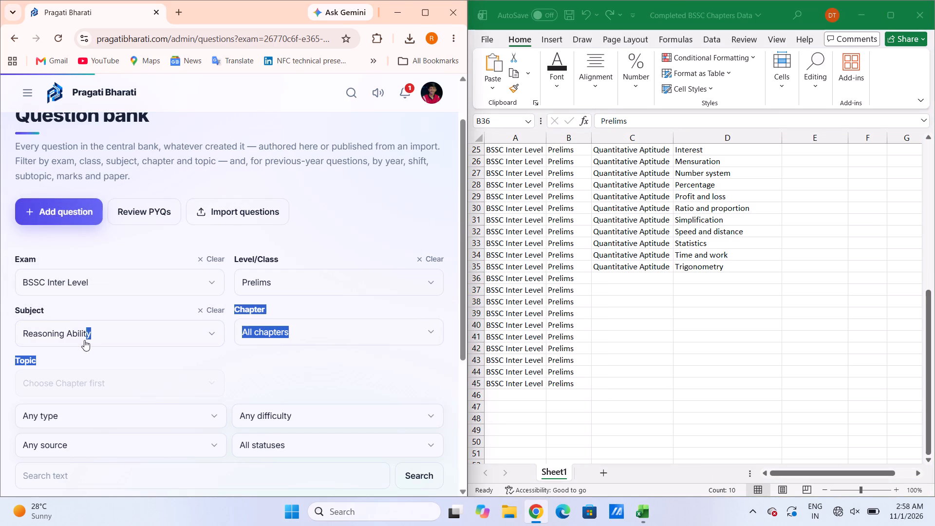
left_click_drag(84, 340, 35, 335)
left_click(15, 328)
left_click_drag(14, 328, 34, 338)
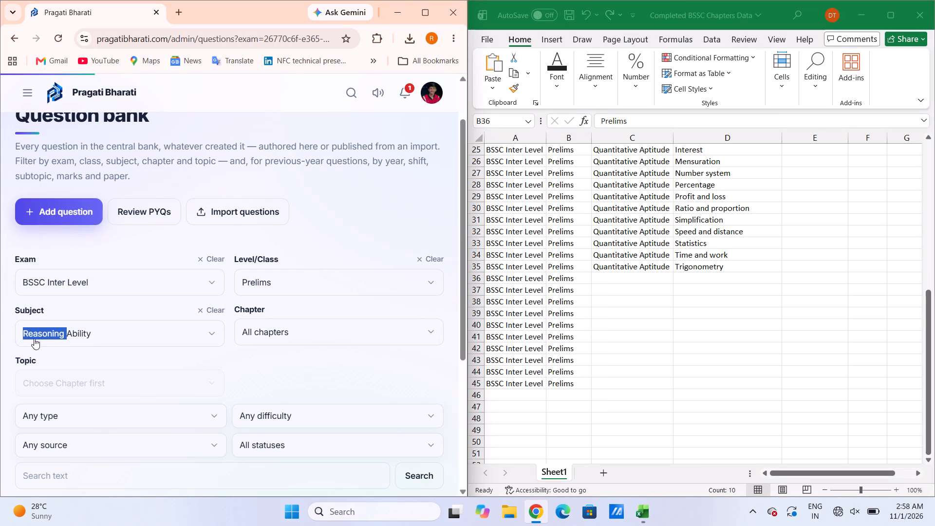
left_click_drag(34, 338, 97, 347)
key("ctrl+c")
Switch the question bank's subject filter from Reasoning Ability to Quantitative Aptitude.
left_click(183, 336)
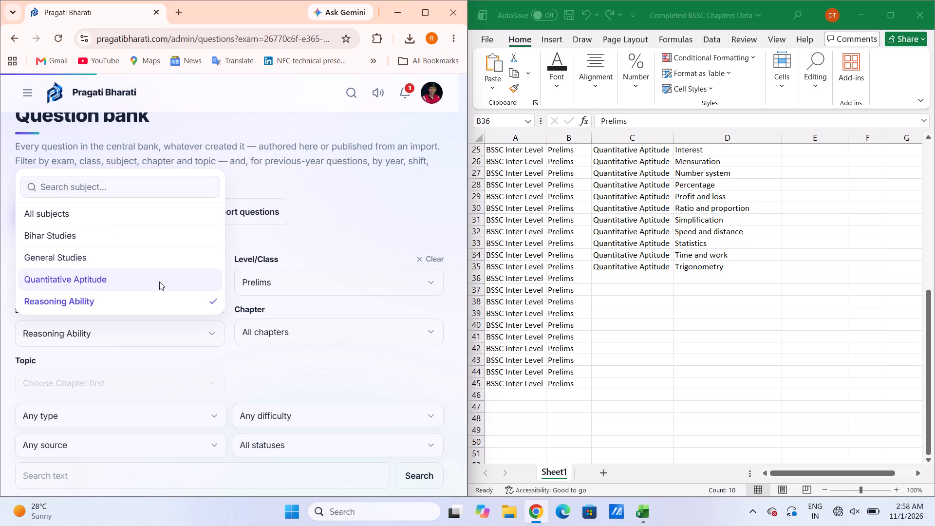
left_click(159, 282)
Review the full chapter list for Quantitative Aptitude in the question bank's chapter filter against the chapters in the workbook.
left_click(253, 330)
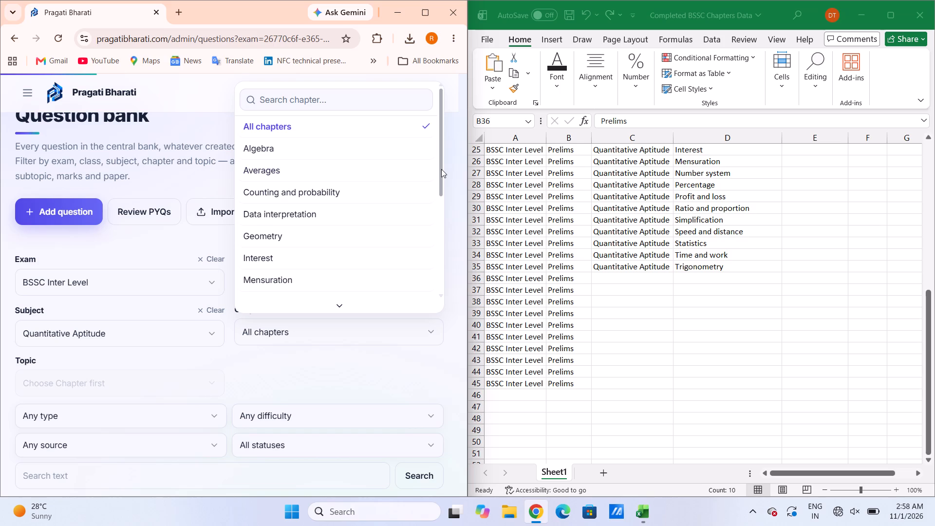
left_click_drag(441, 170, 441, 255)
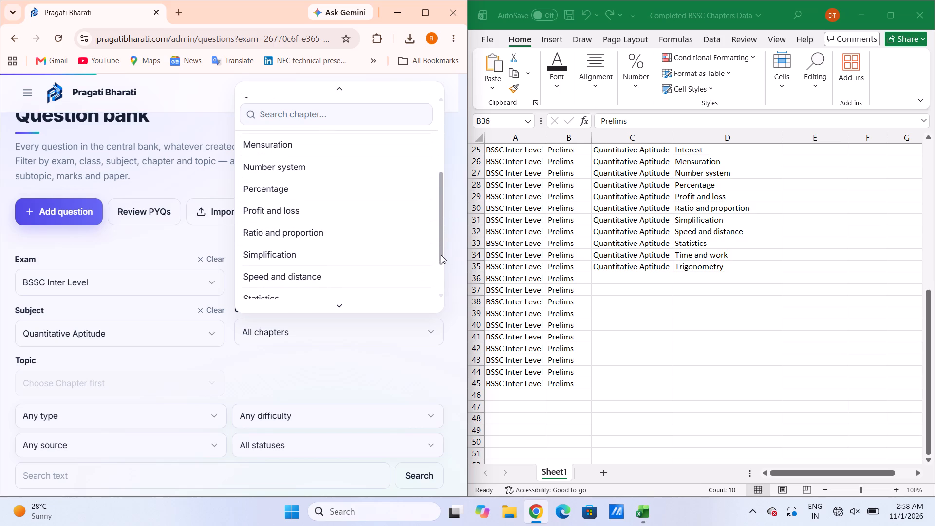
left_click_drag(441, 255, 441, 257)
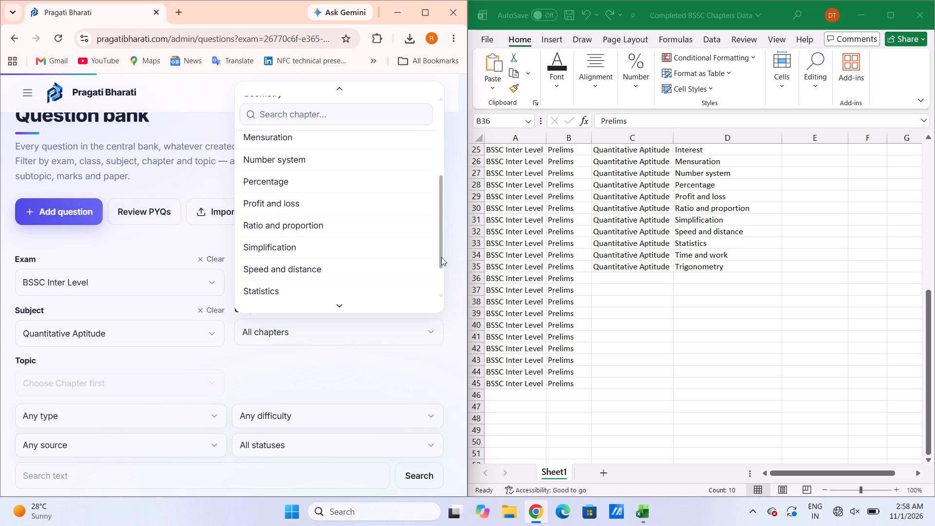
left_click_drag(441, 257, 439, 285)
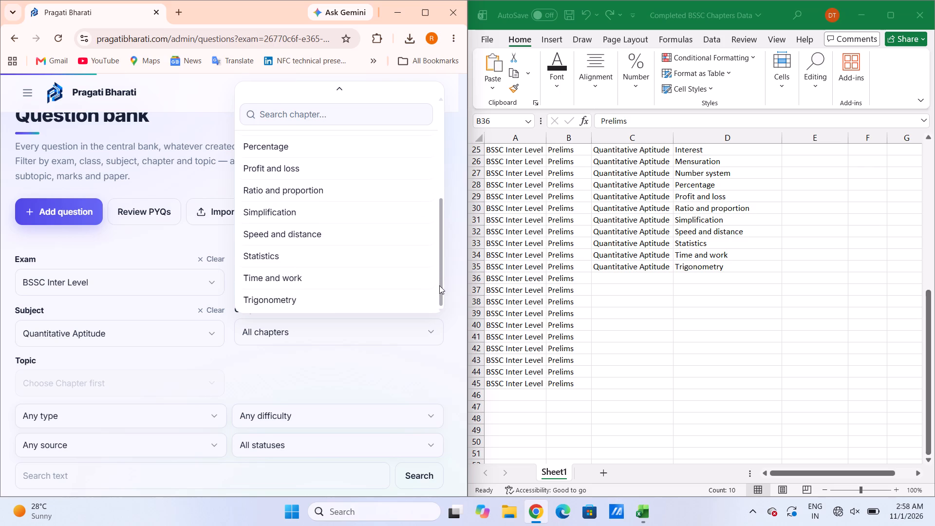
left_click_drag(439, 285, 441, 308)
left_click_drag(441, 308, 441, 223)
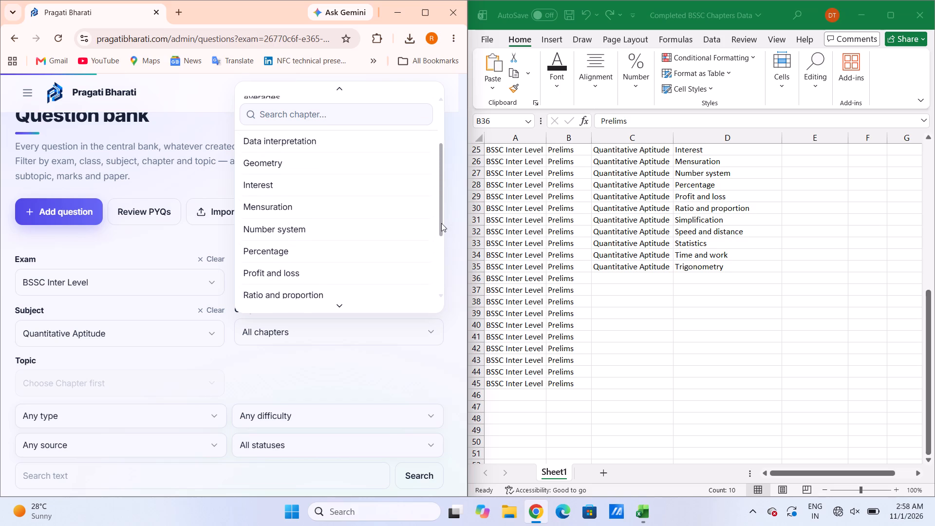
left_click_drag(441, 223, 437, 207)
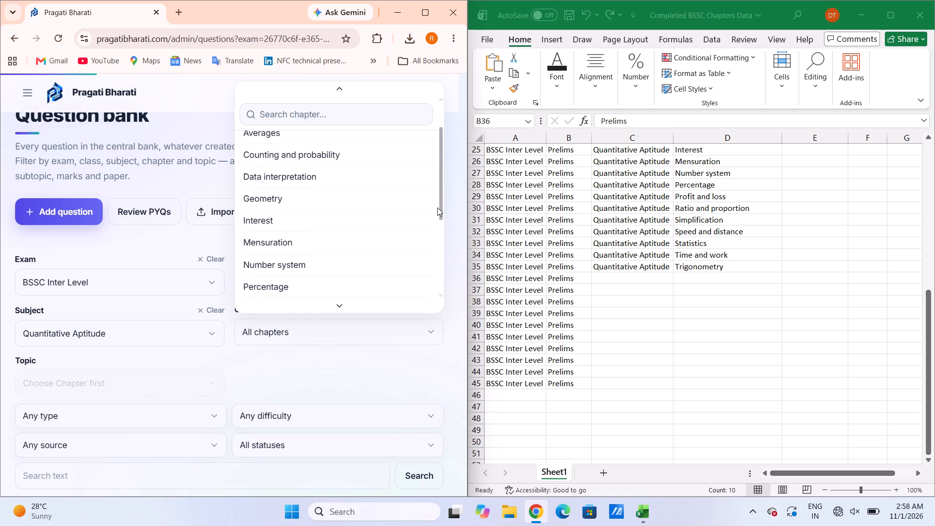
left_click_drag(437, 207, 437, 202)
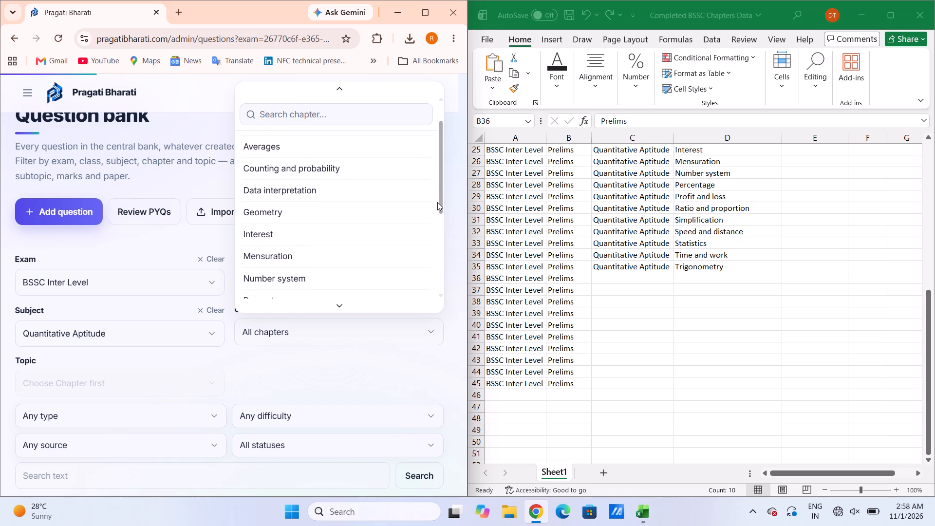
left_click_drag(437, 202, 437, 200)
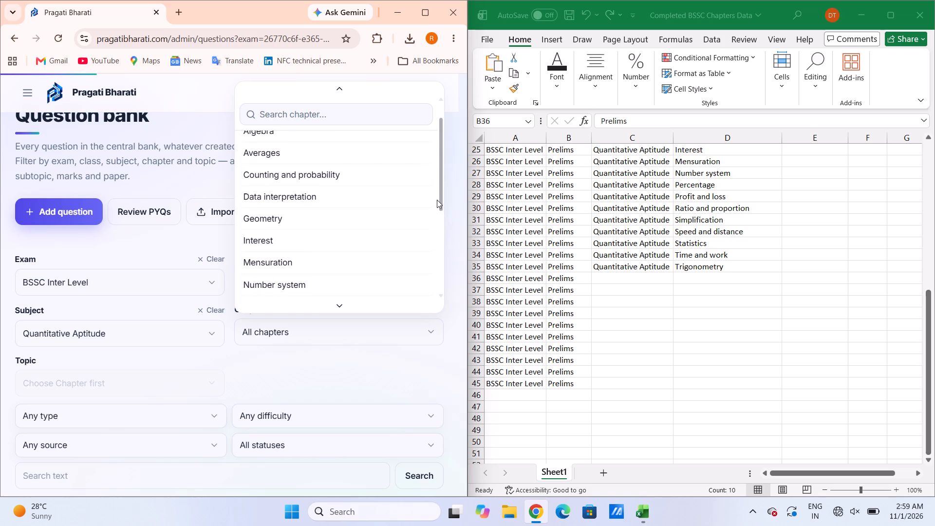
left_click_drag(437, 200, 437, 197)
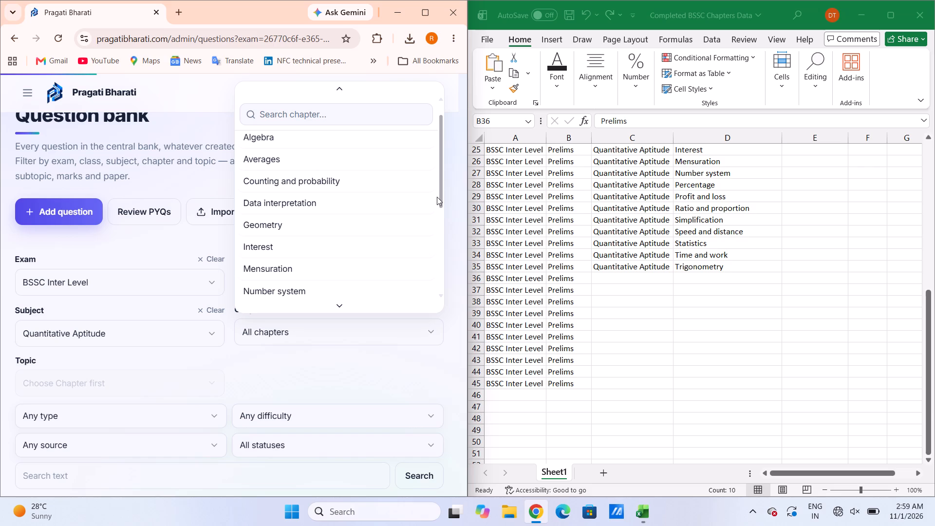
left_click_drag(437, 197, 436, 177)
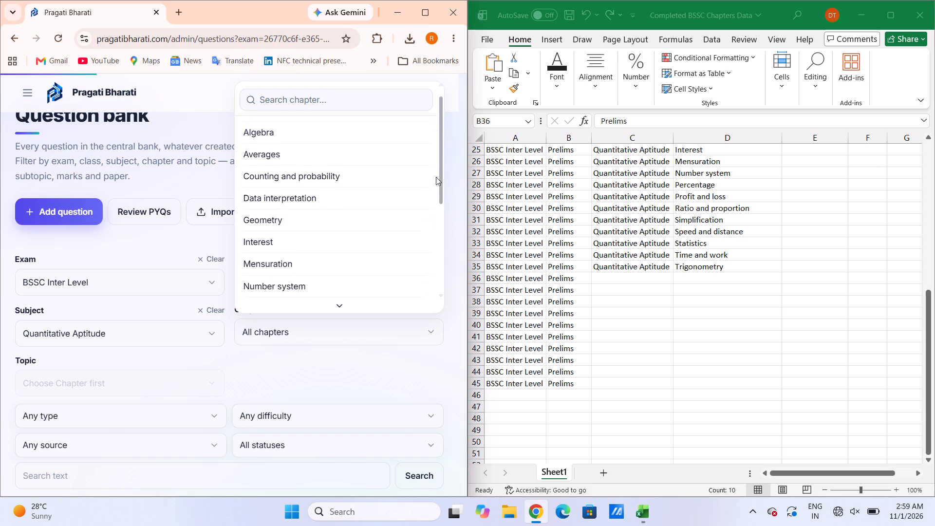
left_click_drag(436, 177, 444, 146)
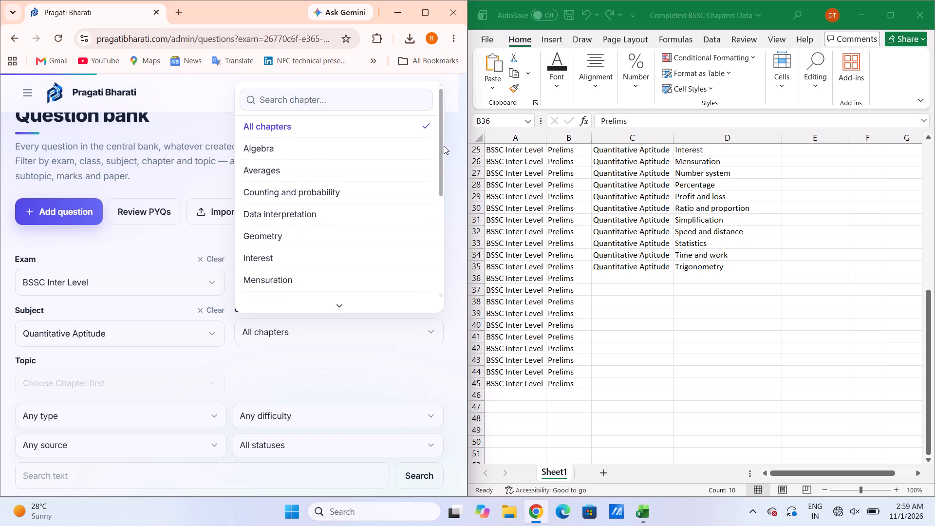
left_click_drag(444, 146, 454, 161)
left_click_drag(454, 161, 444, 250)
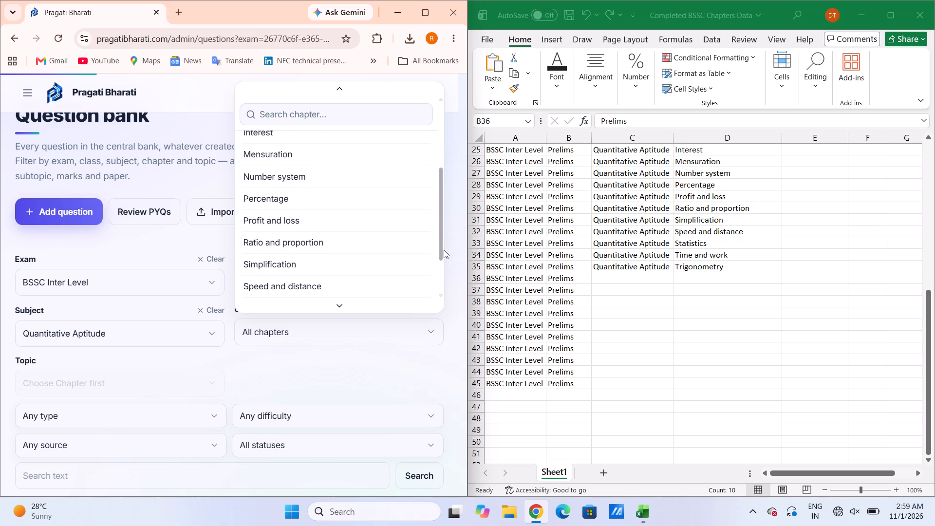
left_click_drag(444, 250, 444, 251)
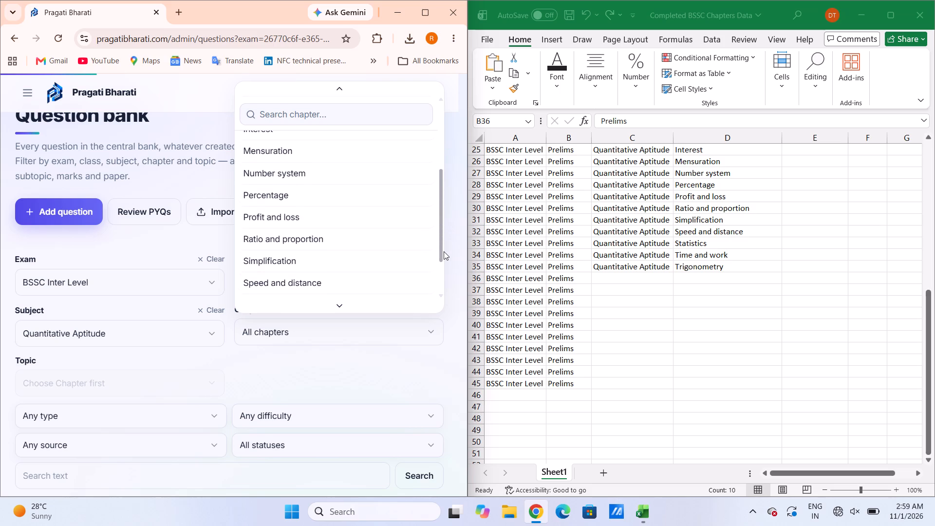
left_click_drag(444, 251, 438, 287)
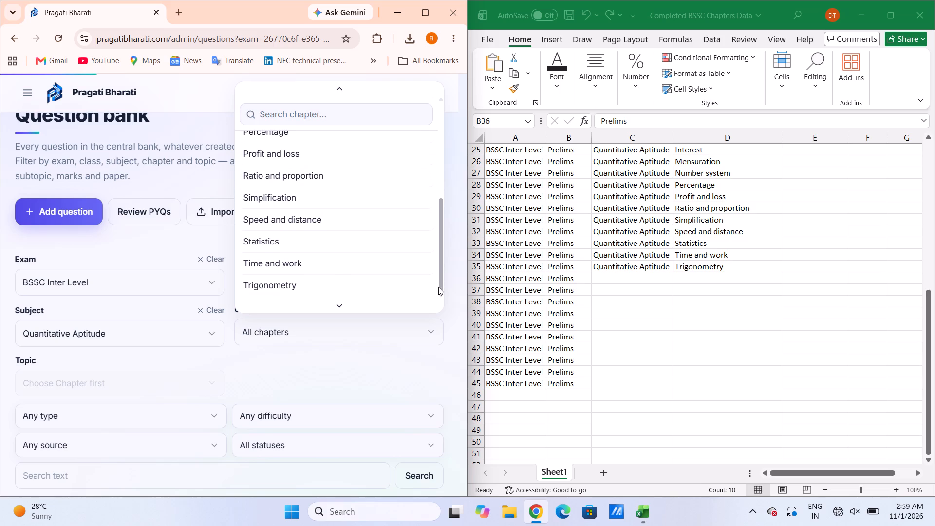
left_click_drag(438, 287, 433, 307)
left_click(451, 301)
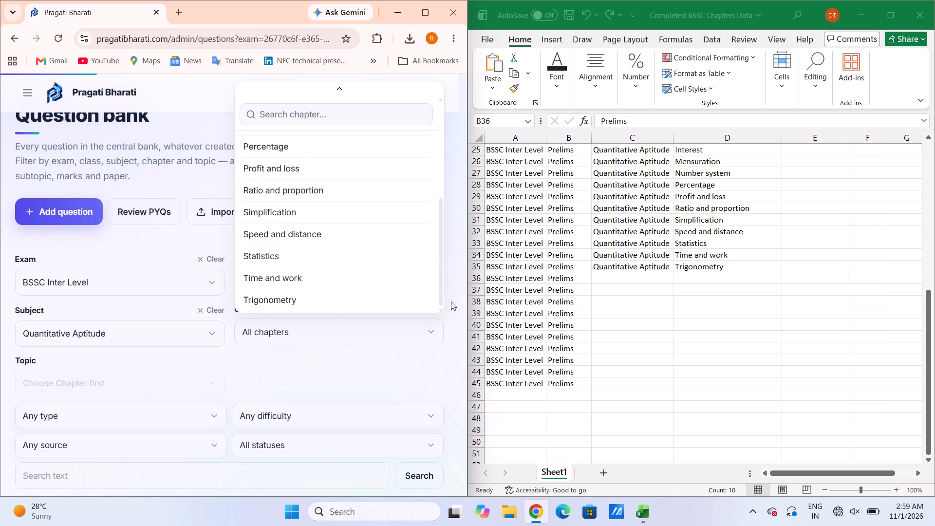
In the Excel workbook, check the Quantitative Aptitude rows one by one from Algebra in row 20 to Trigonometry in row 35.
scroll(689, 272, "up", 3)
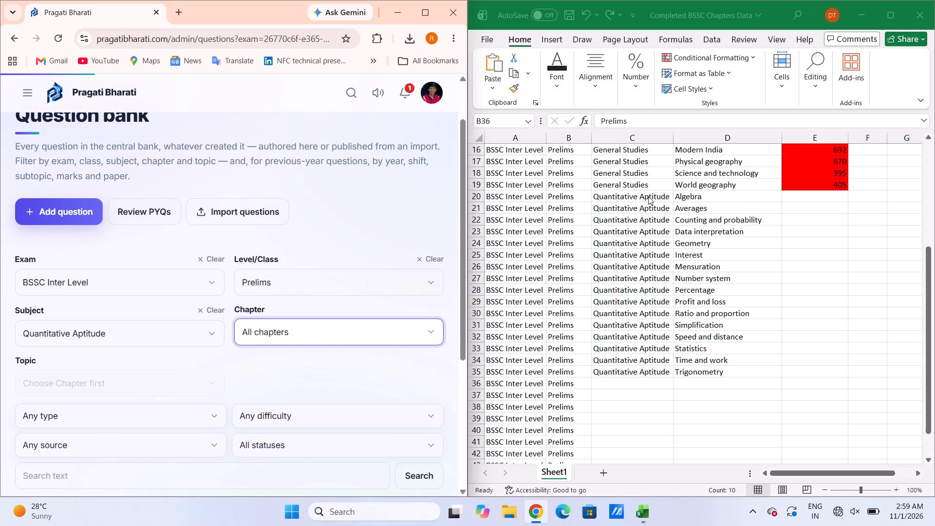
left_click(650, 193)
left_click(651, 193)
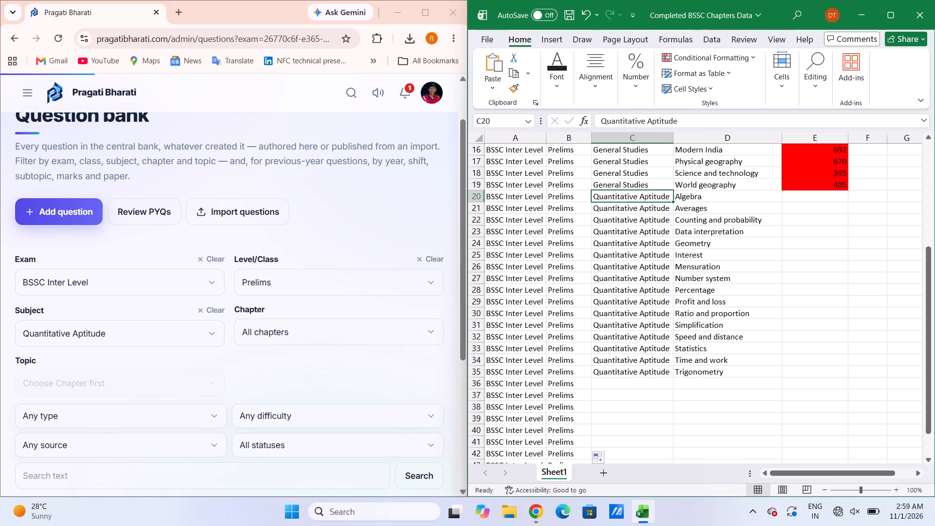
left_click(652, 212)
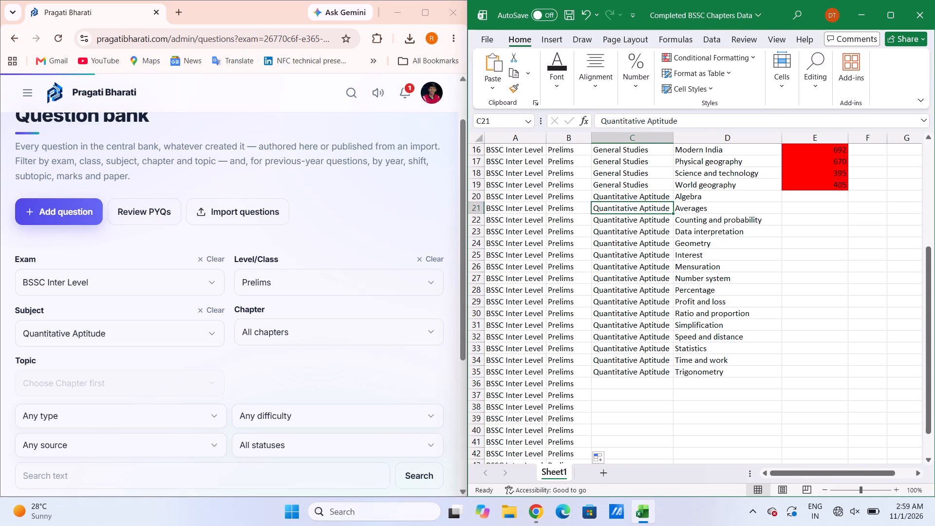
left_click(654, 225)
left_click(654, 236)
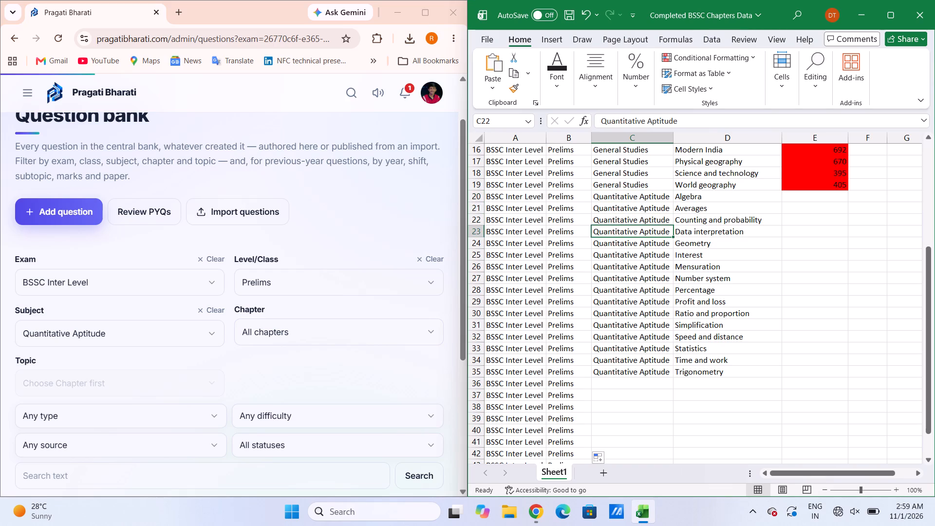
left_click(654, 243)
left_click(654, 256)
left_click(655, 270)
left_click(654, 280)
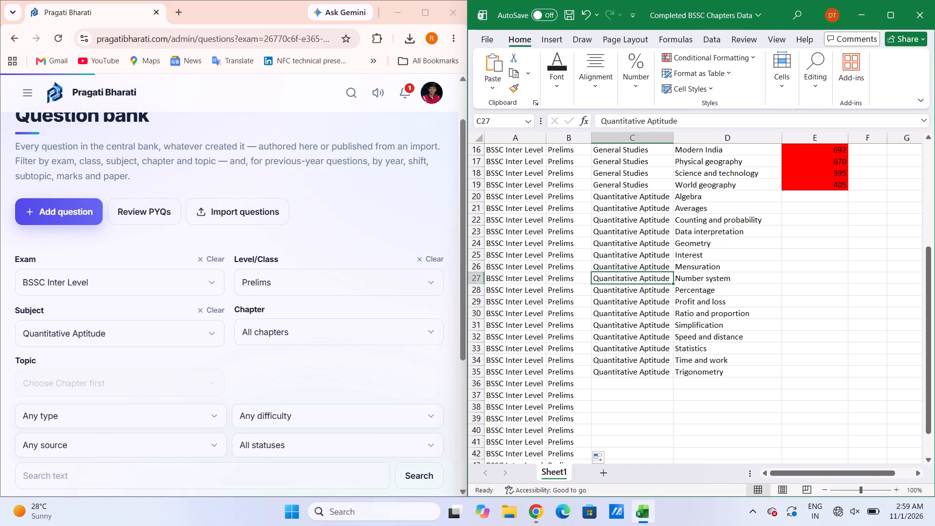
left_click(655, 290)
left_click(658, 300)
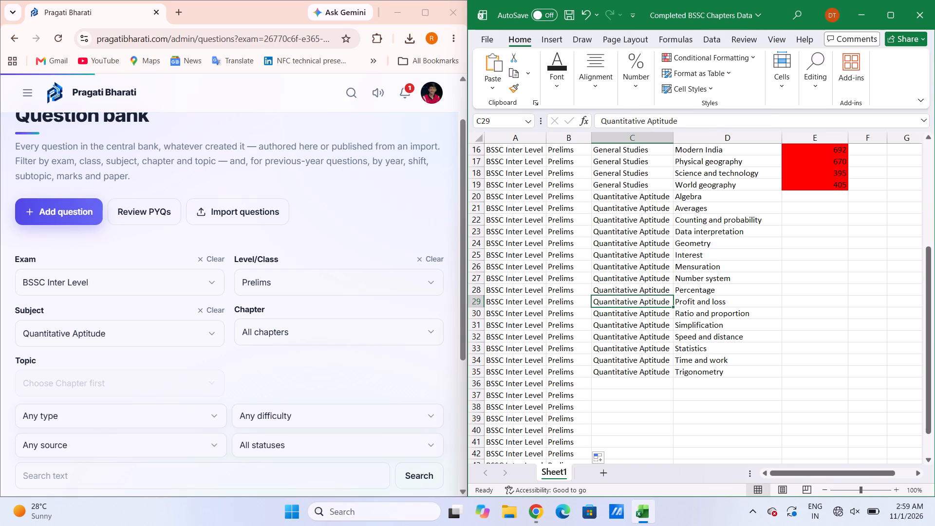
left_click(659, 312)
left_click(657, 325)
left_click(657, 335)
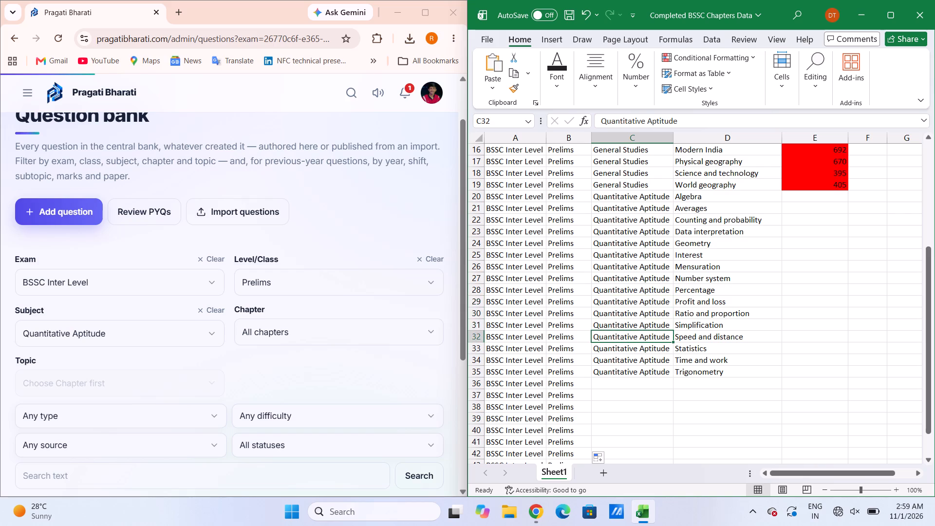
left_click(655, 349)
left_click(654, 359)
left_click(654, 370)
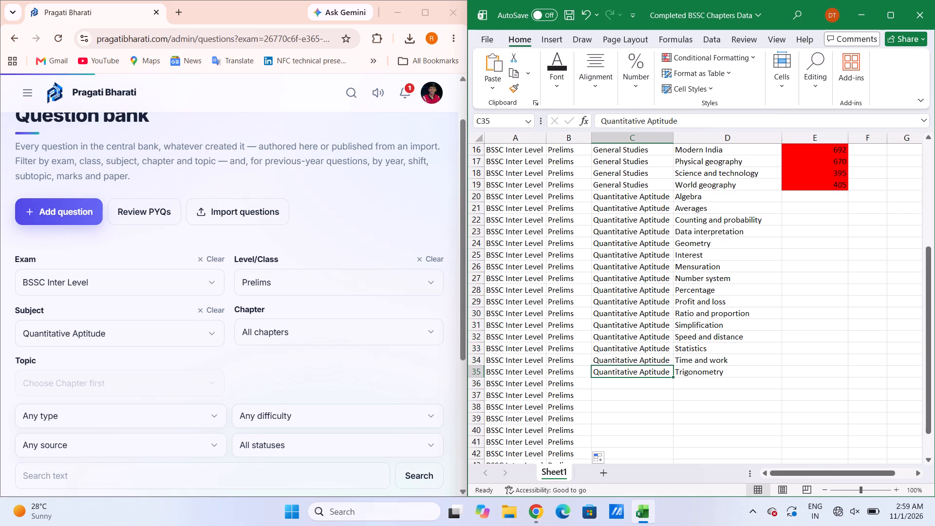
Paste the subject name Reasoning Ability into cell C36 and fill it down through C45.
scroll(754, 330, "down", 2)
left_click(627, 316)
right_click(627, 315)
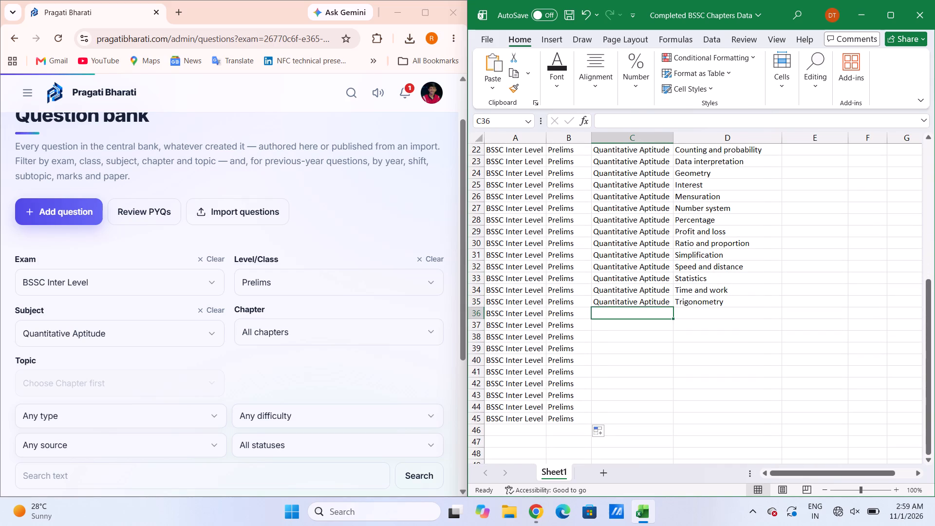
left_click(675, 210)
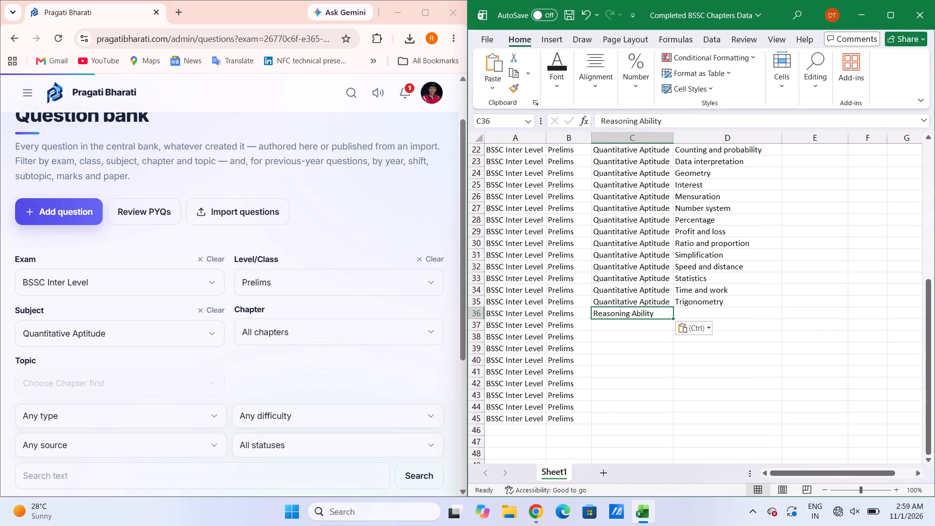
left_click_drag(673, 318, 657, 419)
left_click(705, 315)
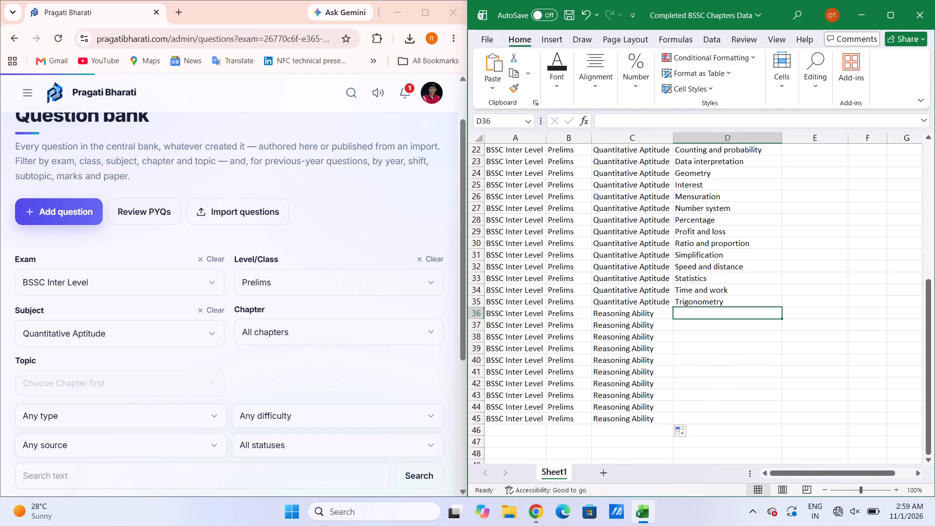
In Chrome, switch the question bank's subject filter to Reasoning Ability.
left_click(155, 331)
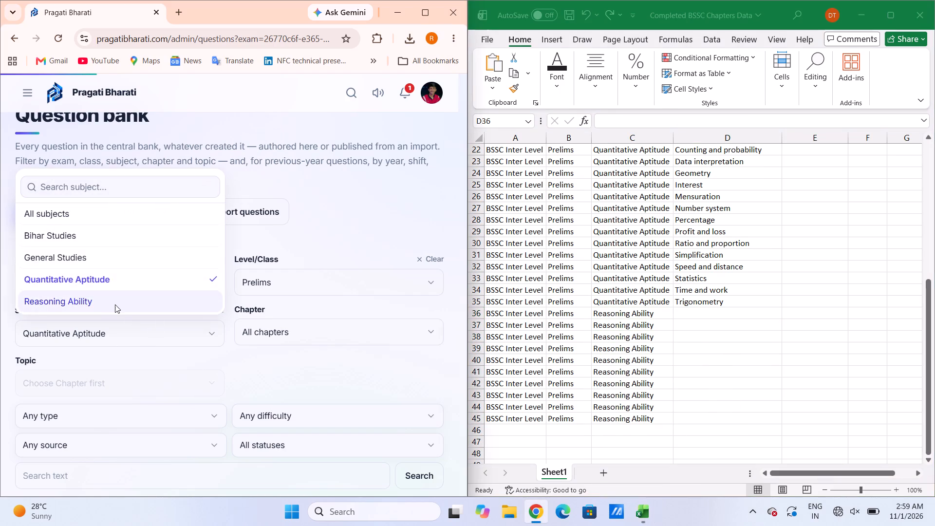
left_click(115, 304)
scroll(126, 305, "down", 5)
scroll(301, 187, "up", 1)
Filter the question bank by the chapter Analogy and classification and copy that chapter name into cell D36 of the Excel workbook.
left_click(310, 173)
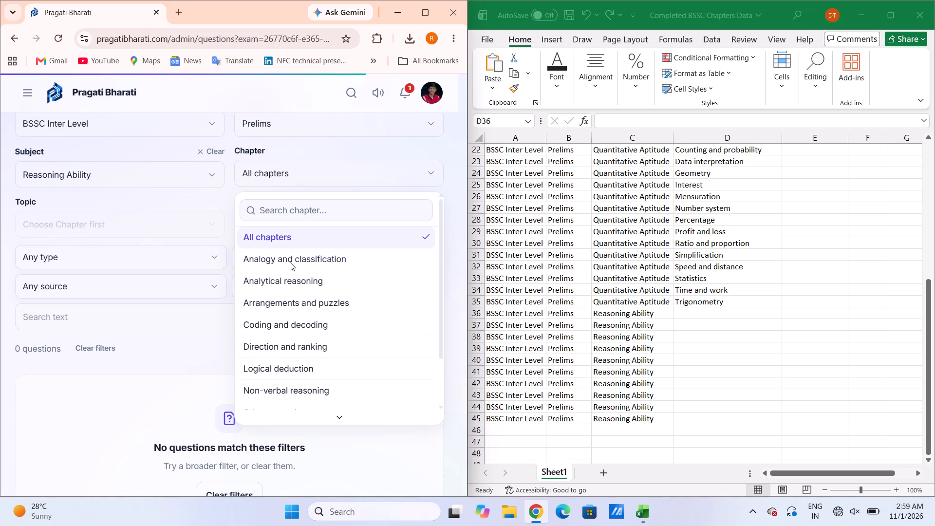
left_click(290, 262)
scroll(281, 240, "down", 1)
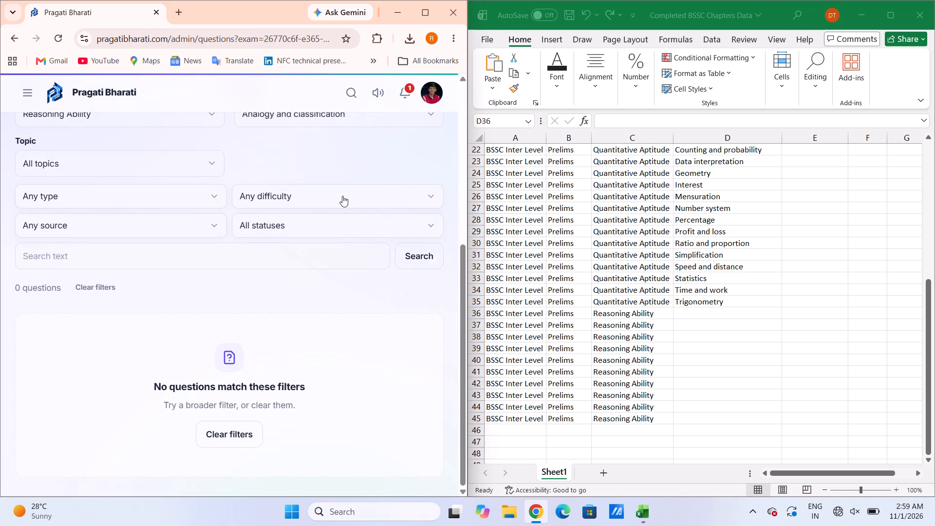
scroll(335, 197, "up", 1)
left_click_drag(365, 214, 238, 191)
key("ctrl+c")
left_click(689, 313)
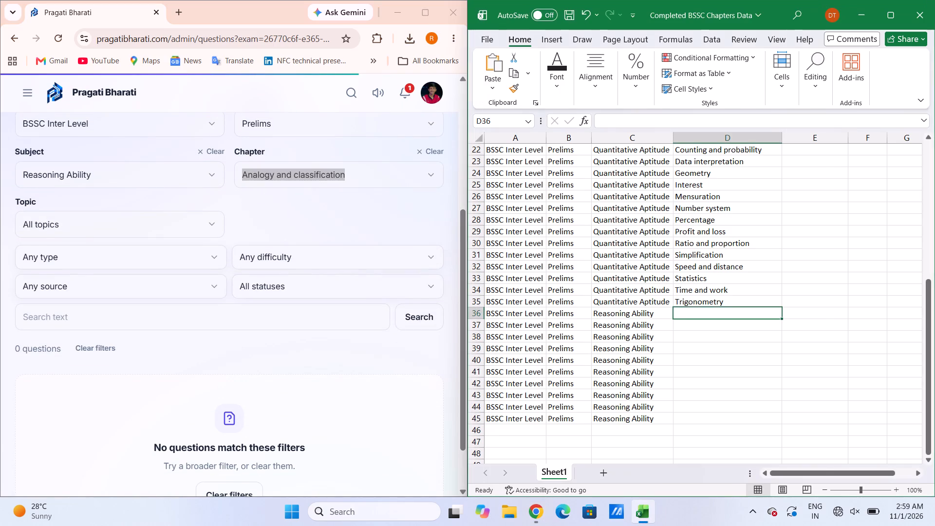
right_click(689, 312)
left_click(736, 220)
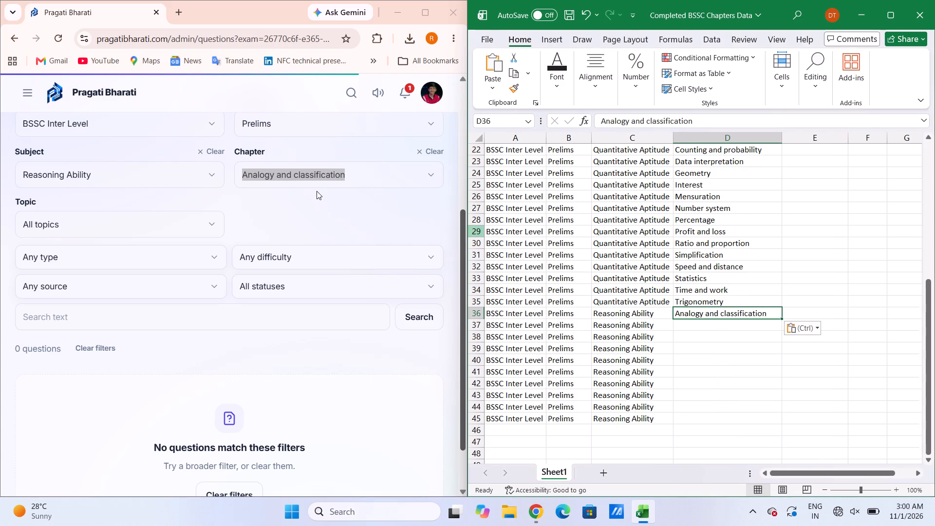
Filter the question bank in Chrome by the chapter Analytical reasoning and copy that chapter name into cell D37 of the Excel workbook.
left_click(320, 188)
left_click(330, 179)
left_click(334, 280)
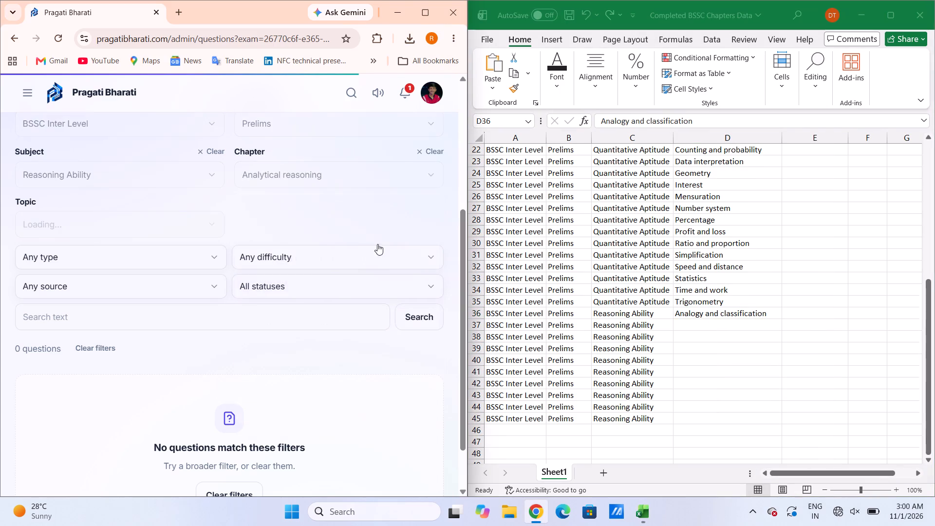
left_click_drag(396, 213, 244, 190)
key("ctrl+c")
left_click(704, 323)
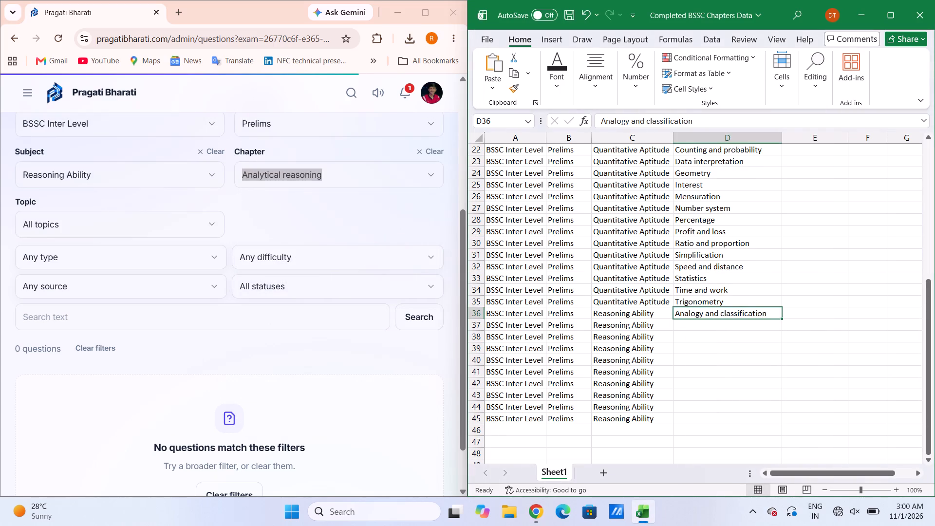
left_click(704, 325)
right_click(705, 325)
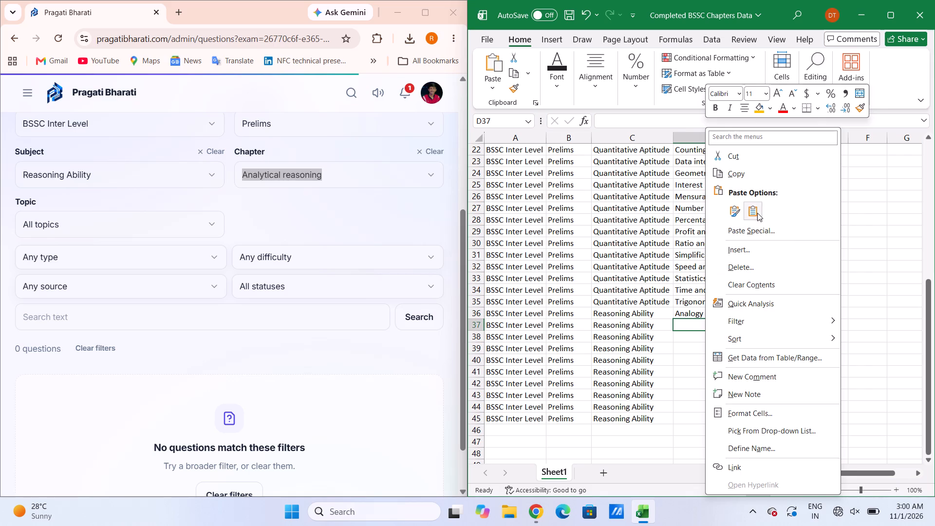
left_click(756, 212)
Filter the question bank in Chrome by Arrangements and puzzles and copy that chapter name into cell D38 of the Excel workbook.
left_click(369, 176)
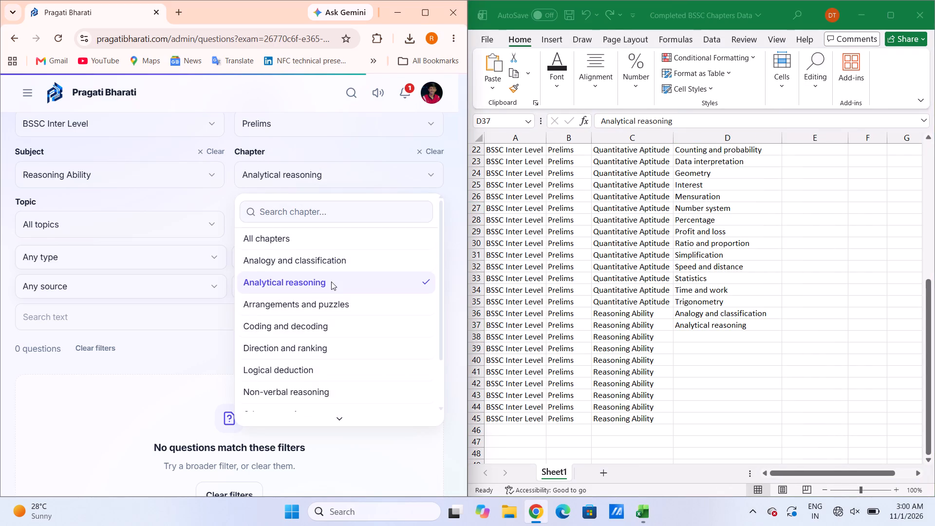
left_click(341, 311)
left_click_drag(384, 217, 344, 210)
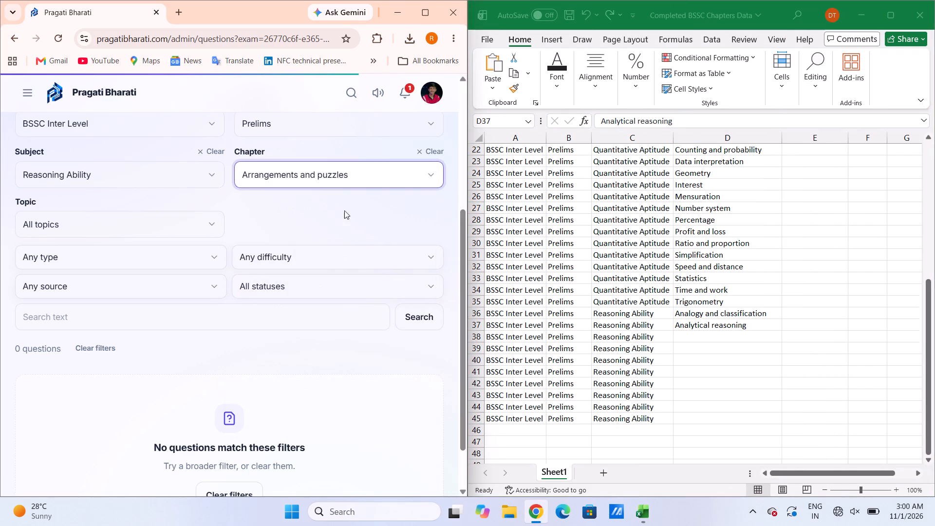
left_click_drag(344, 210, 244, 198)
key("ctrl+c")
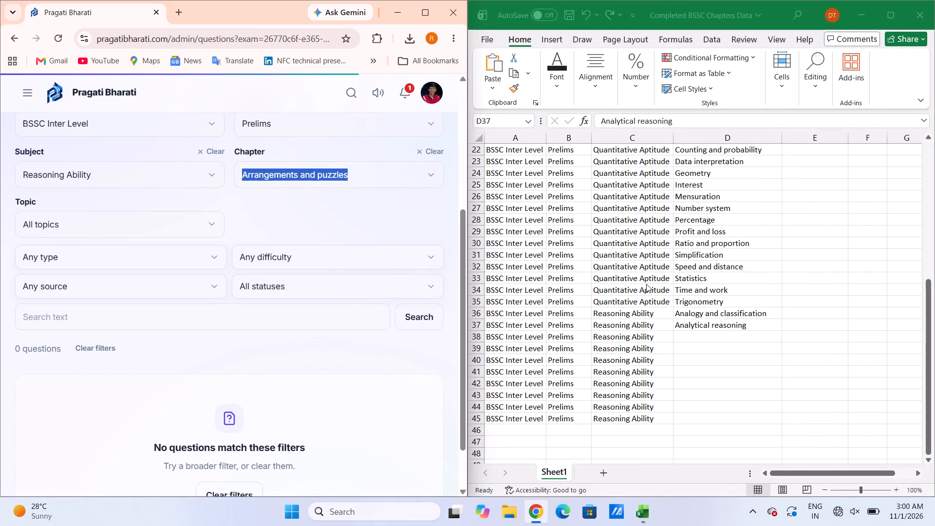
left_click(691, 334)
left_click(691, 338)
right_click(692, 338)
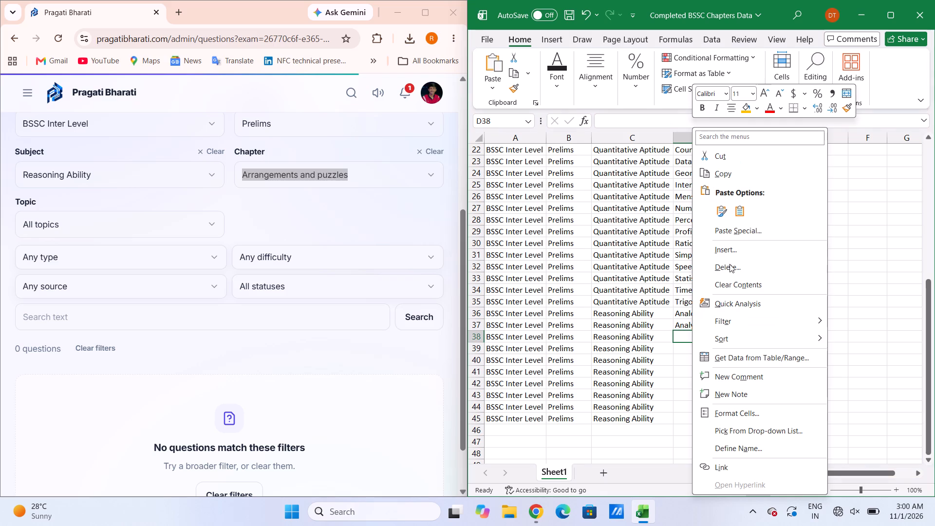
left_click(739, 208)
Filter the question bank in Chrome by Coding and decoding and copy that chapter name into cell D39 of the Excel workbook.
left_click(355, 180)
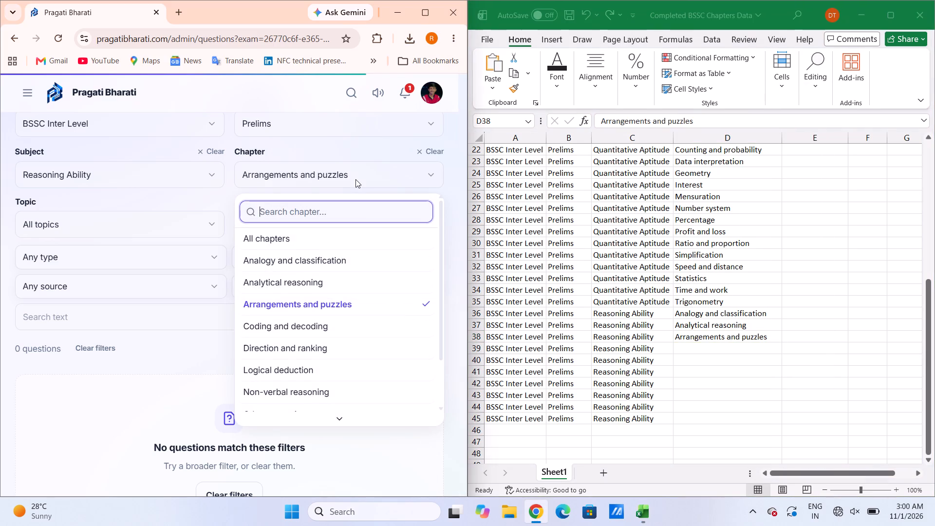
left_click(301, 328)
left_click_drag(376, 217, 236, 206)
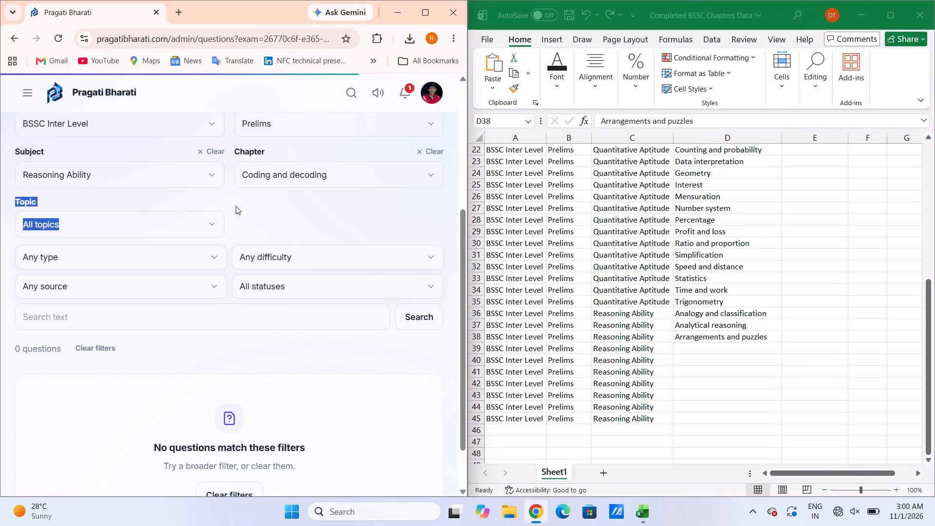
left_click_drag(236, 206, 241, 194)
key("ctrl+c")
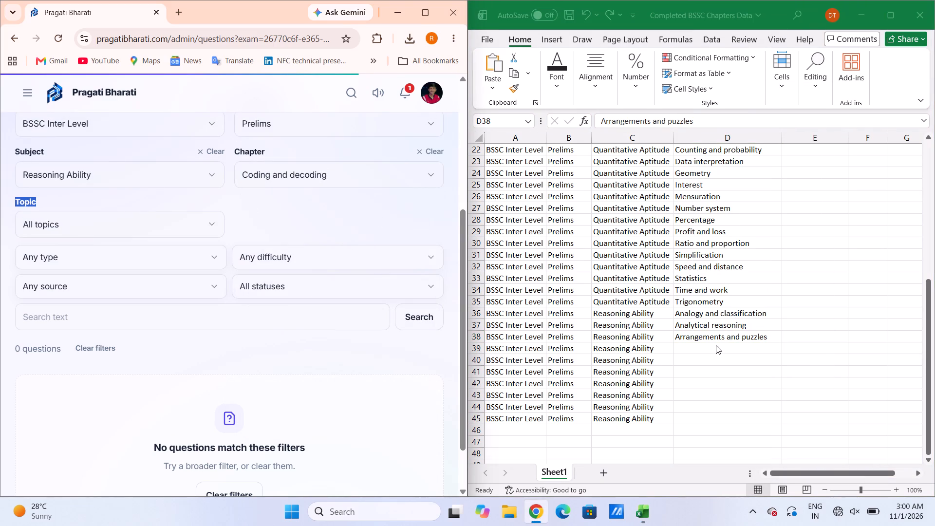
left_click(715, 345)
left_click(713, 349)
right_click(713, 349)
left_click(758, 208)
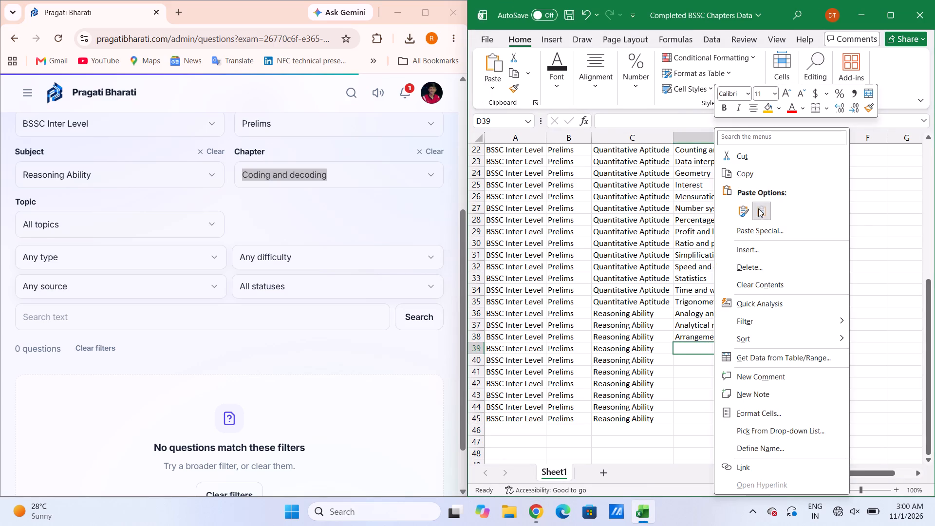
Filter the question bank in Chrome by Direction and ranking and copy that chapter name into cell D40 of the Excel workbook.
left_click(336, 177)
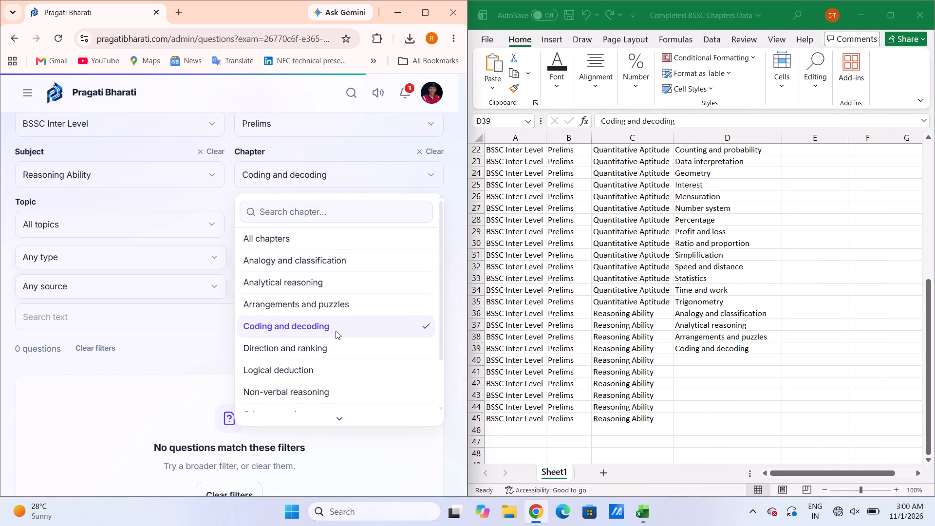
left_click(324, 350)
left_click_drag(393, 219, 244, 197)
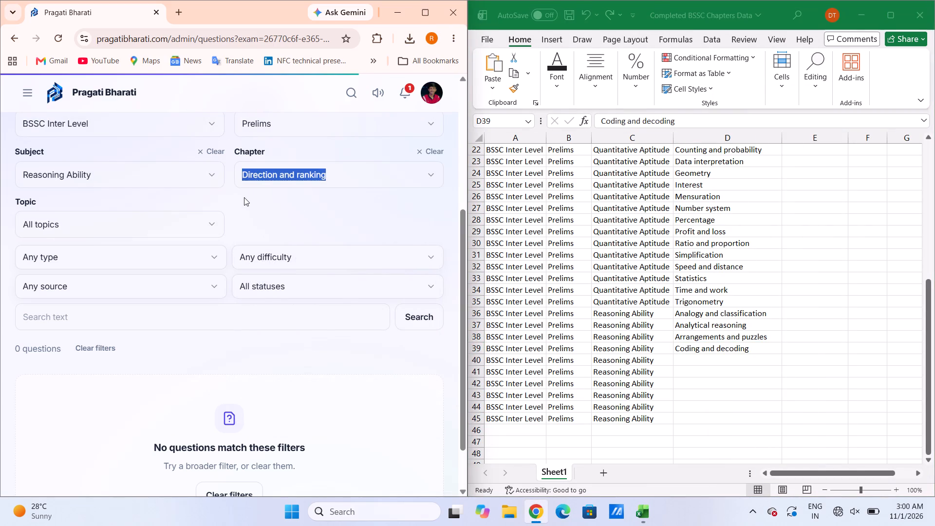
left_click_drag(244, 197, 243, 197)
key("ctrl+c")
double_click(700, 359)
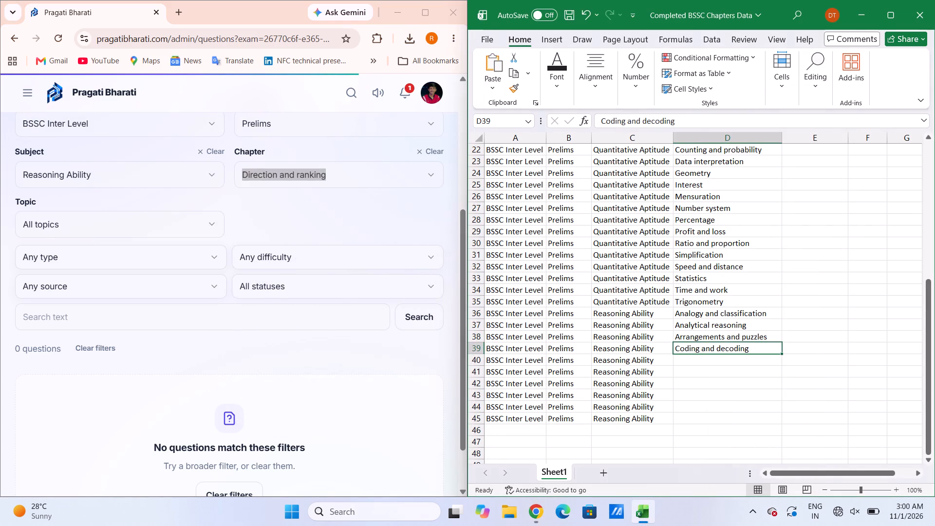
left_click(701, 359)
right_click(700, 359)
left_click(749, 213)
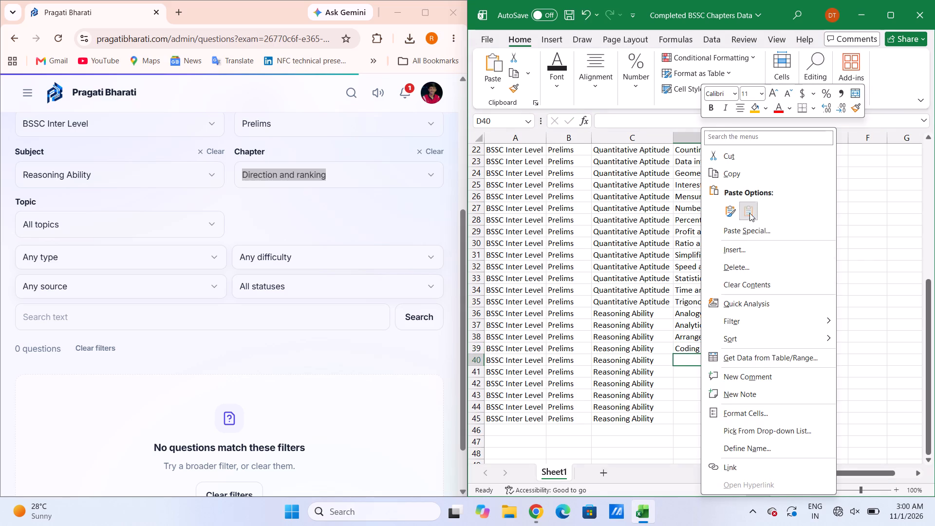
Filter the question bank in Chrome by Logical deduction and copy that chapter name into cell D41 of the Excel workbook.
left_click(371, 172)
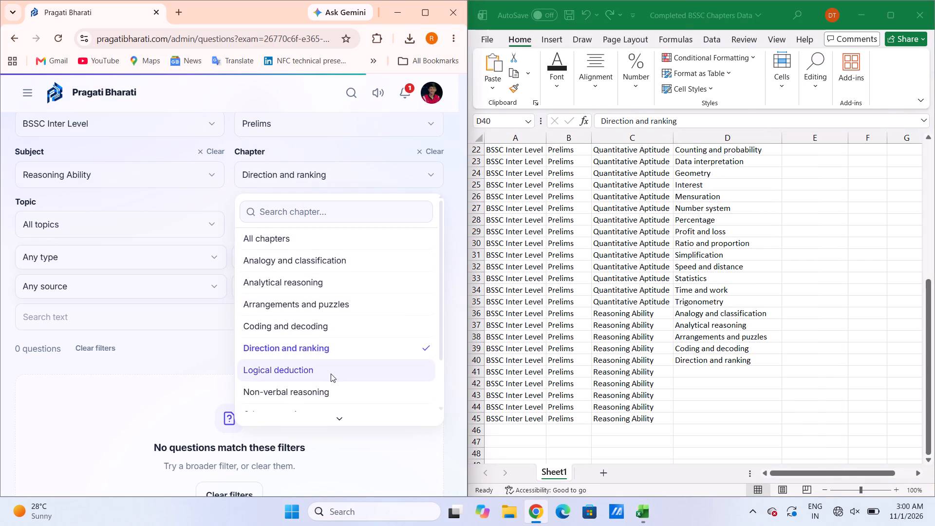
left_click(331, 373)
left_click_drag(363, 207, 241, 203)
key("ctrl+c")
double_click(727, 371)
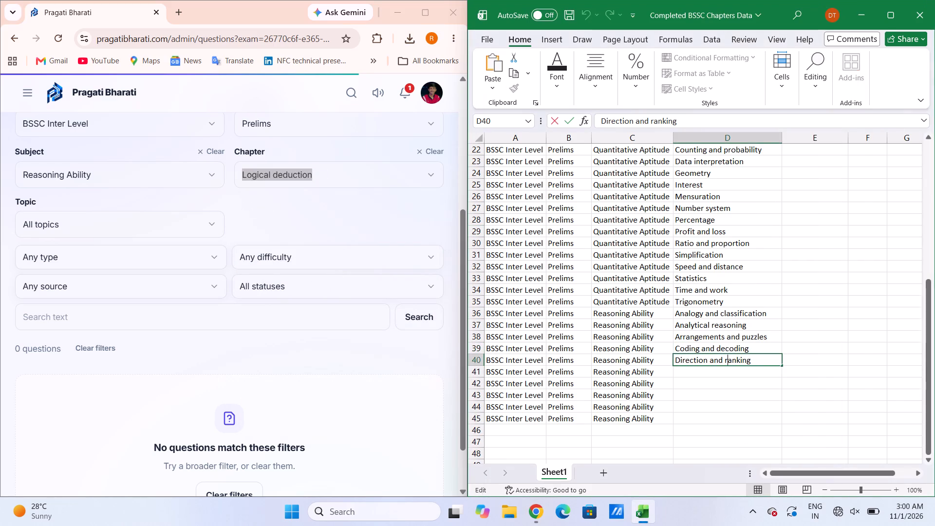
right_click(727, 371)
left_click(778, 81)
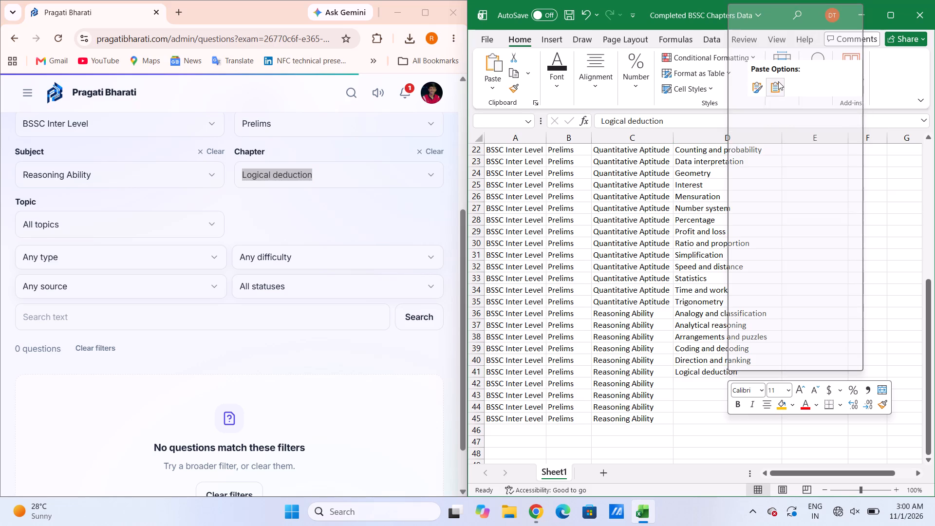
Filter the question bank in Chrome by Non-verbal reasoning and copy that chapter name into cell D42 of the Excel workbook.
left_click(357, 169)
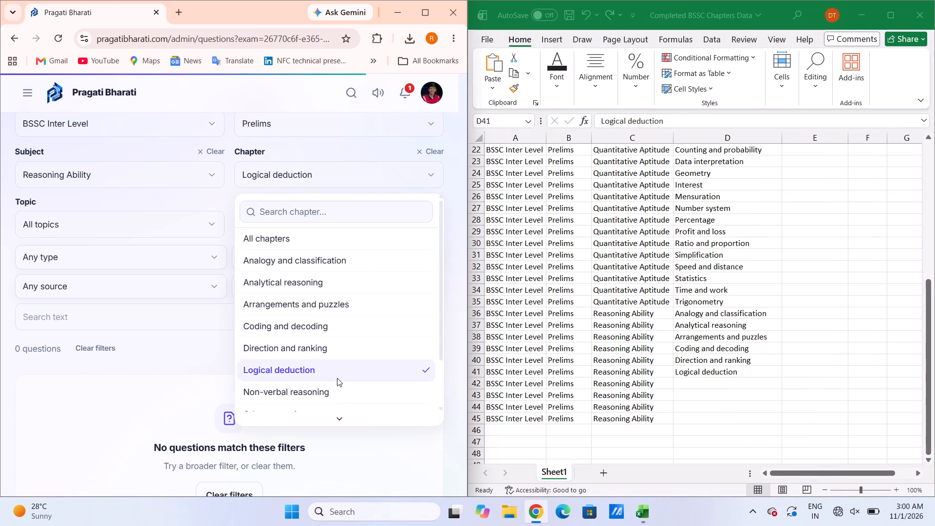
left_click(336, 399)
left_click_drag(397, 203, 262, 192)
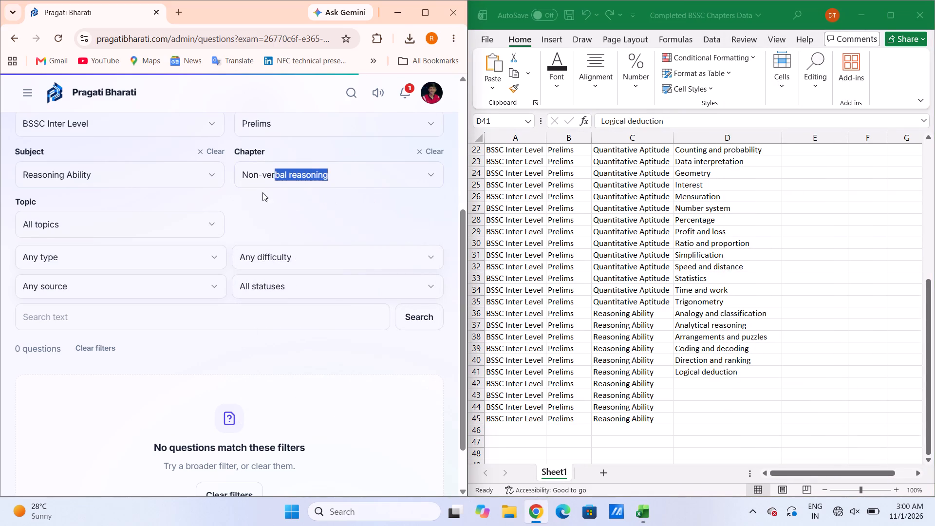
left_click_drag(262, 192, 243, 191)
key("ctrl+c")
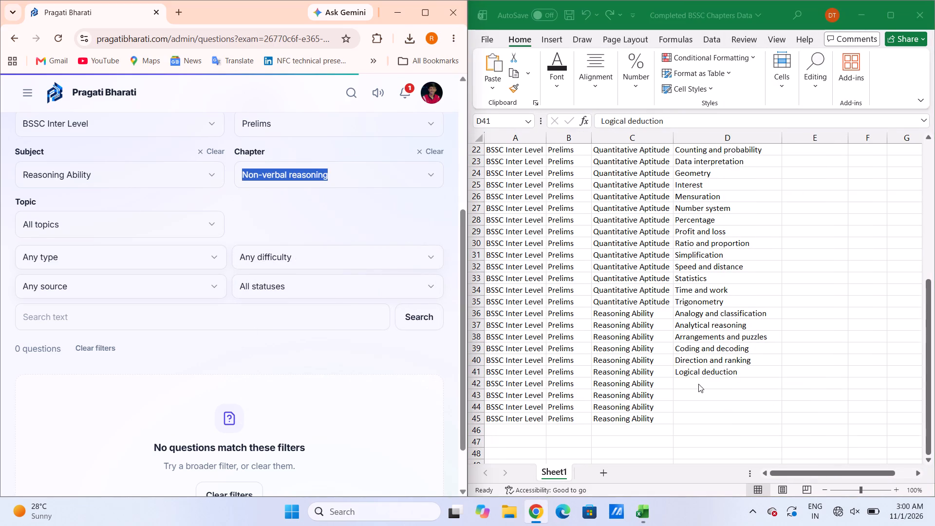
double_click(698, 383)
left_click(699, 382)
right_click(699, 383)
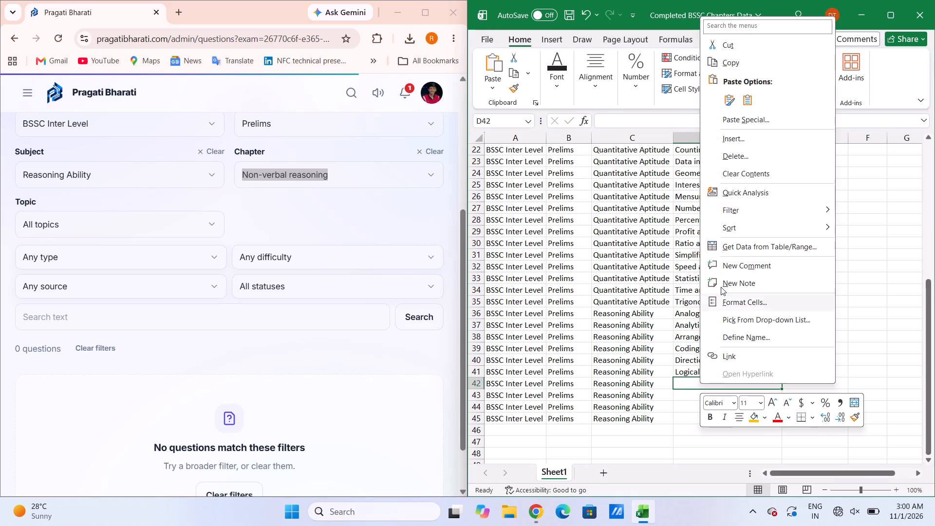
left_click(753, 98)
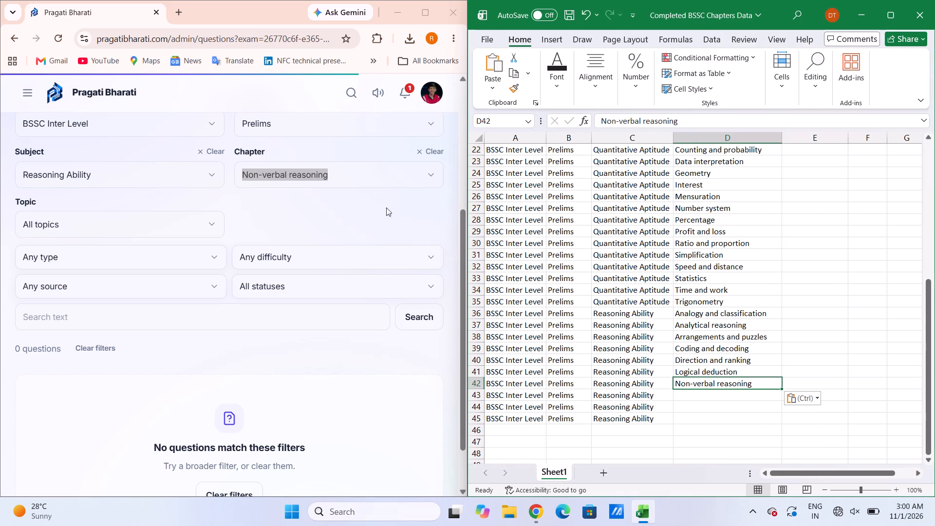
Filter the question bank in Chrome by Other reasoning and copy that chapter name into cell D43 of the Excel workbook.
left_click(396, 183)
scroll(366, 302, "down", 6)
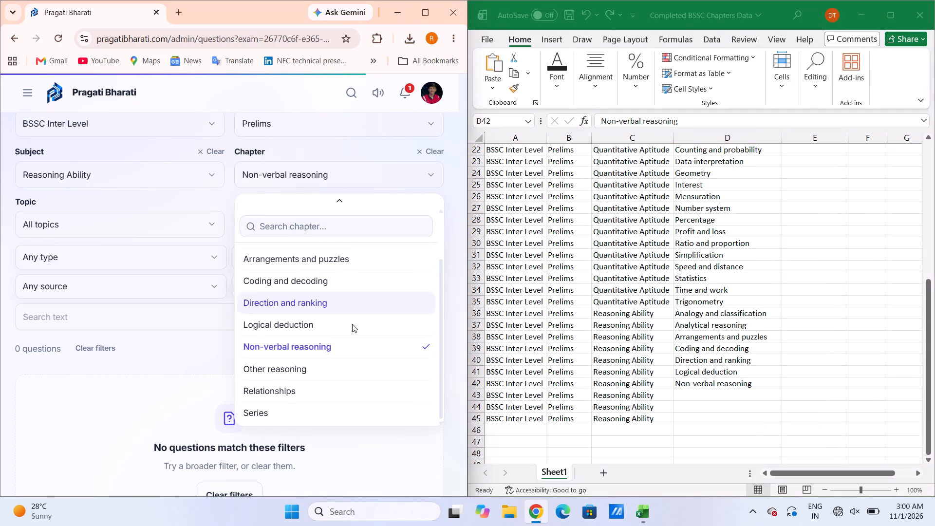
left_click(298, 375)
left_click_drag(351, 208, 216, 186)
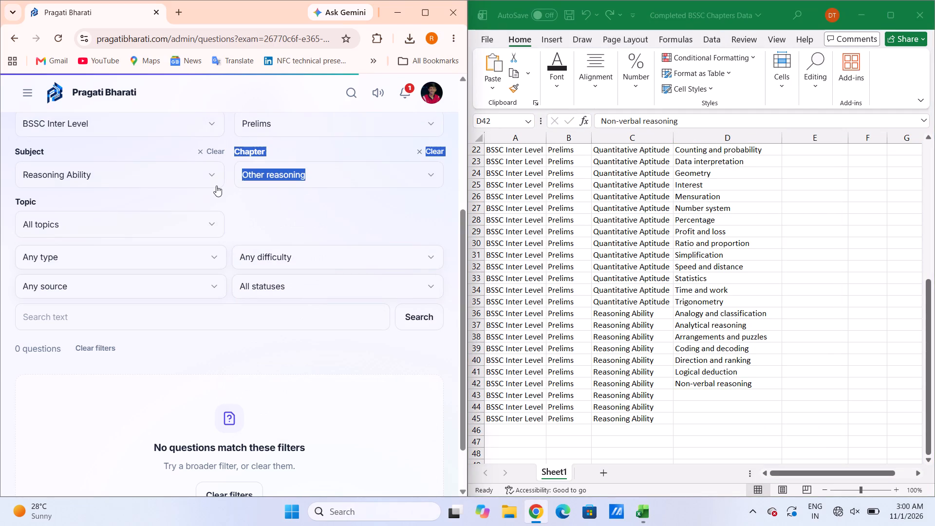
left_click_drag(216, 186, 231, 187)
key("ctrl+c")
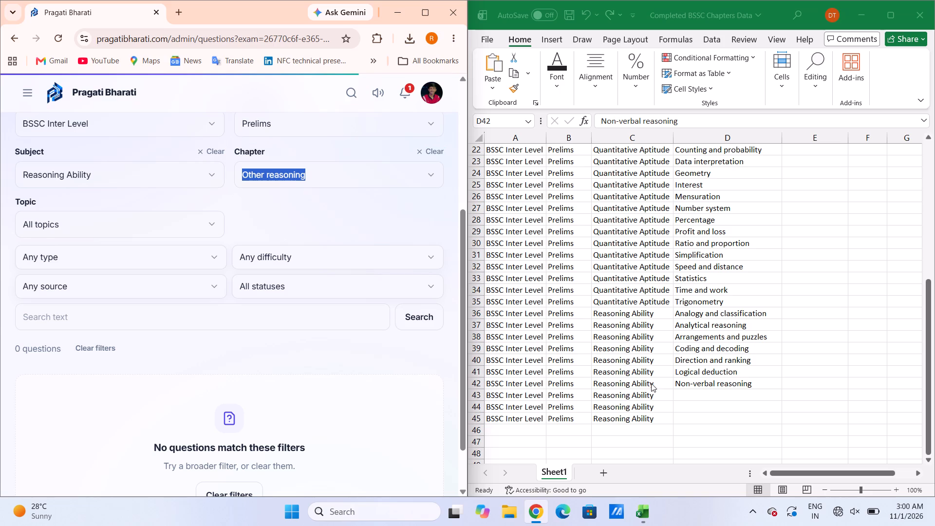
double_click(696, 394)
left_click(696, 394)
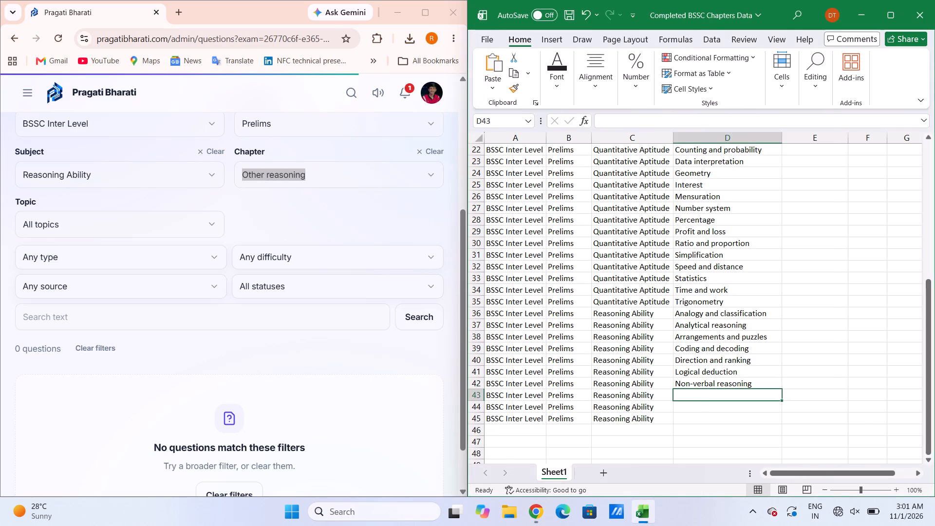
right_click(696, 394)
left_click(739, 112)
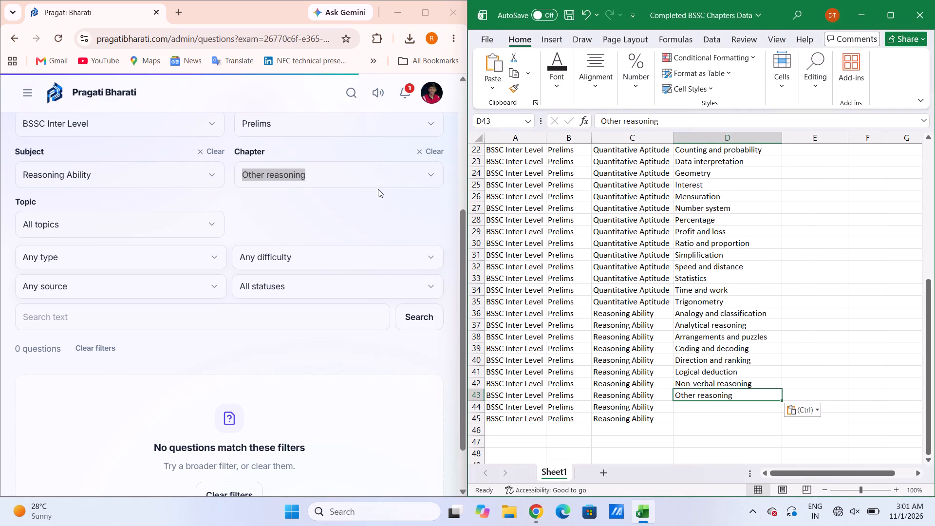
Filter the question bank in Chrome by Relationships and copy that chapter name into cell D44 of the Excel workbook.
left_click(375, 170)
scroll(300, 316, "down", 4)
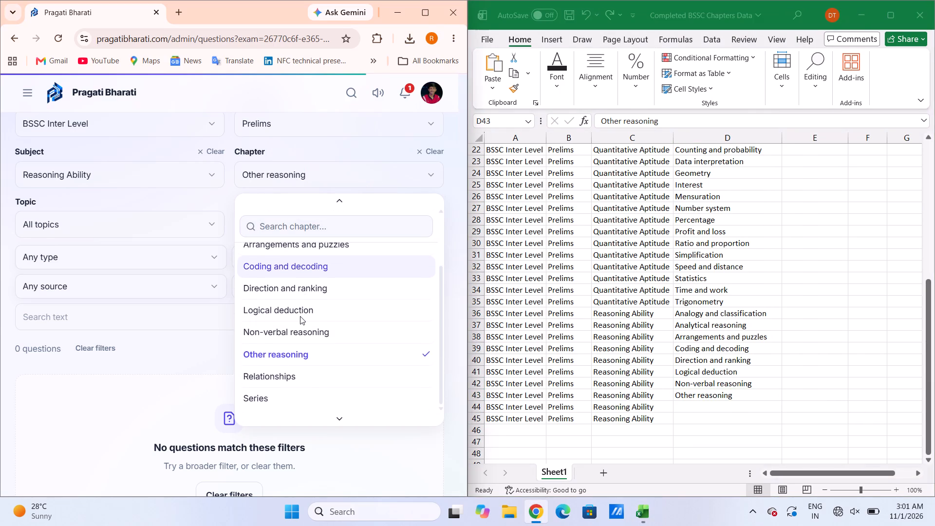
scroll(300, 316, "down", 2)
left_click(284, 395)
left_click_drag(374, 212, 266, 184)
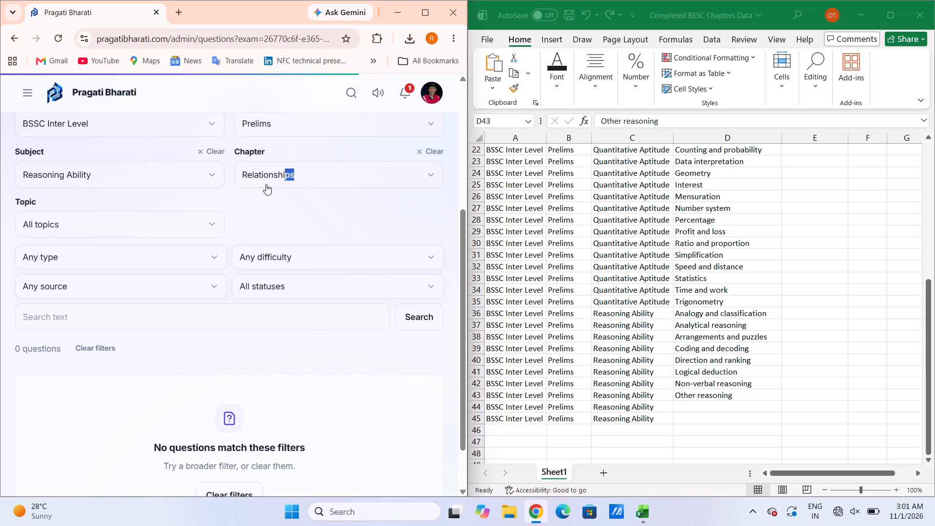
left_click_drag(266, 184, 239, 186)
key("ctrl+c")
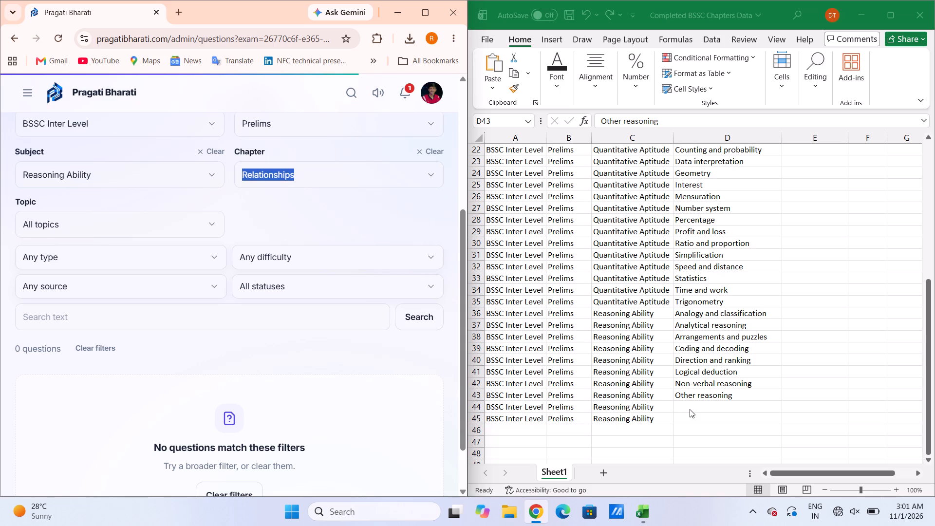
left_click(690, 404)
left_click(691, 408)
right_click(691, 407)
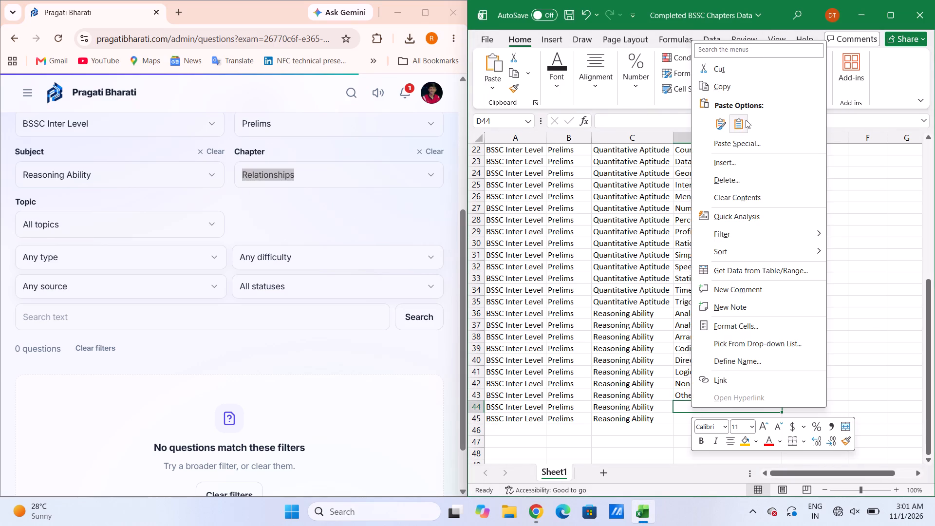
left_click(743, 119)
Filter the question bank in Chrome by Series and copy that chapter name into cell D45 of the Excel workbook.
left_click(401, 175)
scroll(321, 334, "down", 6)
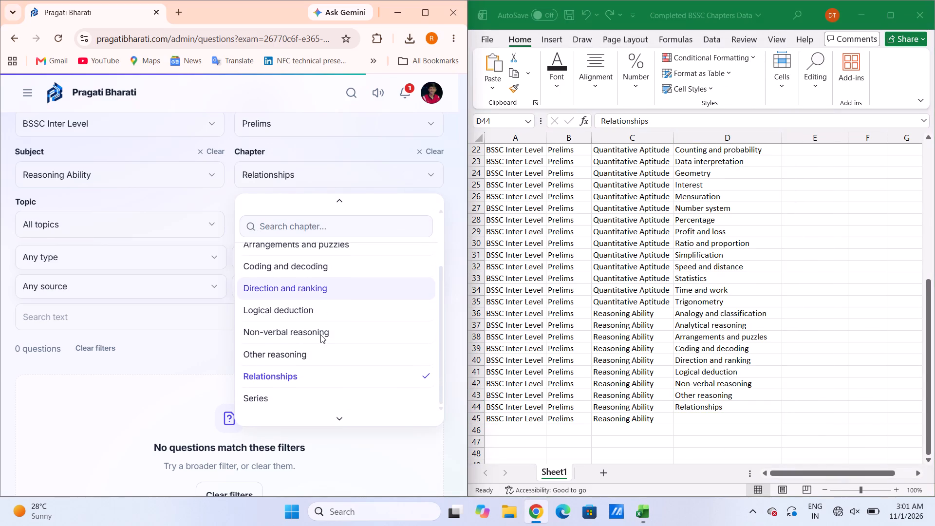
scroll(320, 335, "down", 1)
left_click(262, 411)
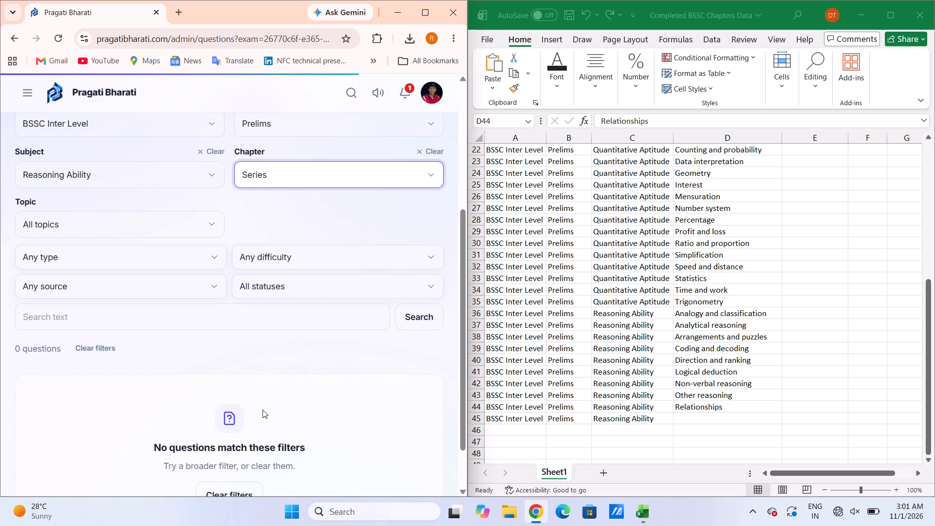
left_click_drag(308, 211, 195, 189)
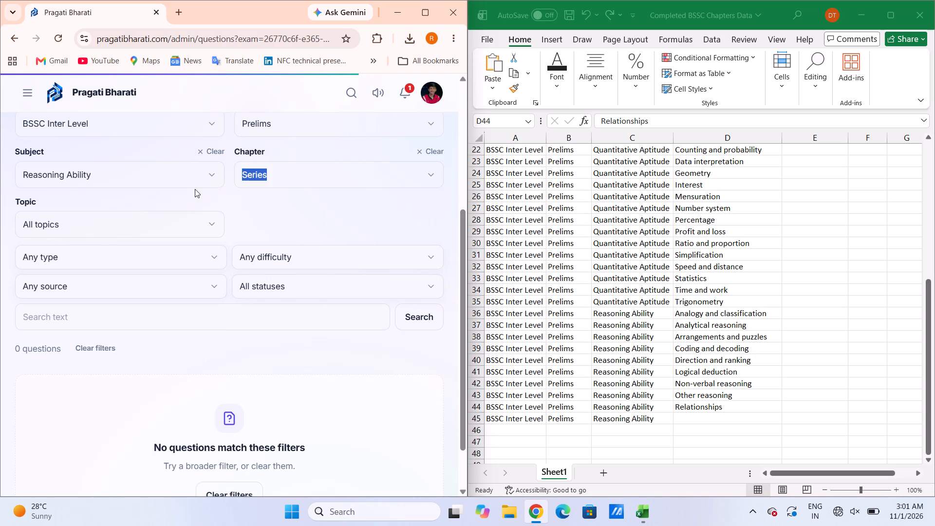
left_click_drag(195, 189, 241, 185)
key("ctrl+c")
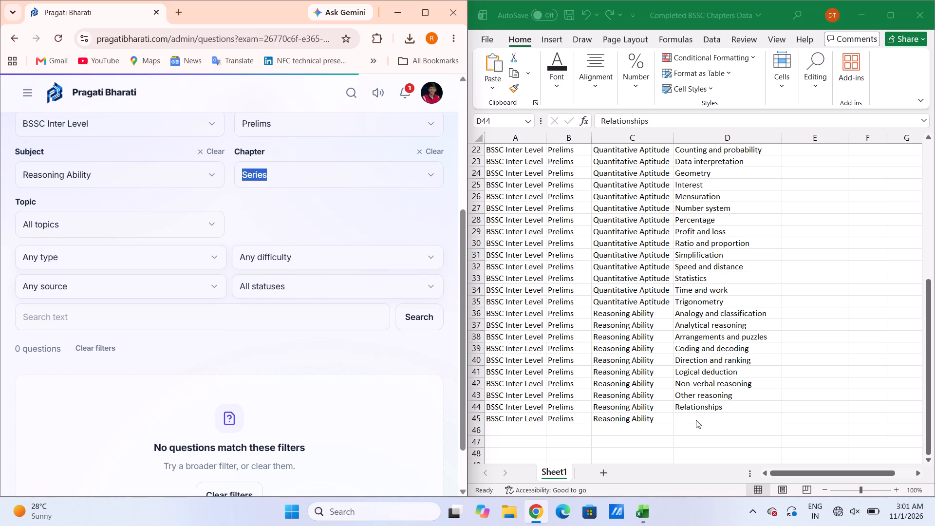
double_click(696, 420)
right_click(698, 419)
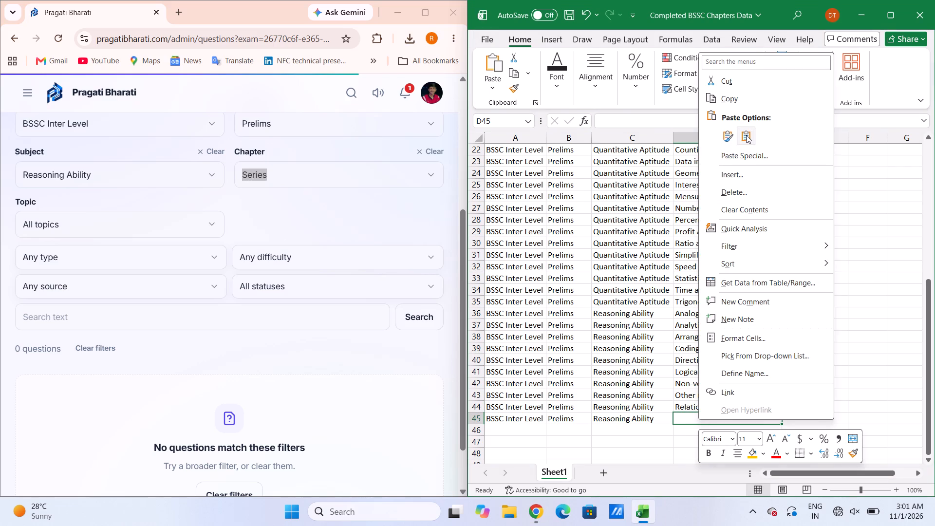
left_click(746, 134)
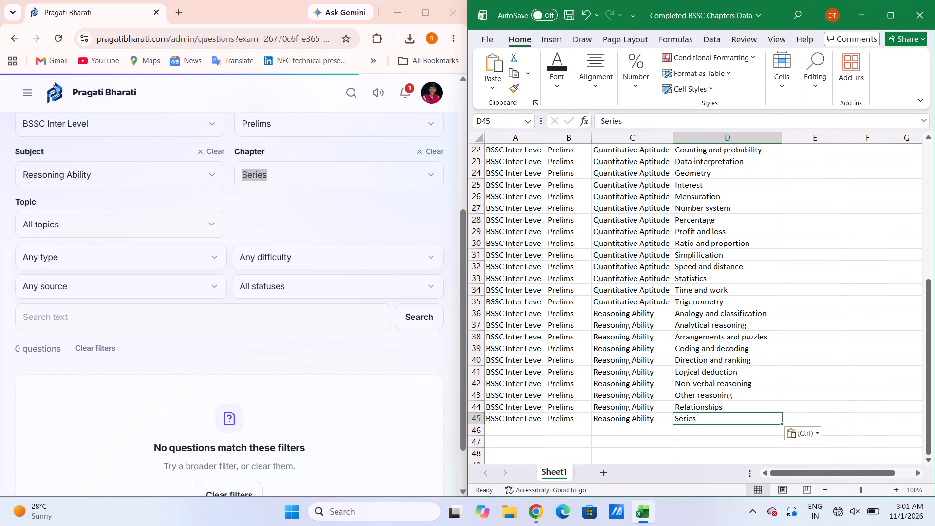
Save the Completed BSSC Chapters Data workbook.
key("ctrl+s")
Review the full list of chapters and their question counts in the workbook, from Bihar Studies through Reasoning Ability.
scroll(763, 303, "up", 5)
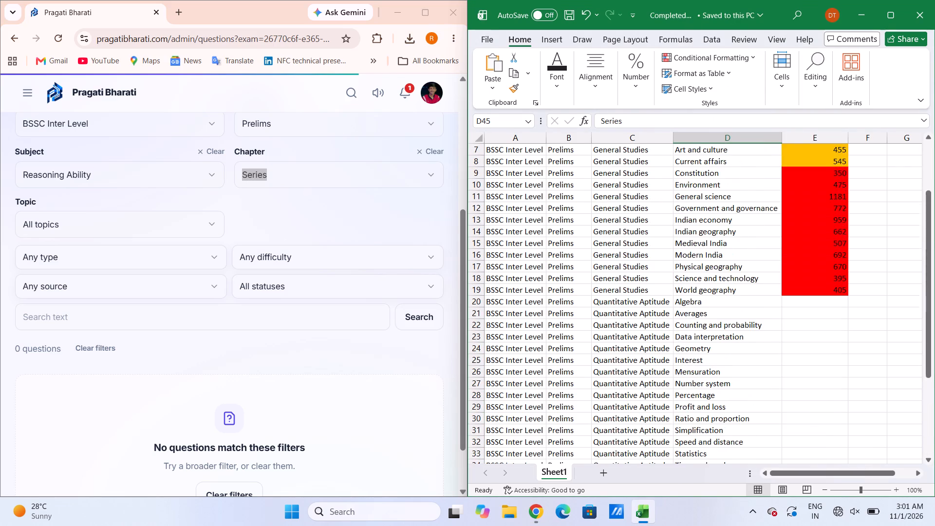
scroll(764, 300, "up", 9)
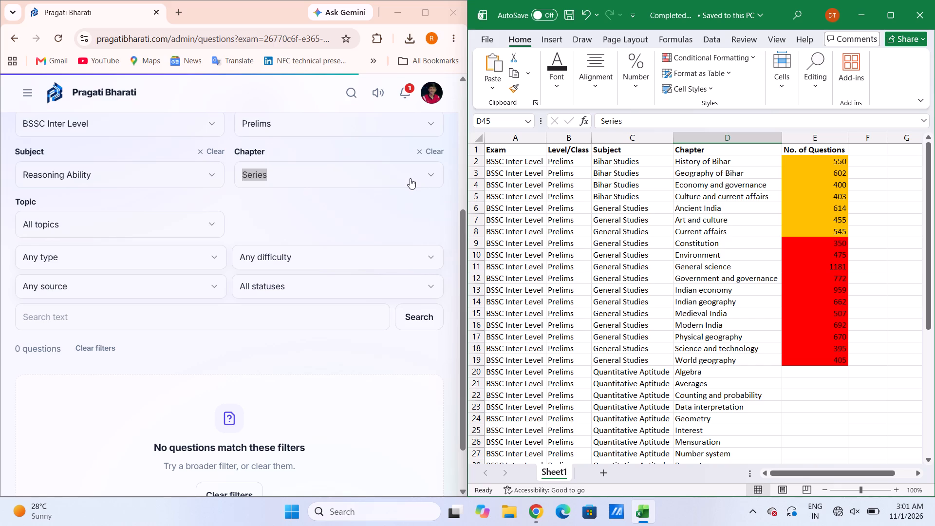
scroll(621, 315, "down", 4)
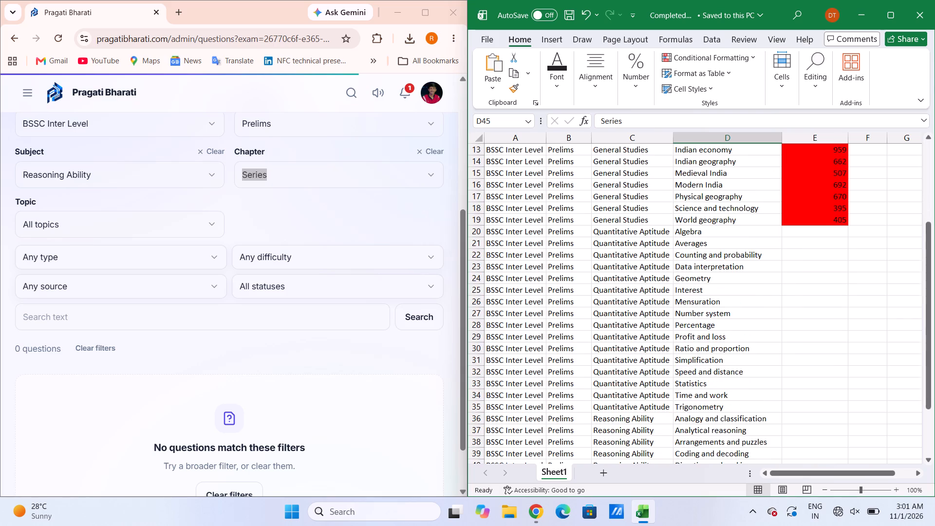
scroll(621, 307, "down", 3)
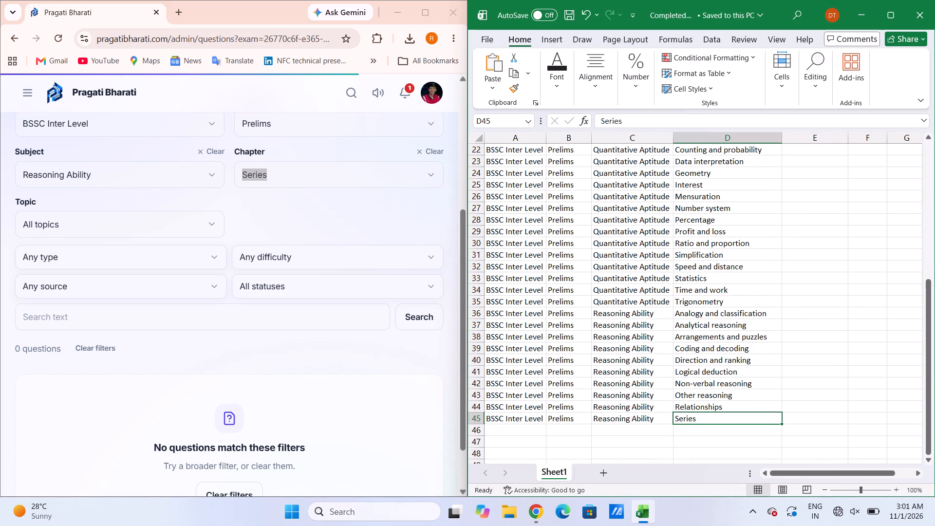
scroll(779, 303, "up", 2)
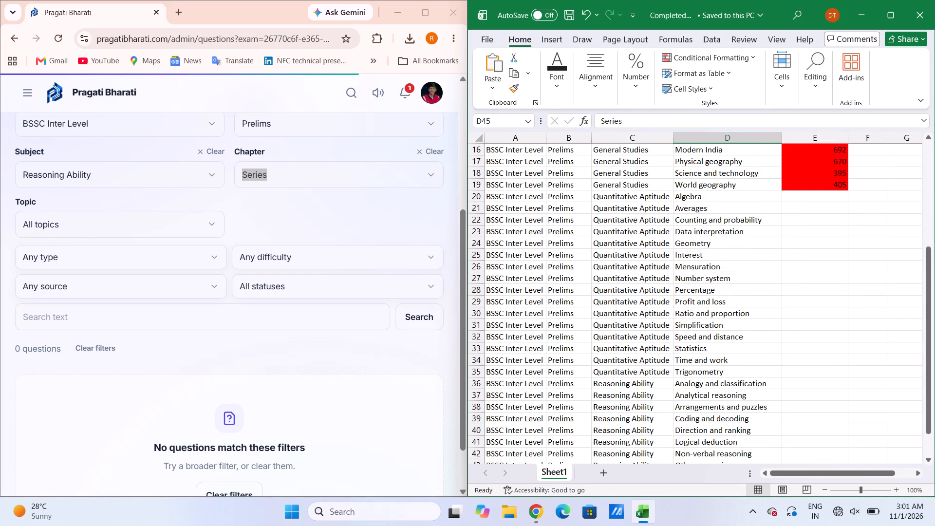
left_click(800, 262)
scroll(800, 262, "down", 3)
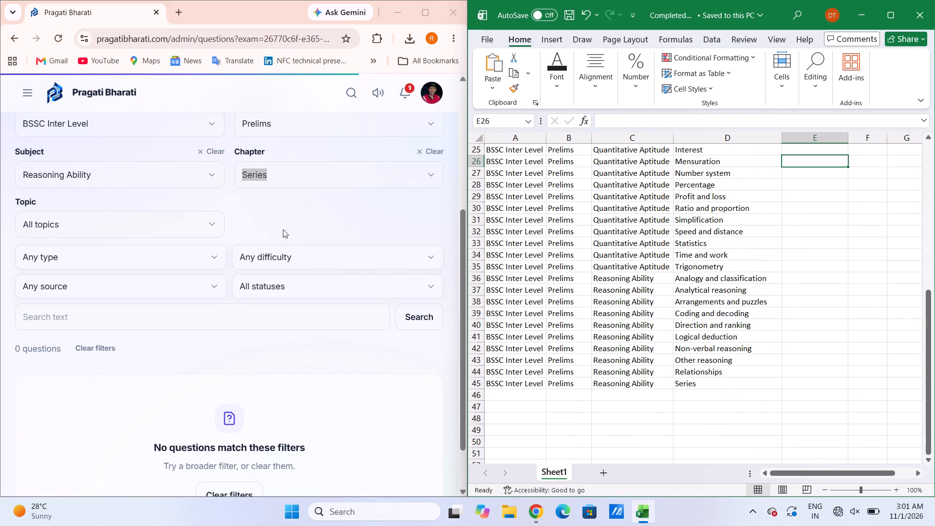
In Chrome, filter the question bank by Bihar Studies and Culture and current affairs, and check the questions in a maximized window.
left_click(296, 177)
left_click(187, 161)
left_click(188, 169)
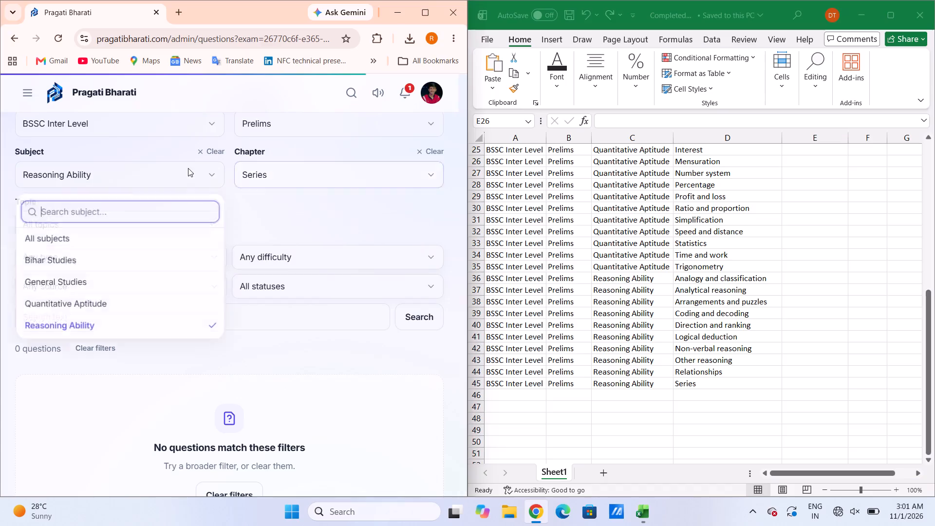
left_click(167, 252)
left_click(278, 177)
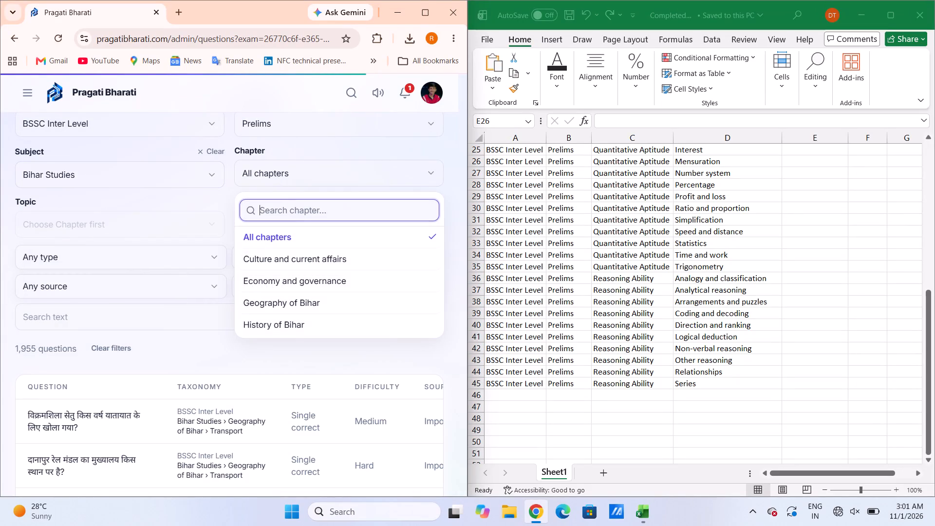
left_click(308, 262)
scroll(310, 259, "down", 2)
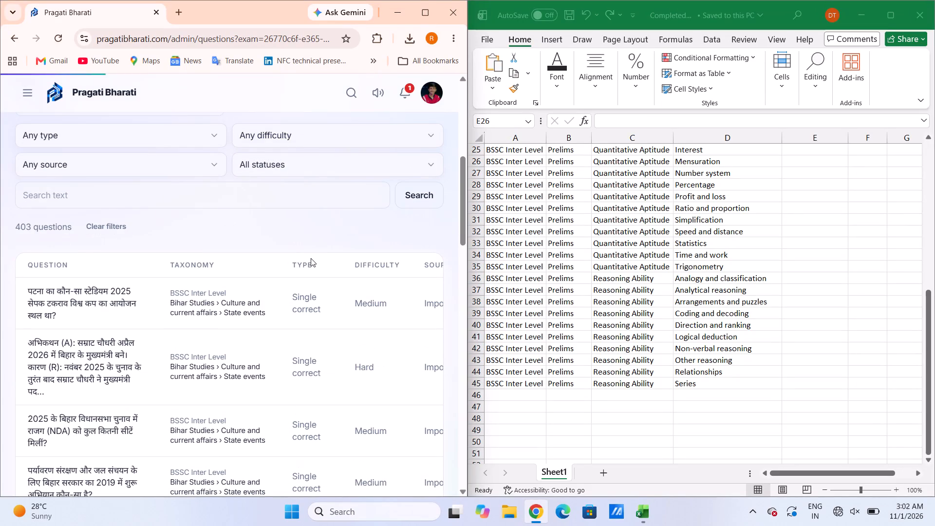
left_click(433, 10)
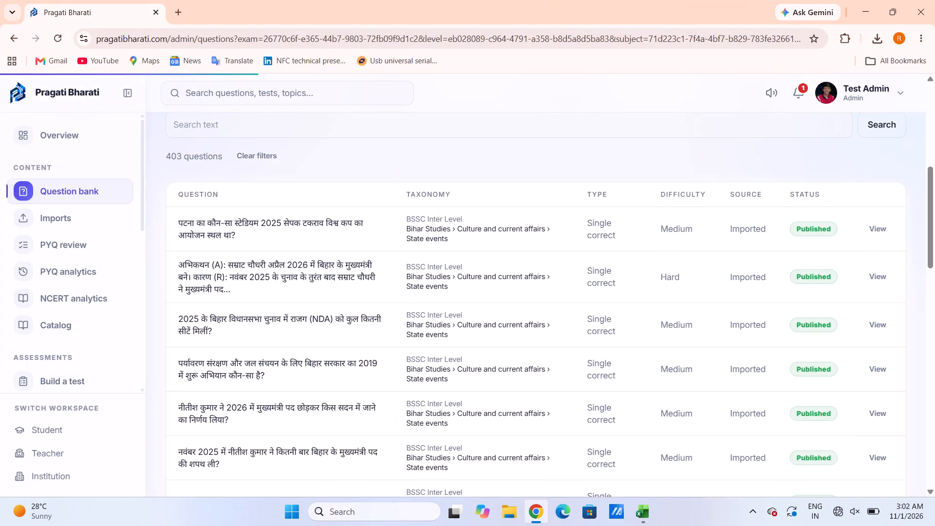
scroll(407, 270, "up", 3)
scroll(408, 268, "down", 2)
scroll(408, 268, "up", 4)
Narrow the question bank to the Madhubani painting topic and look through its questions.
left_click(280, 365)
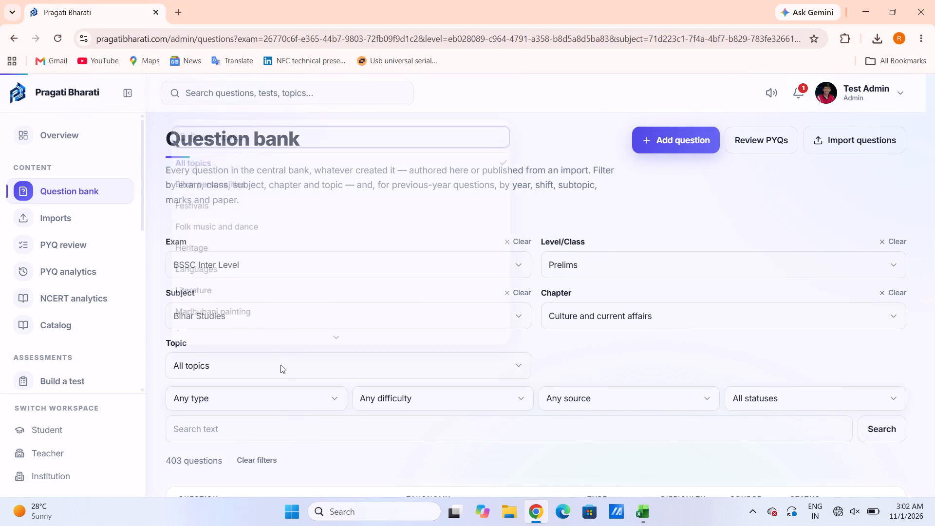
left_click(306, 305)
scroll(307, 304, "down", 4)
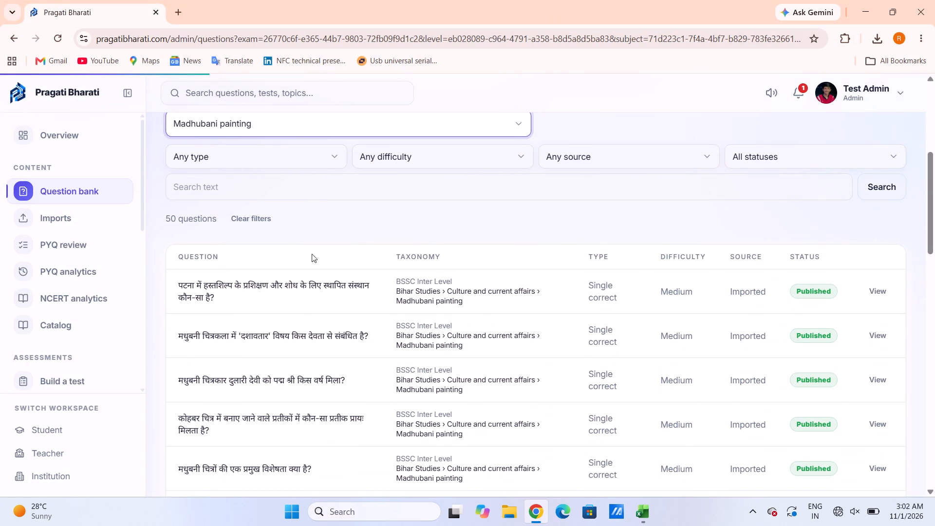
scroll(335, 169, "down", 17)
scroll(338, 188, "down", 7)
scroll(338, 188, "up", 20)
scroll(338, 188, "up", 1)
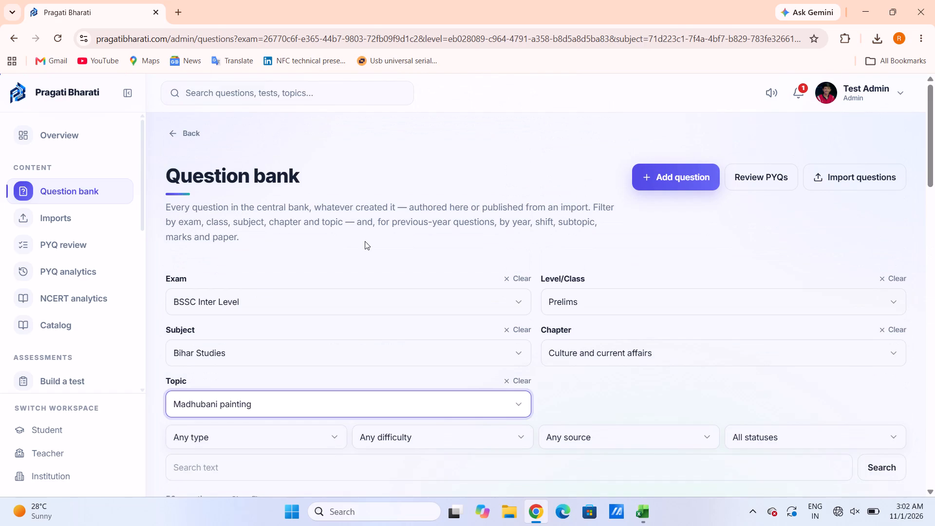
scroll(365, 241, "up", 2)
scroll(373, 246, "down", 12)
scroll(378, 253, "up", 12)
Set the subject filter to All subjects and check the total number of BSSC Inter Level Prelims questions.
left_click(353, 349)
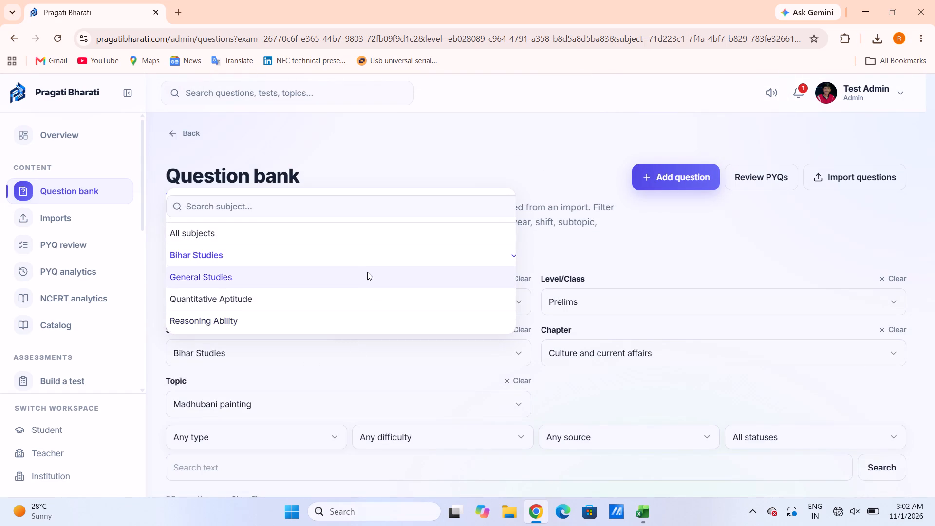
left_click(377, 241)
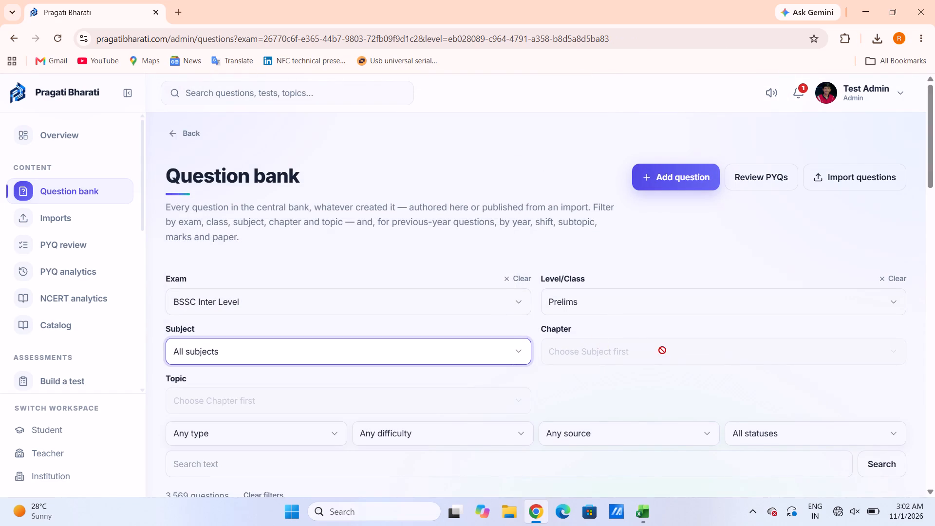
scroll(606, 311, "down", 2)
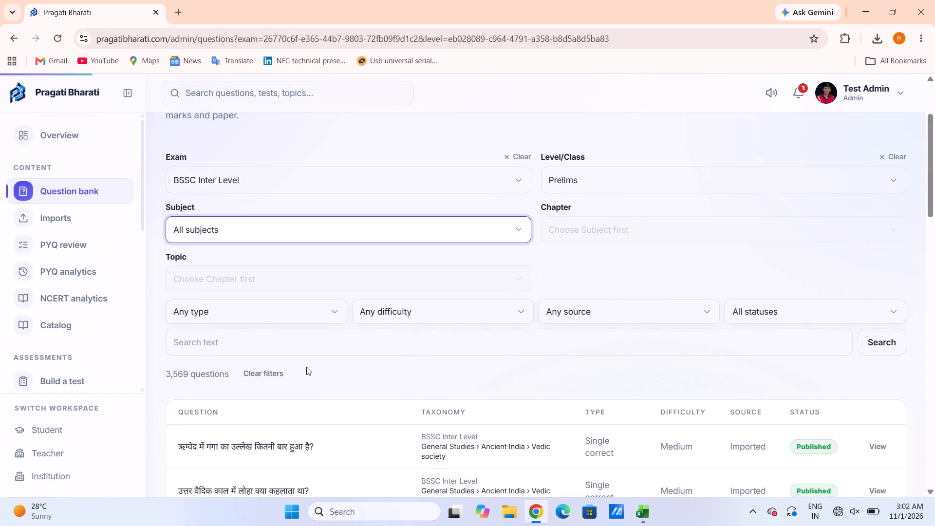
left_click_drag(306, 367, 168, 369)
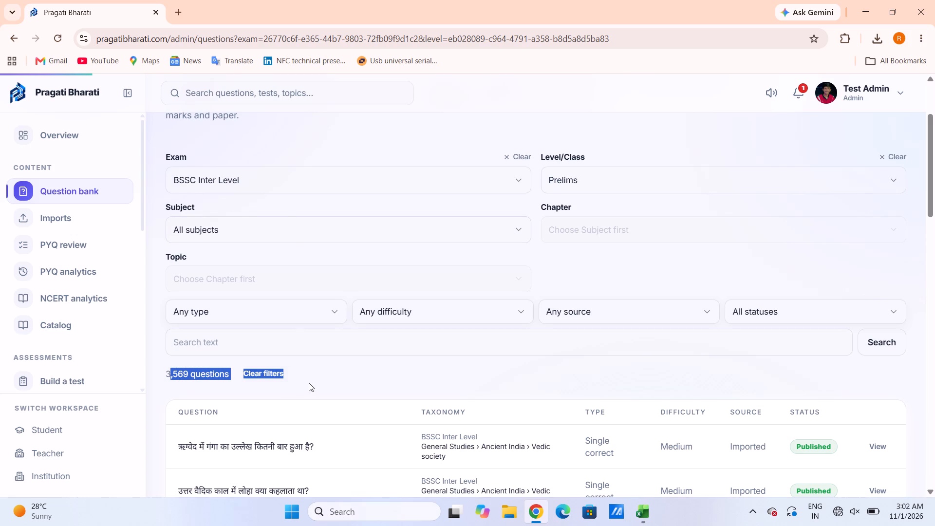
left_click(309, 383)
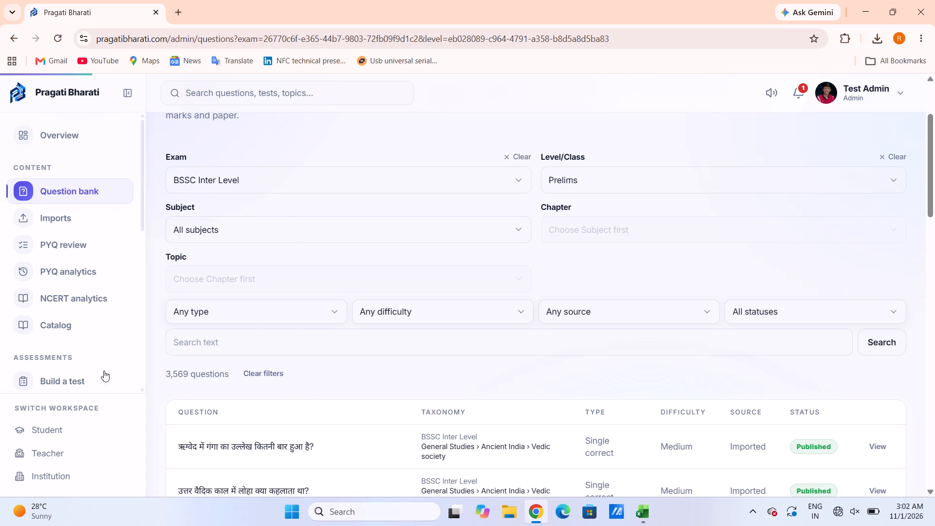
Open the admin overview and look through its moderation, platform and commerce figures.
left_click(55, 142)
scroll(262, 277, "down", 10)
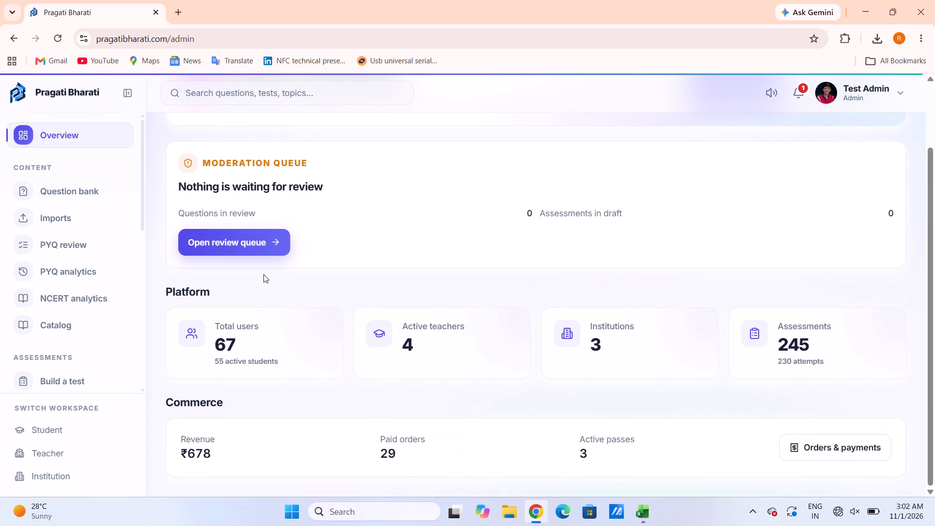
Reopen the question bank without filters and check its overall question count.
left_click(53, 202)
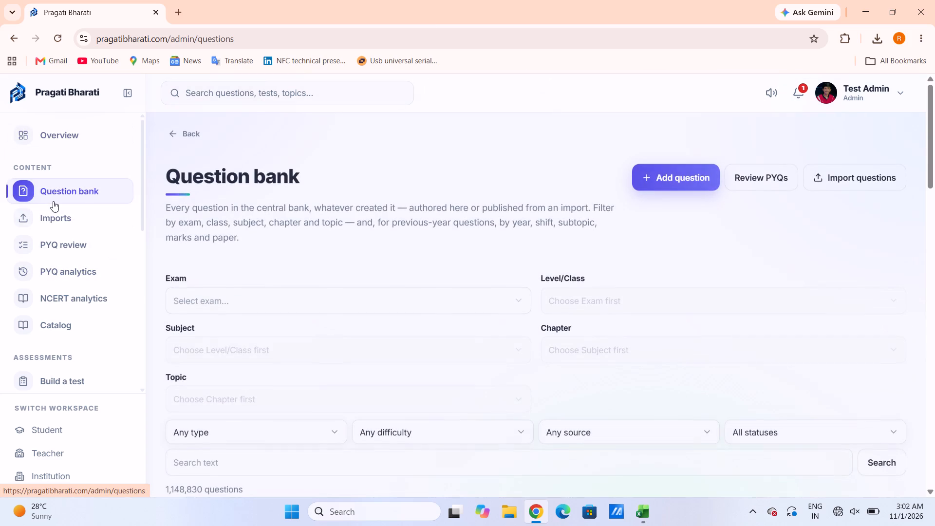
scroll(288, 290, "down", 1)
scroll(289, 288, "up", 2)
scroll(289, 288, "down", 2)
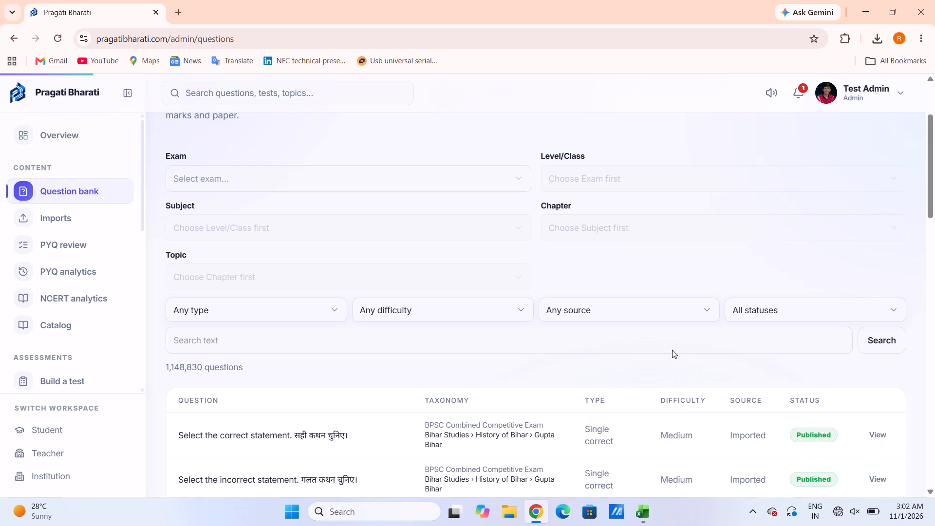
Switch to Excel and save the Completed BSSC Chapters Data workbook again.
left_click(636, 514)
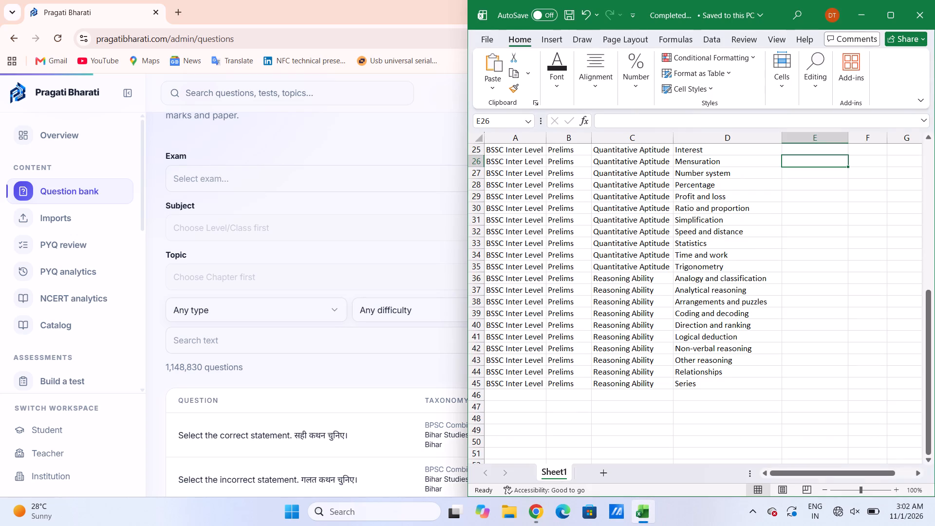
key("ctrl+s")
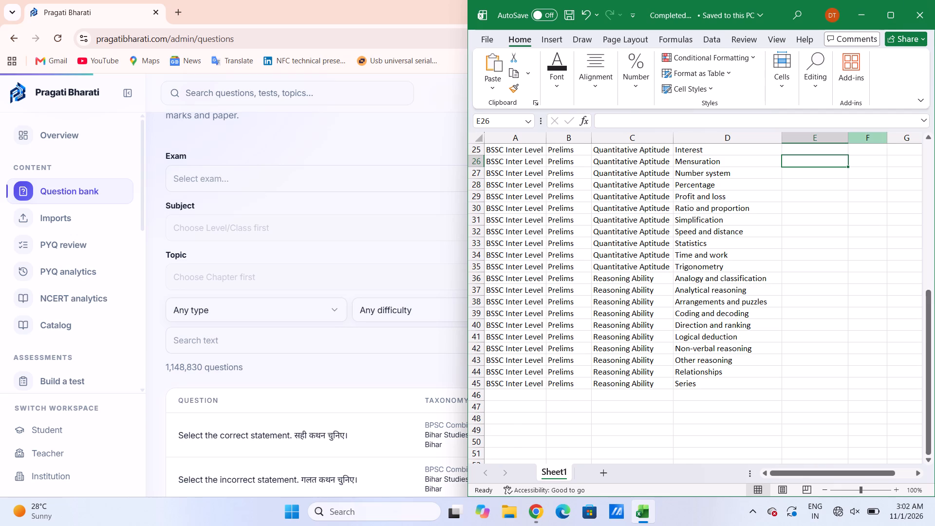
Look over the chapter rows one last time and close the Completed BSSC Chapters Data workbook.
scroll(806, 287, "up", 19)
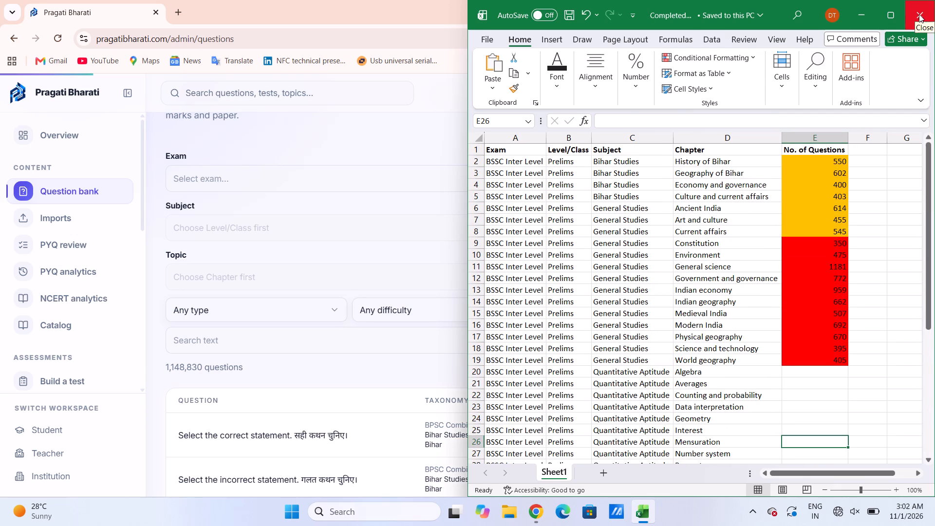
scroll(770, 293, "down", 6)
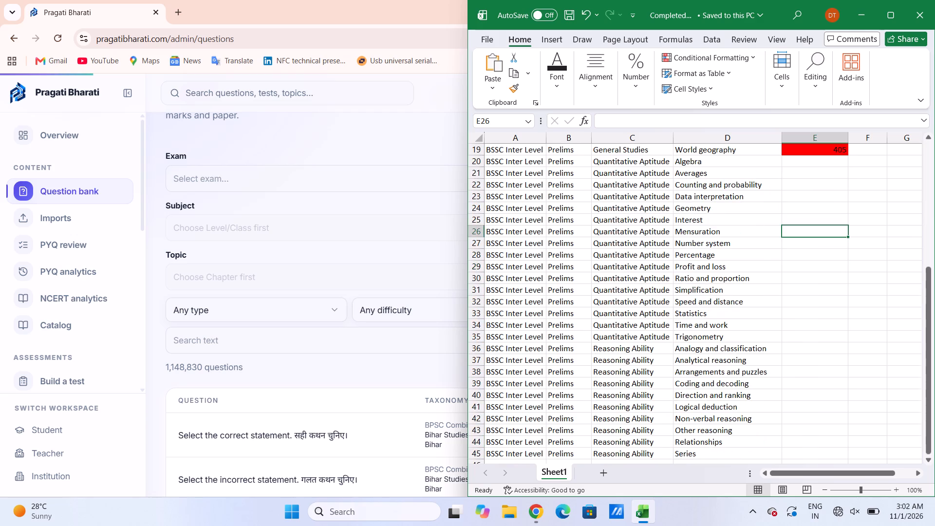
scroll(770, 291, "up", 2)
scroll(770, 291, "down", 3)
scroll(770, 291, "up", 6)
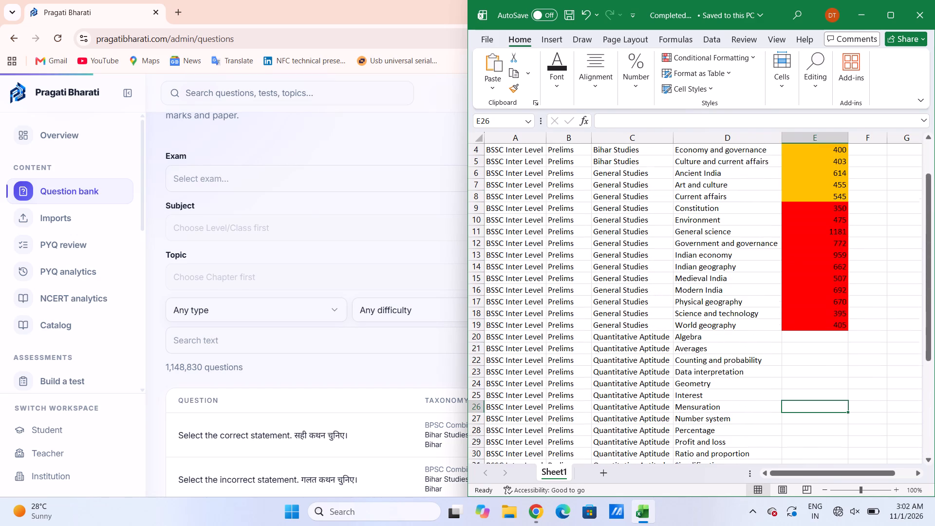
scroll(770, 291, "up", 2)
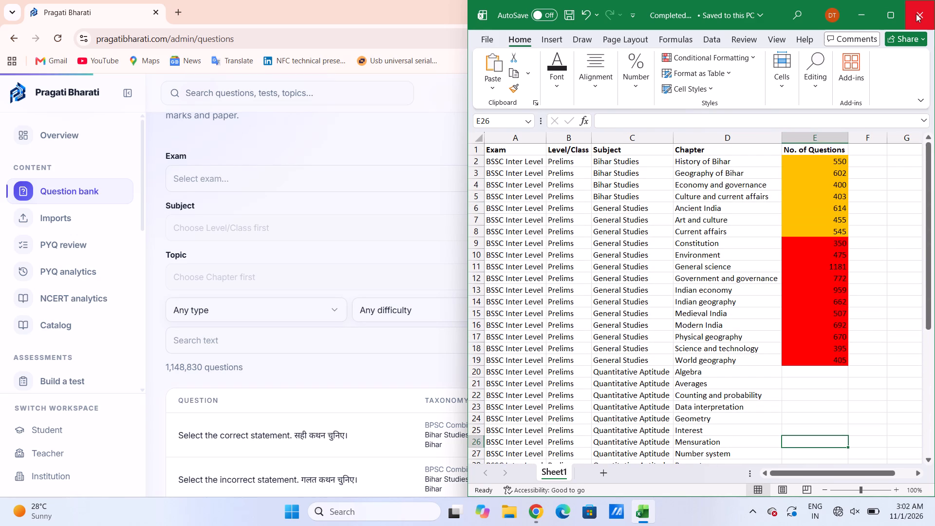
left_click(916, 14)
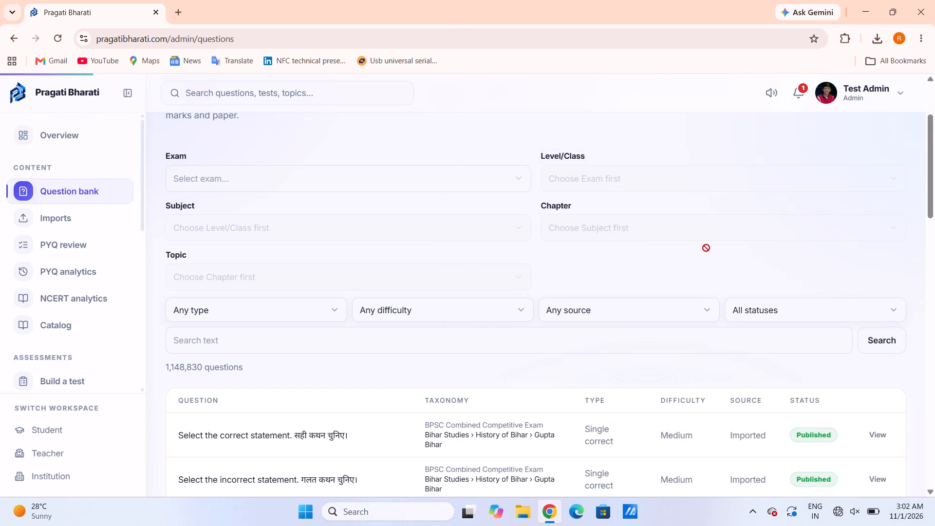
Reopen the Completed BSSC Chapters Data workbook from the Downloads folder and look over its chapter rows up to the header.
left_click(80, 223)
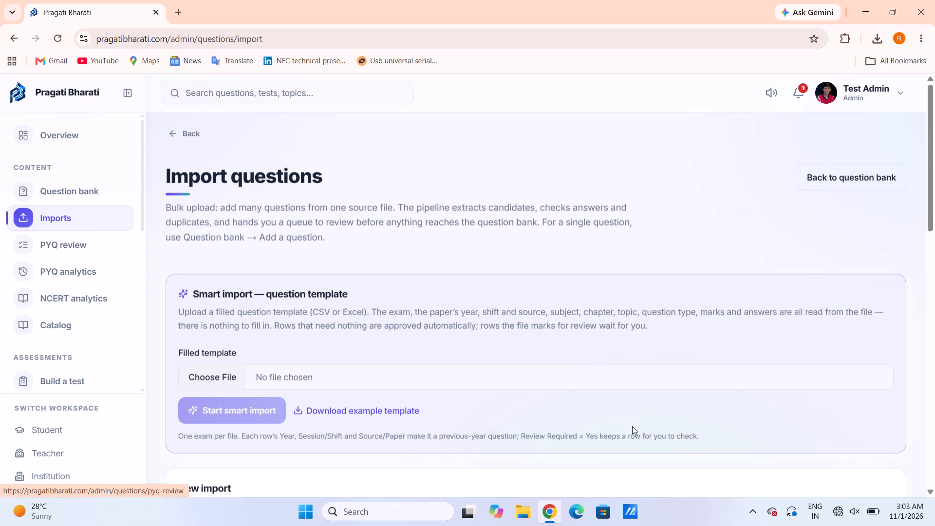
double_click(526, 510)
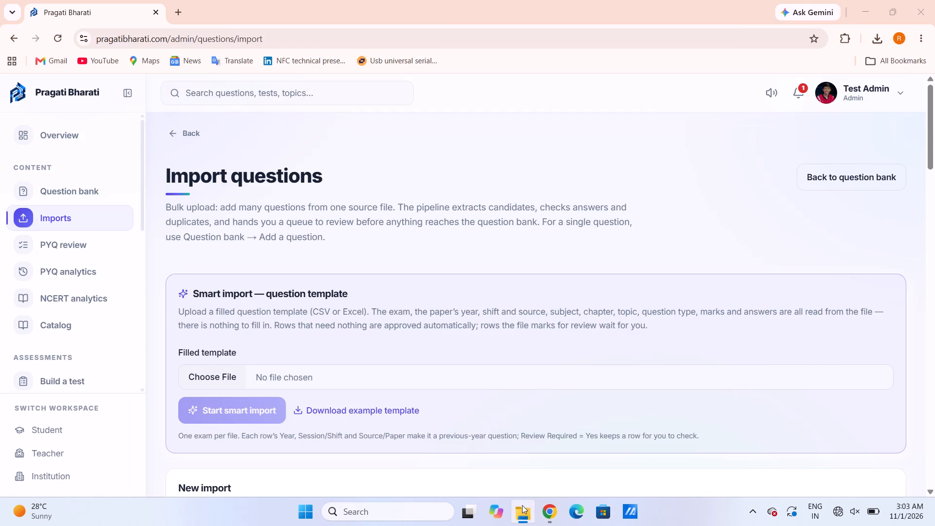
left_click(521, 515)
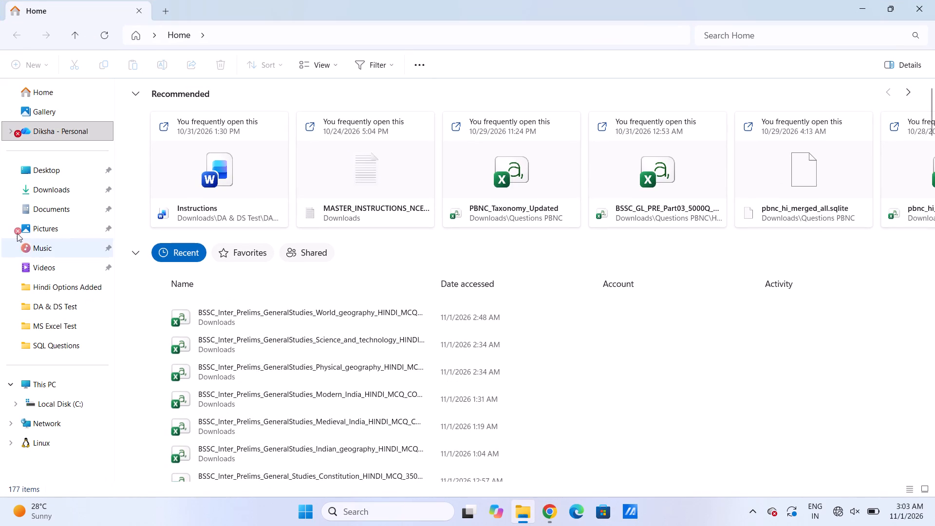
left_click(38, 185)
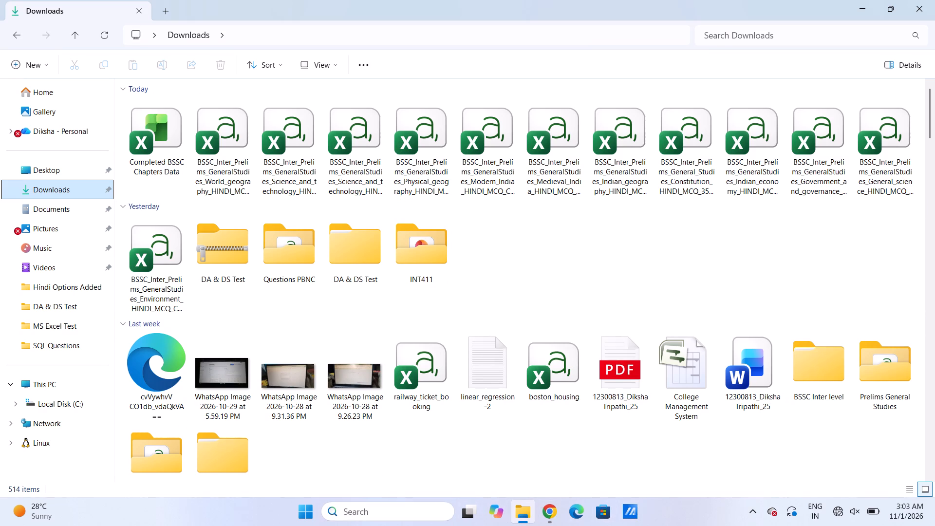
double_click(155, 164)
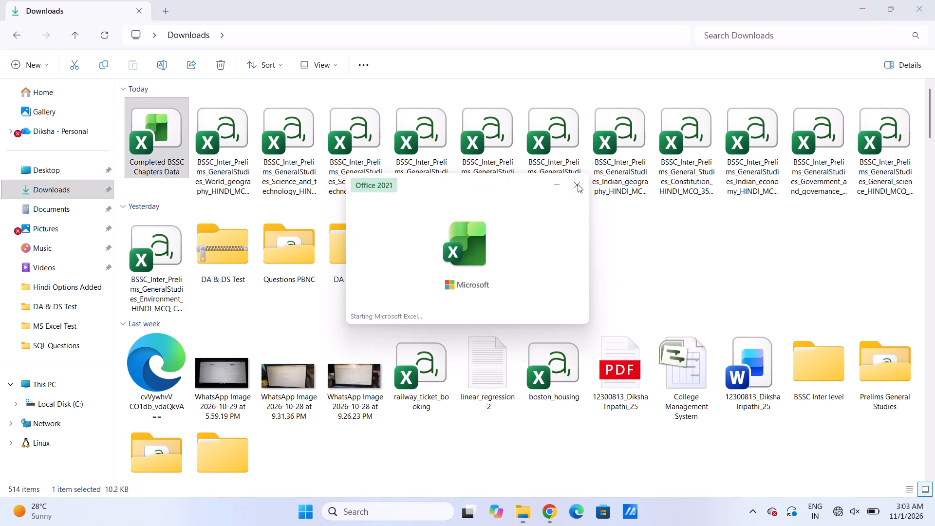
scroll(520, 323, "up", 3)
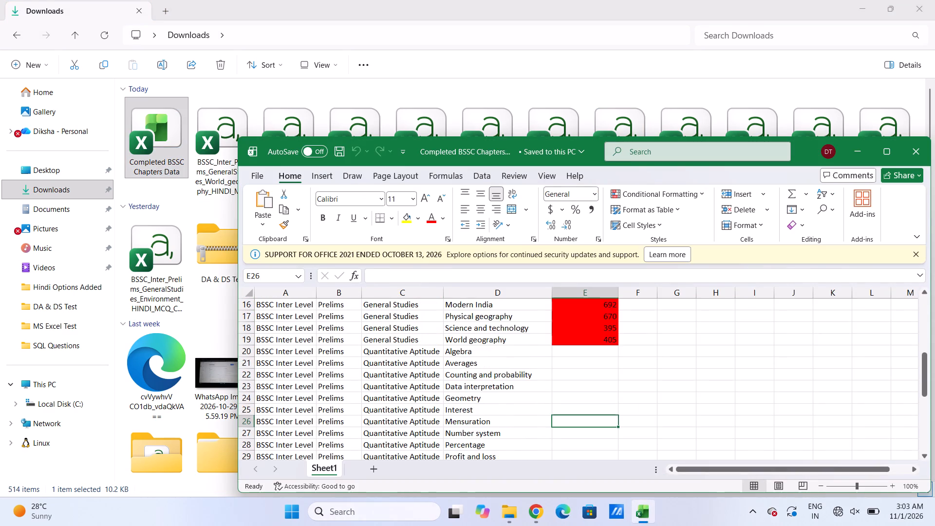
scroll(520, 323, "up", 2)
scroll(493, 369, "up", 3)
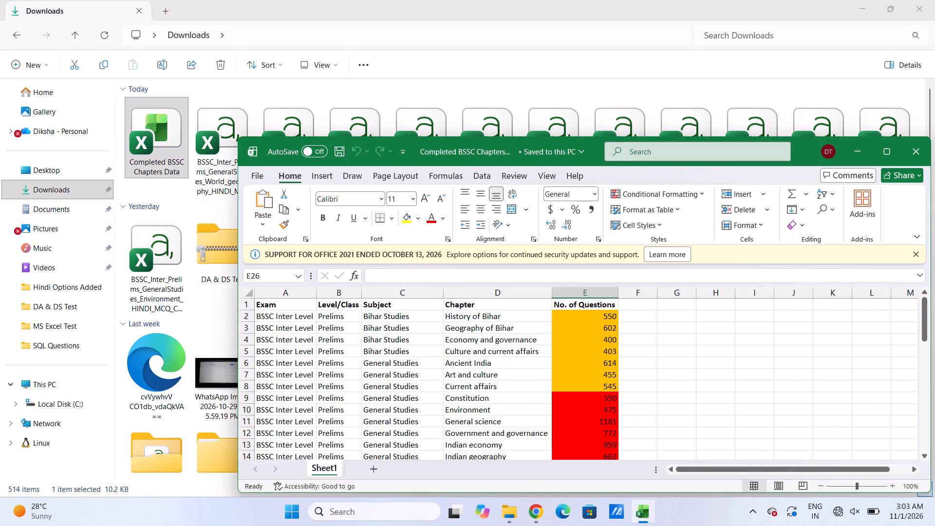
left_click(860, 150)
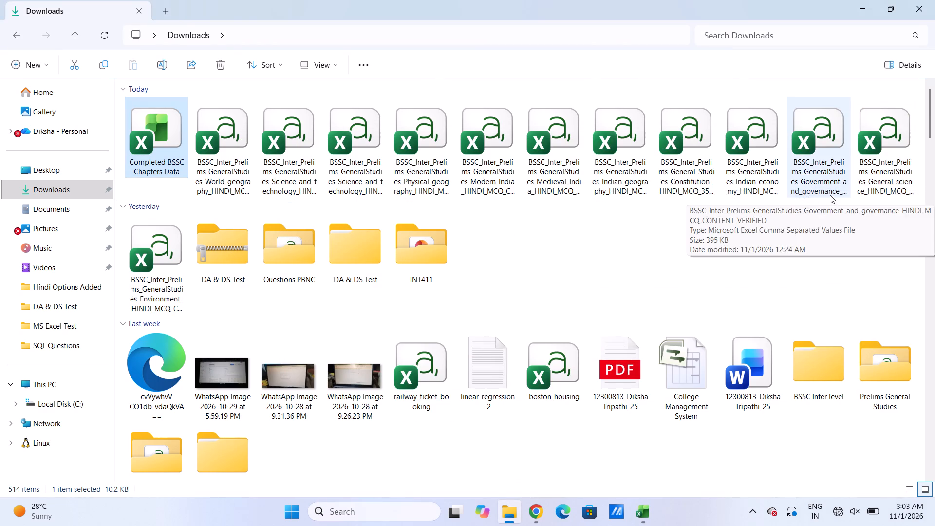
left_click(637, 511)
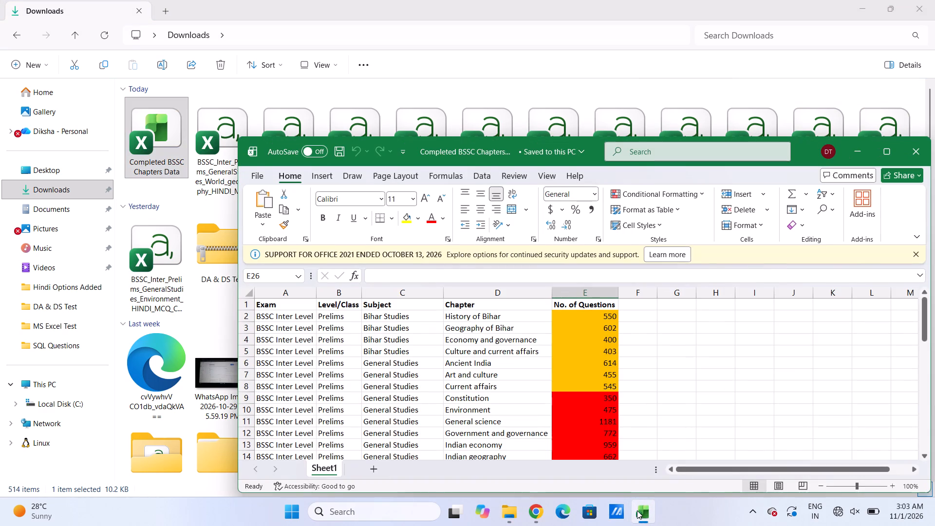
left_click(637, 510)
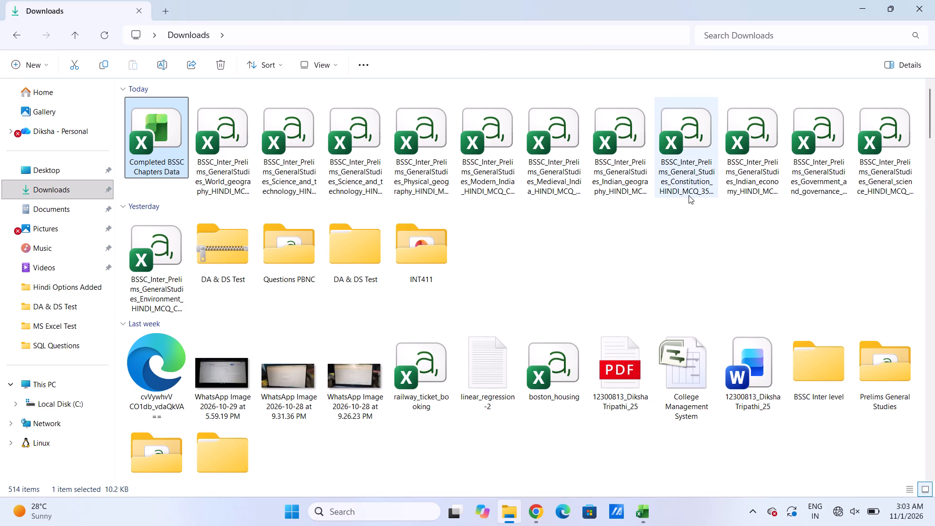
Switch to Chrome and examine the import jobs list for the BSSC Inter Prelims chapter files already imported.
left_click(542, 512)
scroll(402, 285, "down", 12)
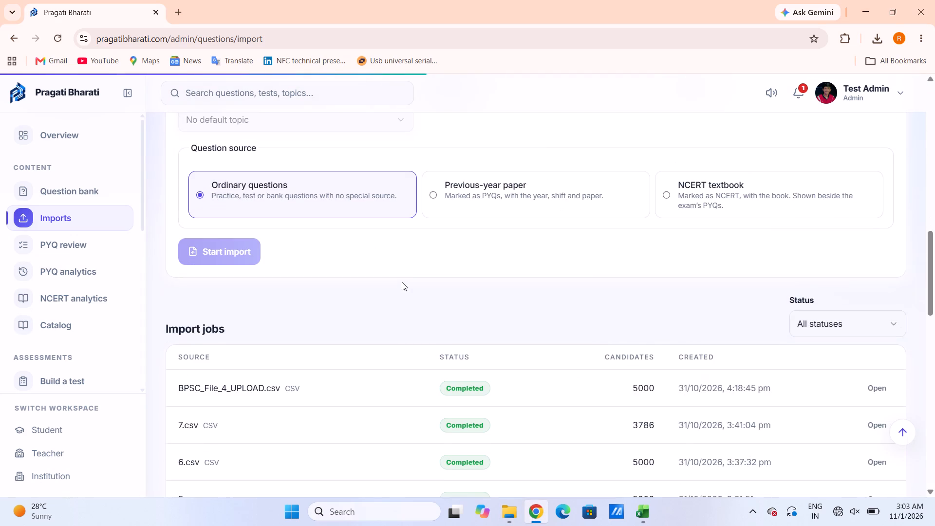
scroll(402, 281, "down", 3)
left_click(96, 221)
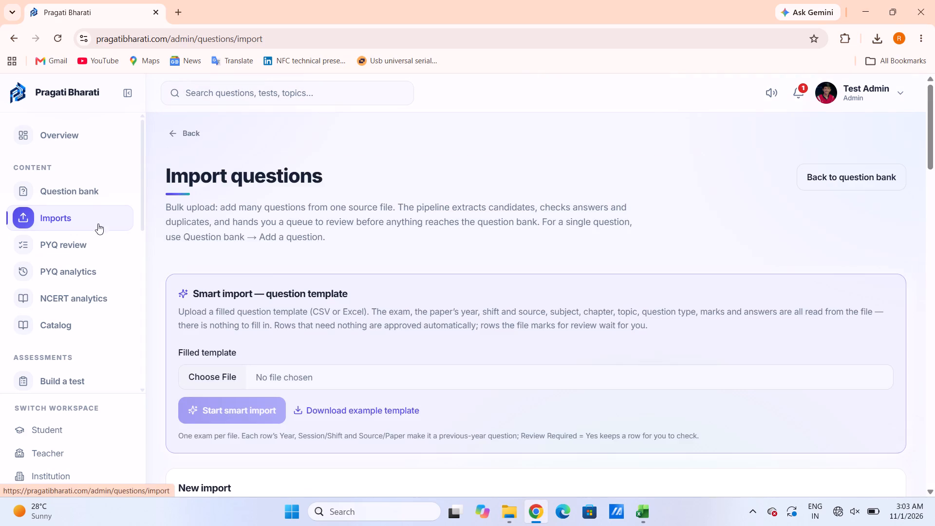
scroll(267, 267, "down", 18)
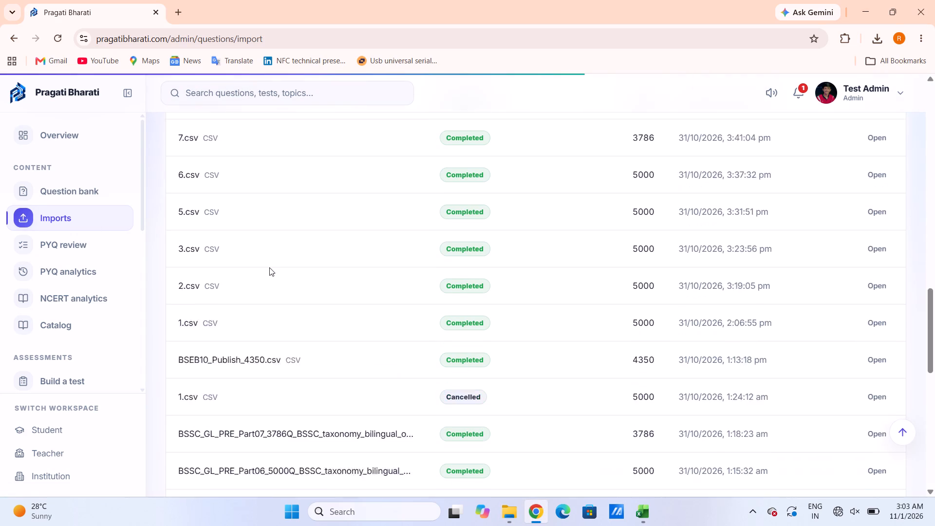
scroll(269, 267, "down", 12)
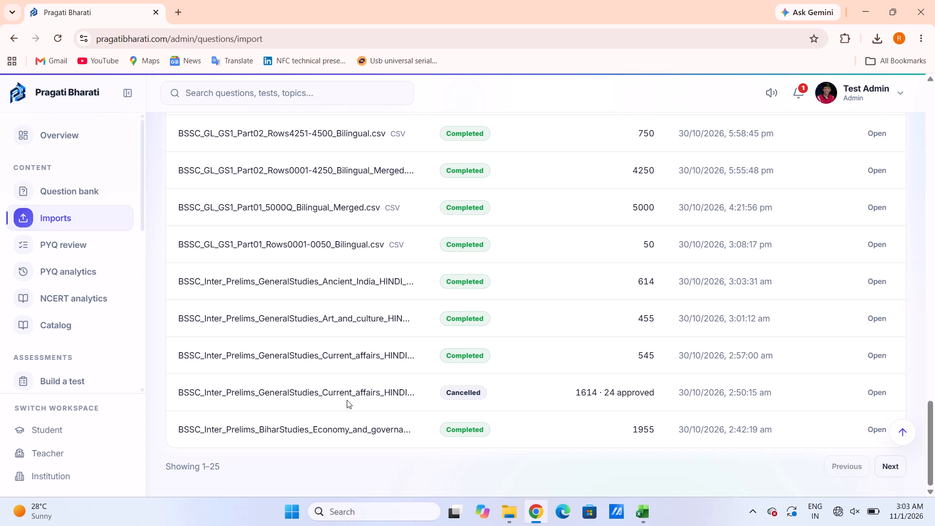
left_click_drag(251, 436, 377, 440)
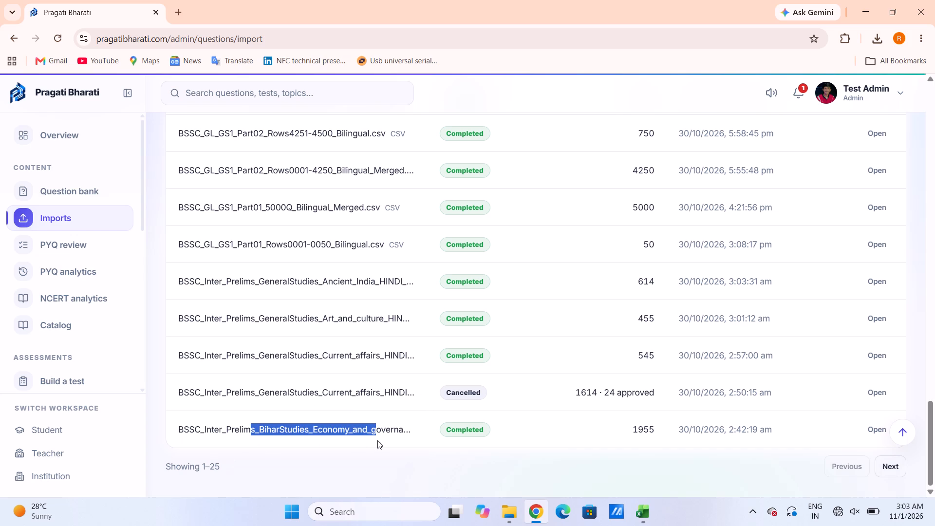
left_click_drag(377, 440, 361, 380)
left_click(358, 408)
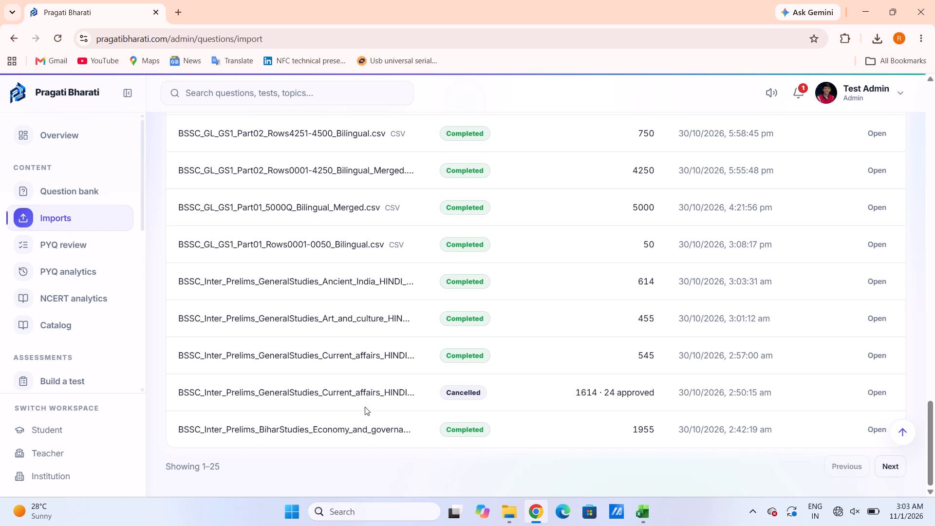
scroll(363, 394, "up", 14)
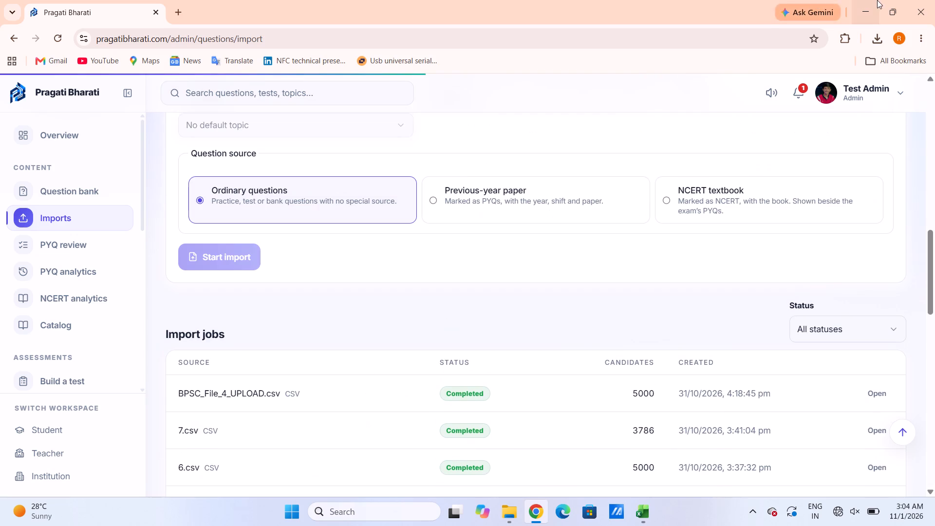
Return to the Completed BSSC Chapters Data workbook in Excel and recheck the colour-marked General Studies chapters.
left_click(872, 0)
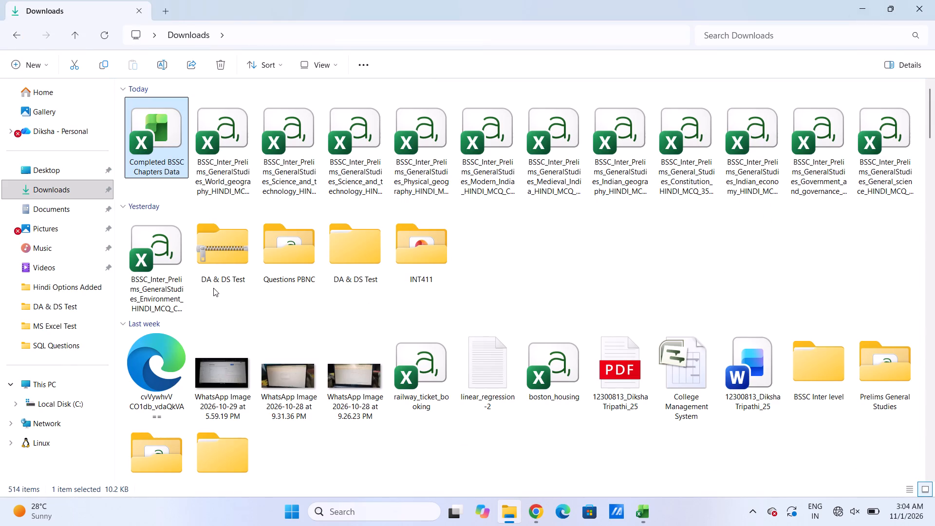
left_click(642, 516)
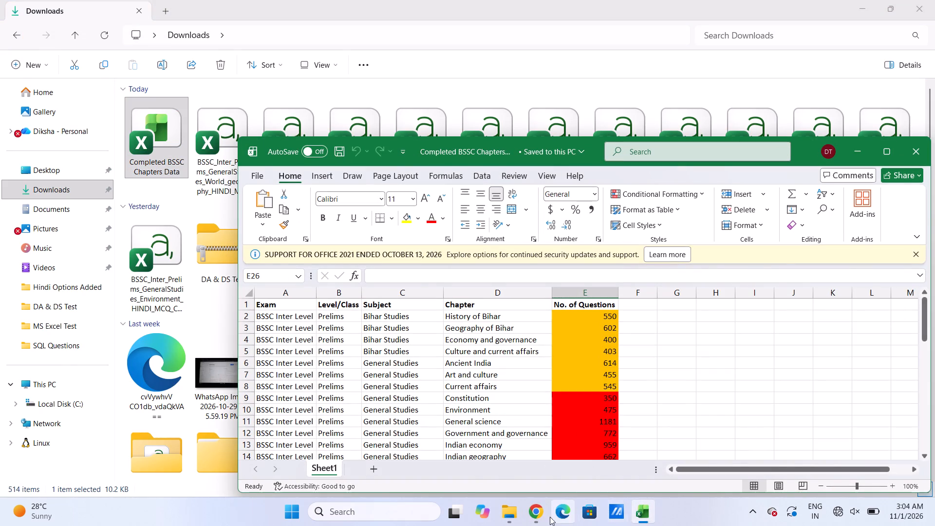
left_click(540, 512)
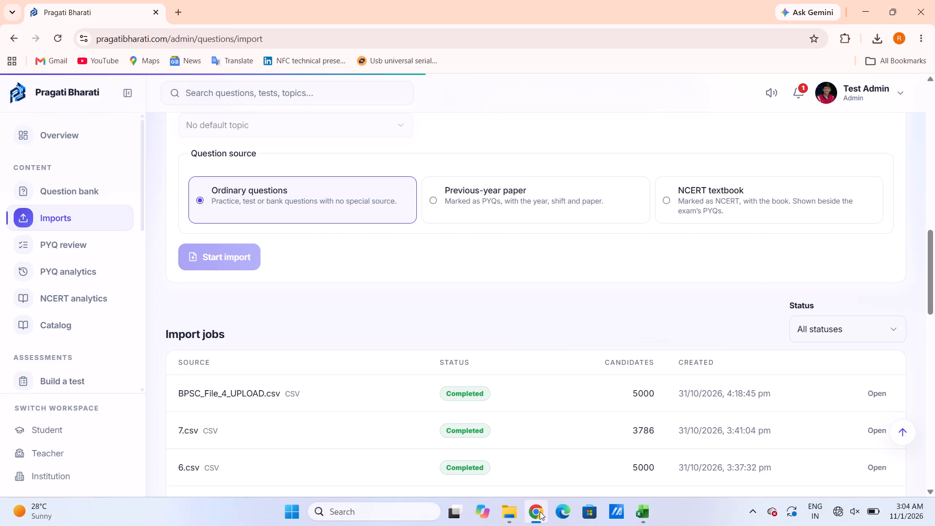
left_click(540, 511)
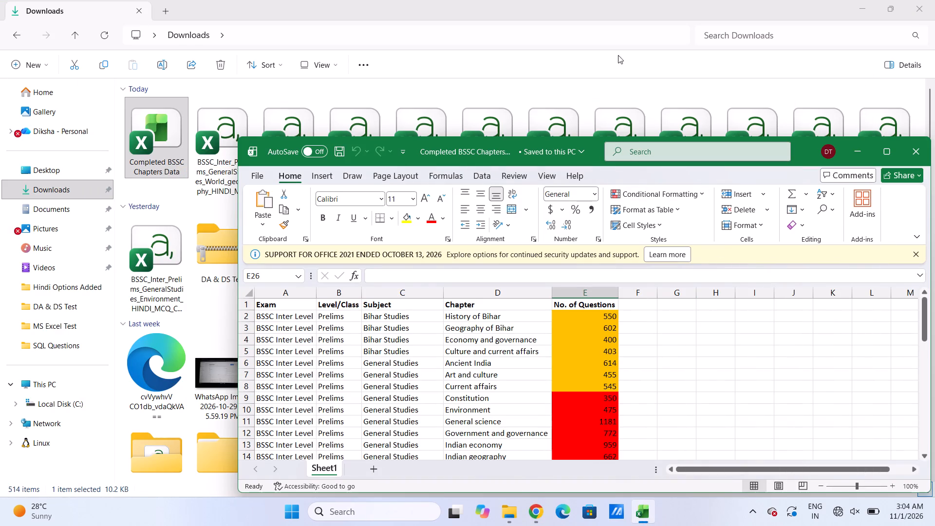
left_click(620, 84)
left_click(545, 276)
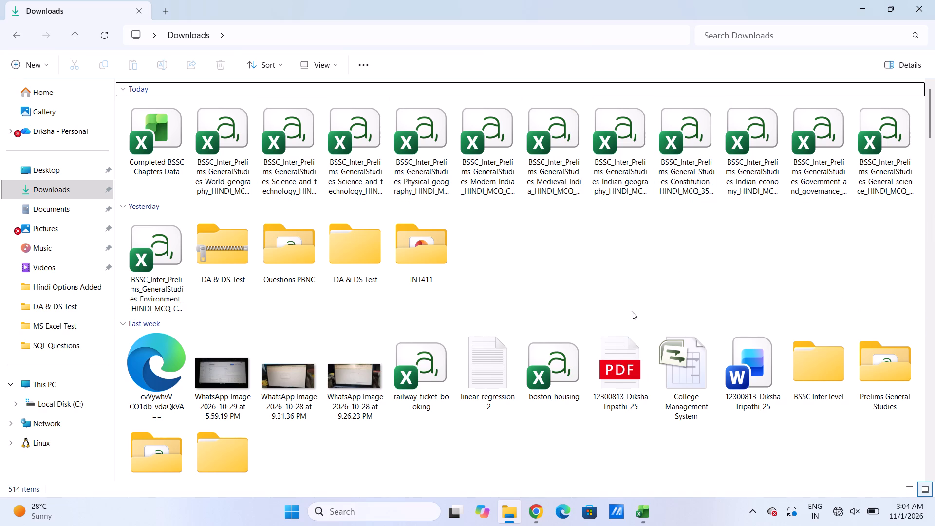
left_click(649, 523)
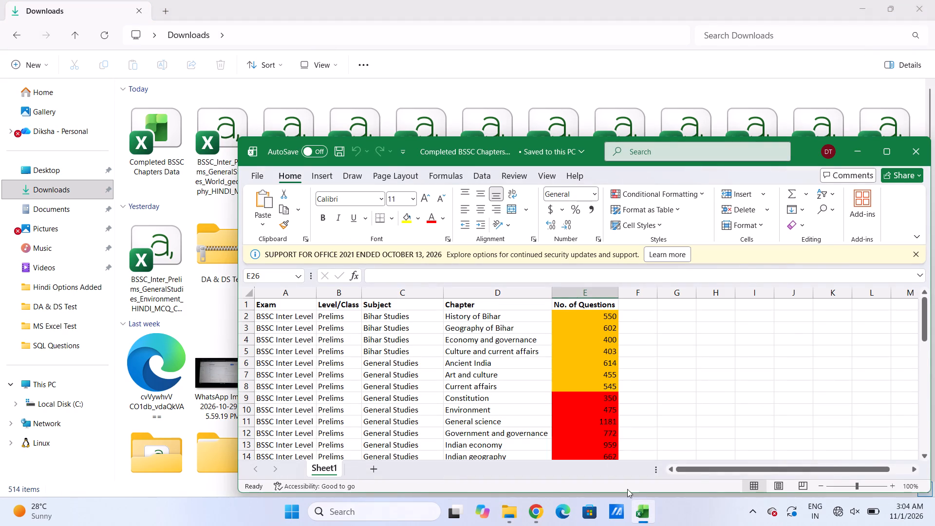
scroll(579, 416, "down", 1)
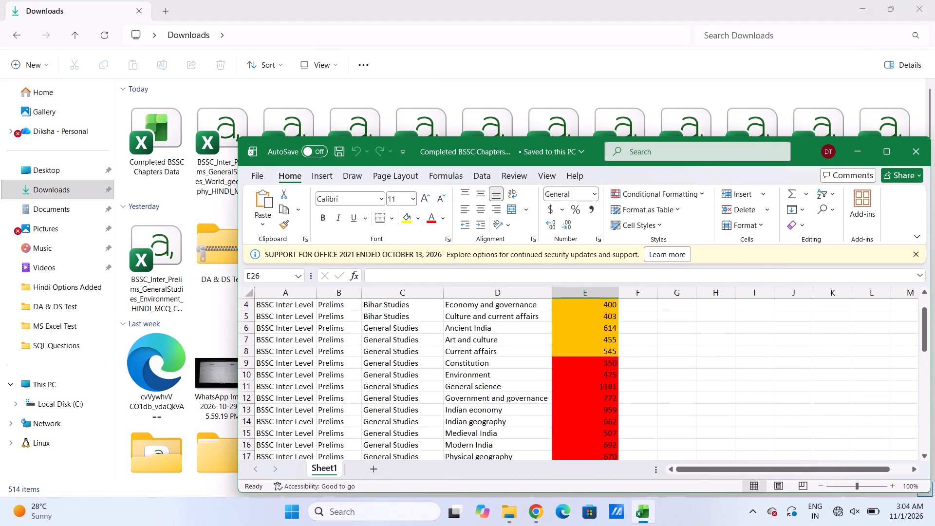
left_click(860, 158)
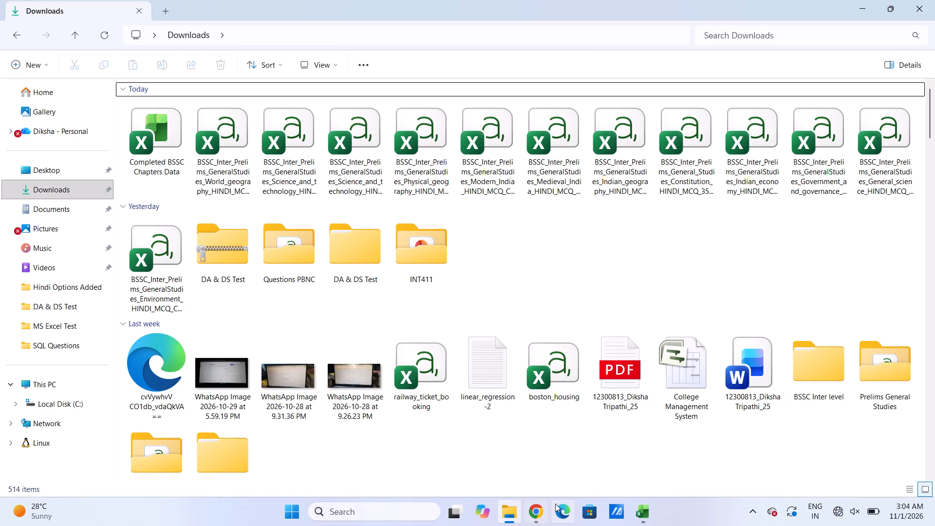
In Chrome, reopen the import page and choose BSSC_Inter_Prelims_GeneralStudies_Environment_HINDI_MCQ_CONTENT_VERIFIED.csv as the question file for a new import.
left_click(540, 511)
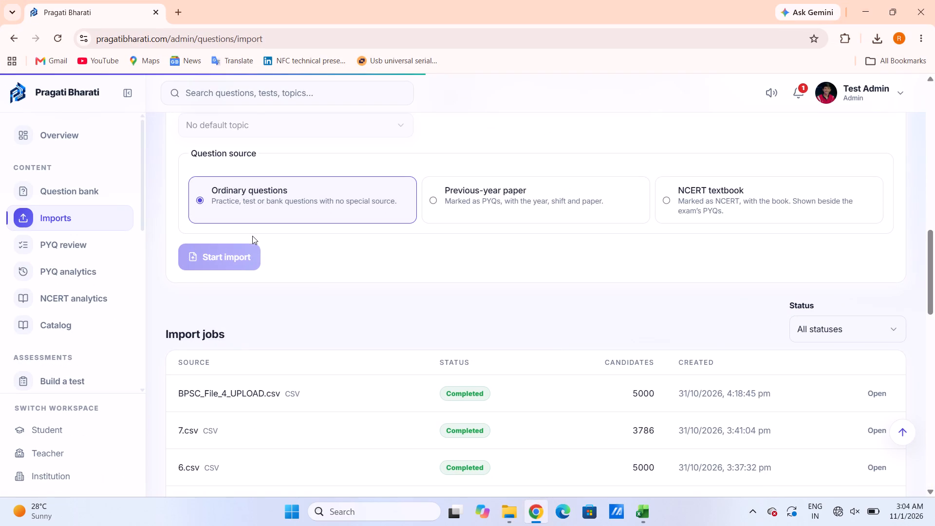
left_click(75, 211)
scroll(255, 327, "down", 1)
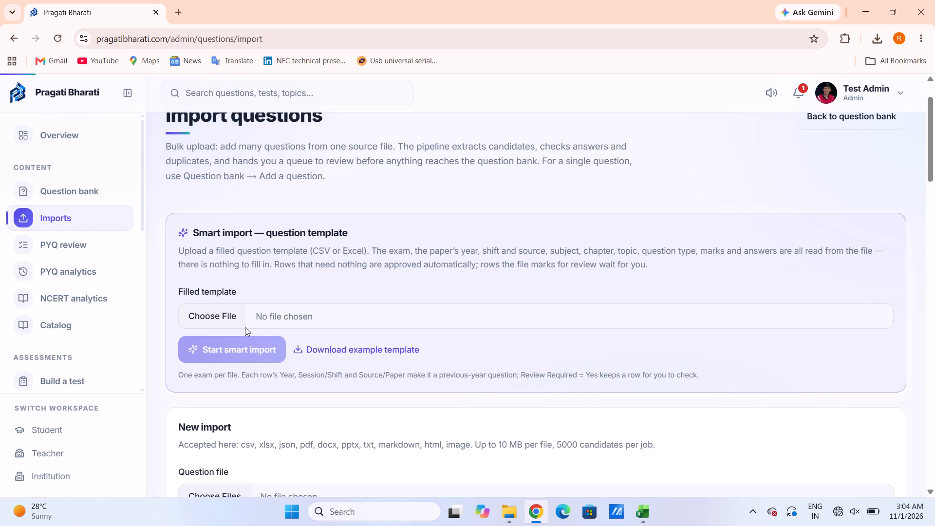
scroll(238, 296, "down", 5)
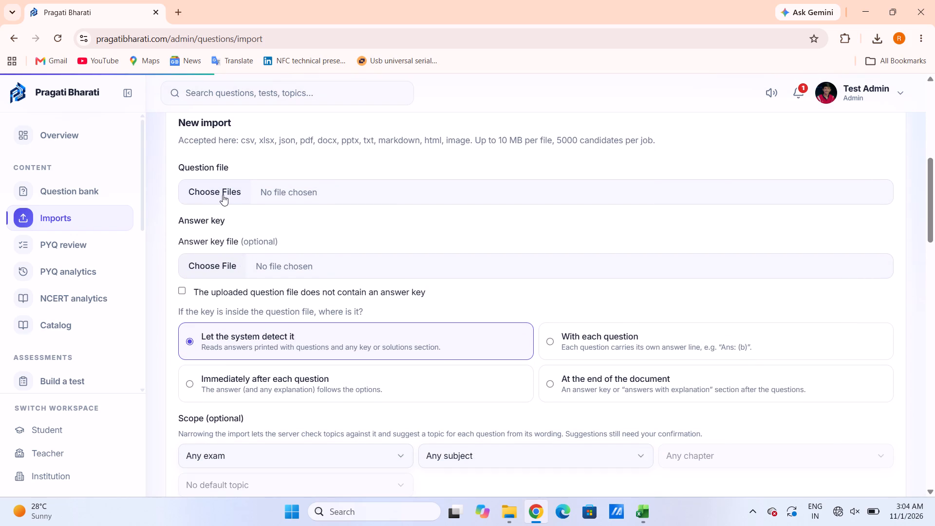
left_click(224, 194)
scroll(212, 182, "down", 5)
scroll(218, 179, "up", 1)
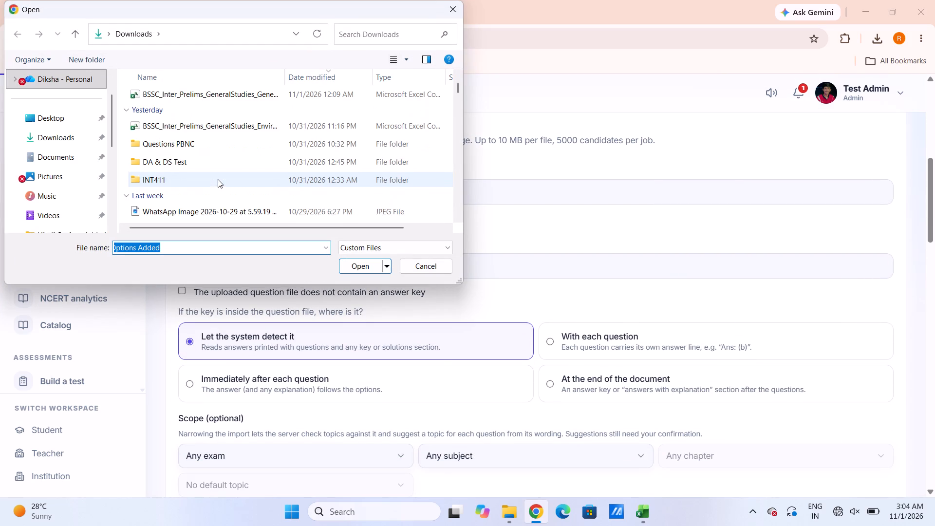
scroll(222, 176, "up", 1)
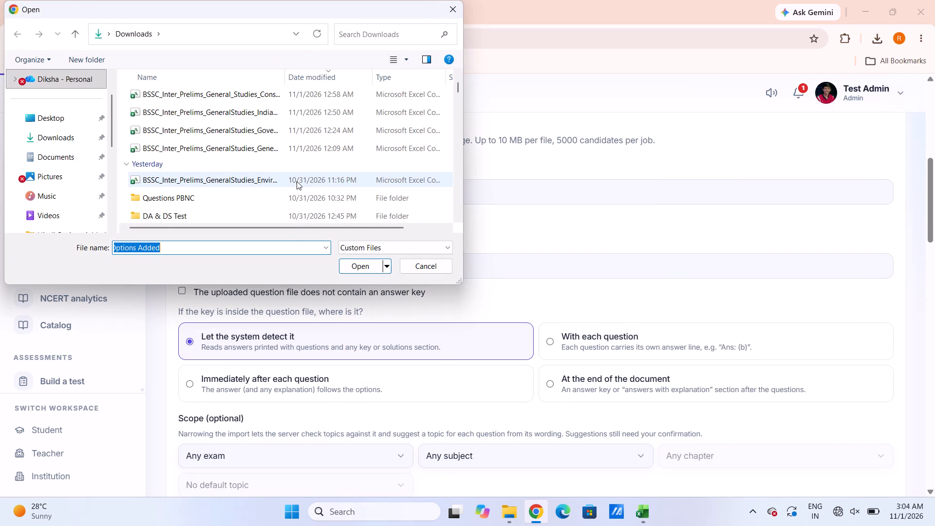
left_click(297, 181)
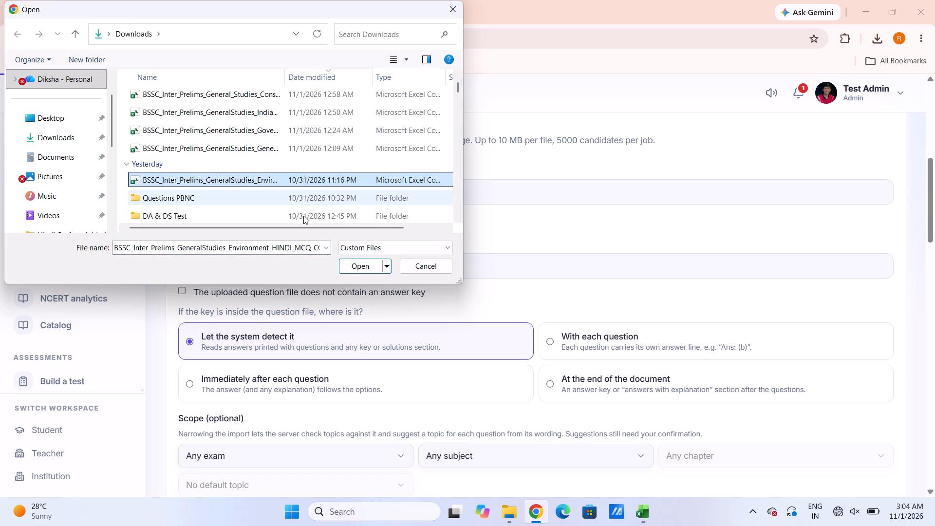
left_click(358, 268)
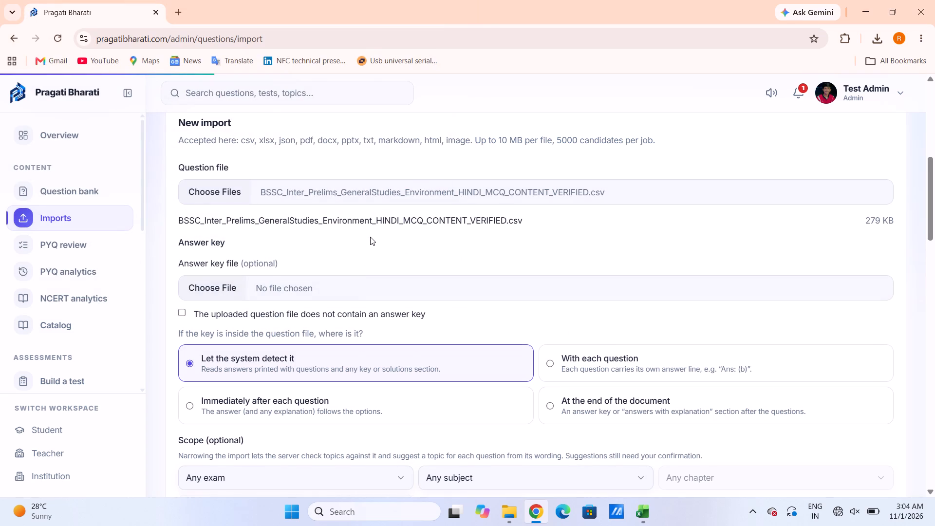
Start the Environment file import as ordinary questions, leaving the answer key on system detection and the scope at any exam and subject.
scroll(358, 275, "down", 2)
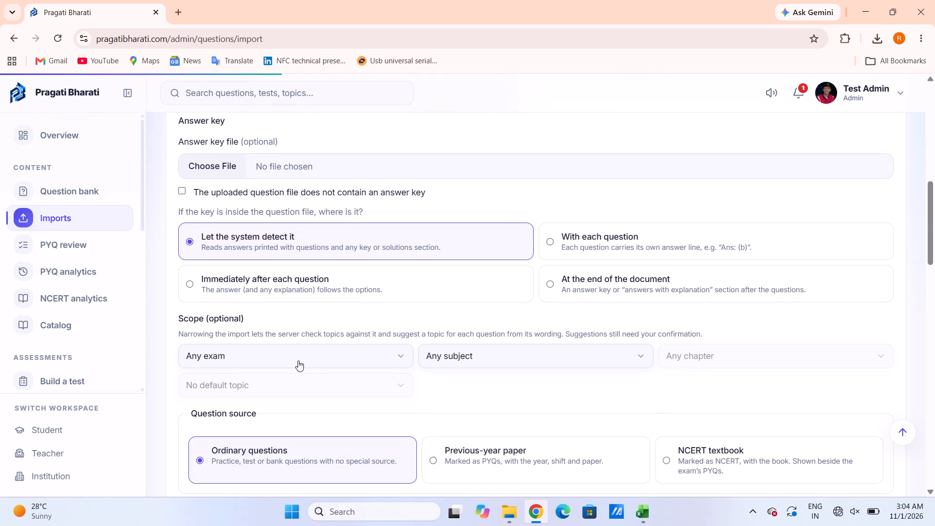
scroll(301, 358, "down", 2)
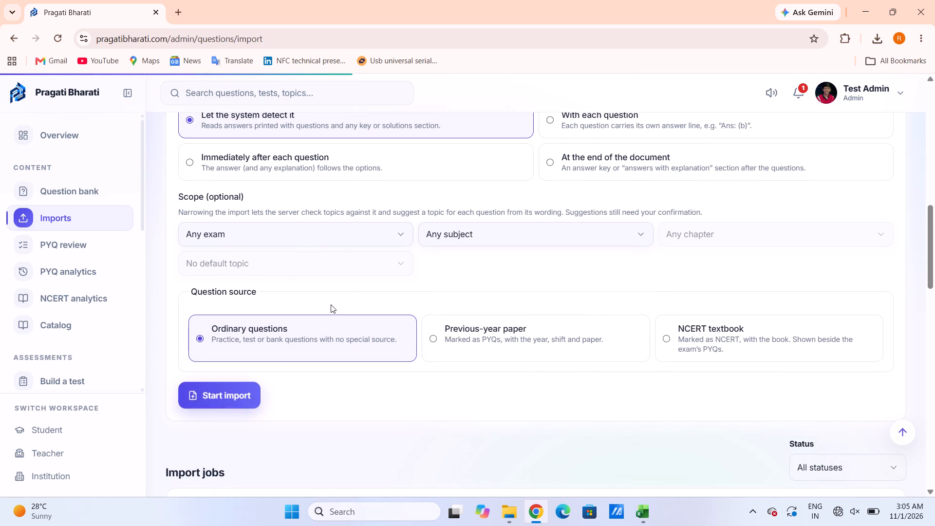
left_click(357, 227)
left_click(357, 227)
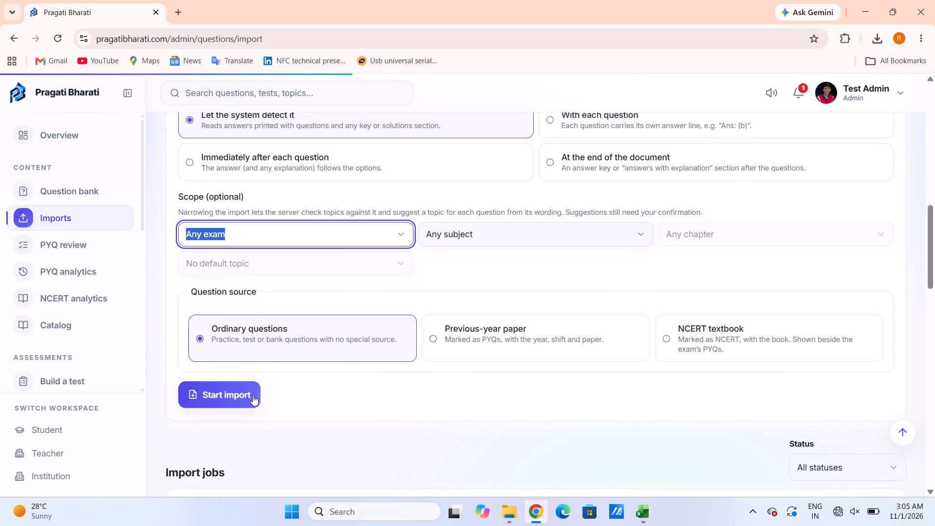
left_click(251, 394)
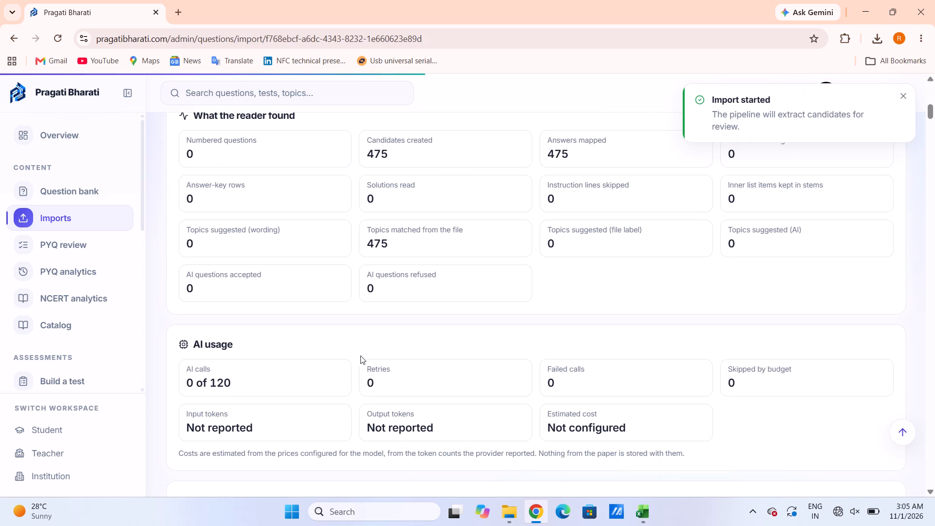
Examine the Environment import's summary, covering its review counts, import progress, answer key, reader findings and AI usage.
scroll(283, 261, "up", 6)
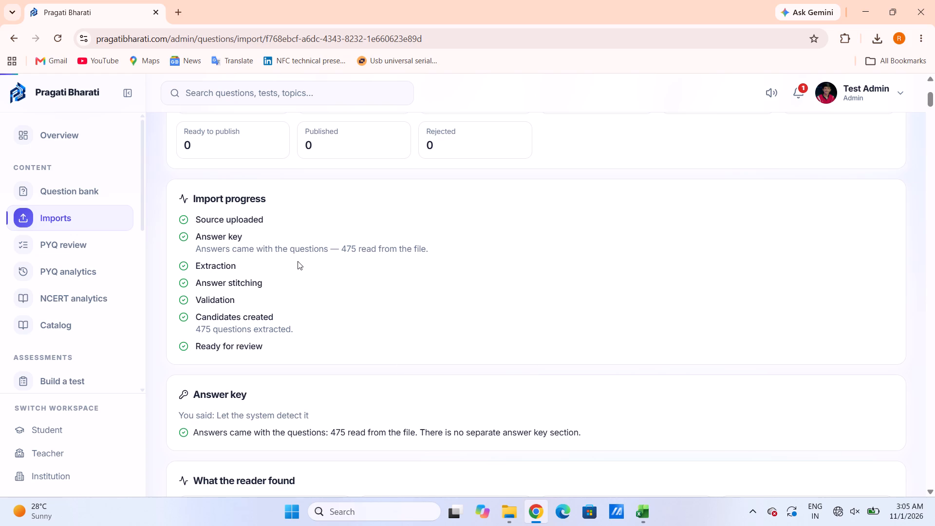
scroll(296, 261, "up", 4)
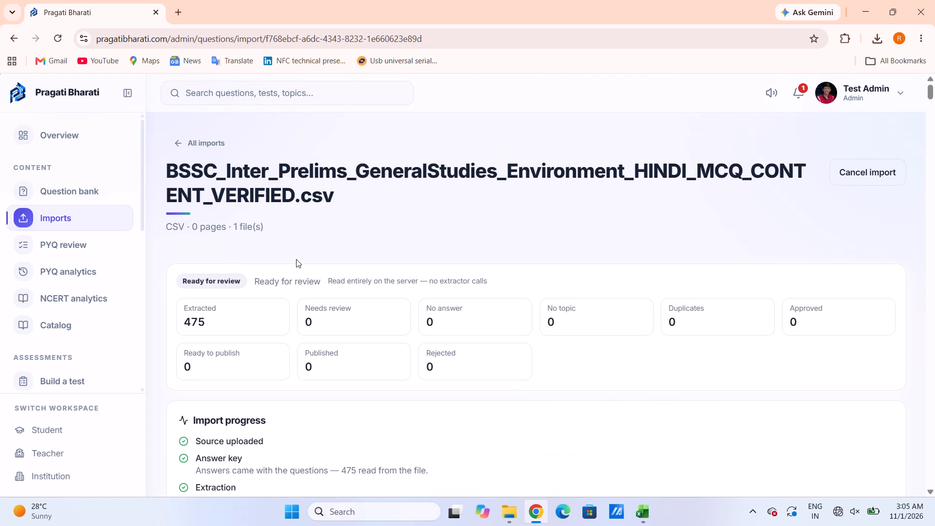
scroll(295, 251, "down", 3)
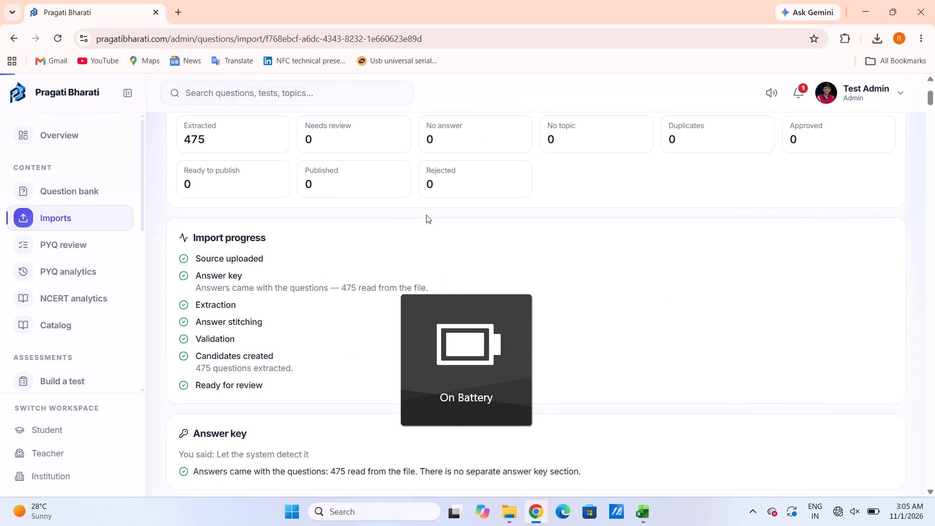
scroll(479, 257, "down", 6)
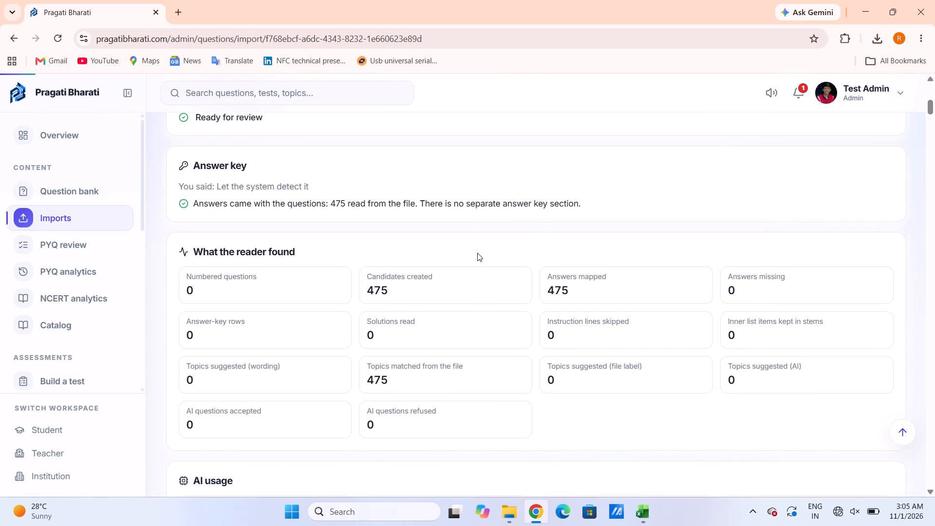
scroll(478, 253, "down", 4)
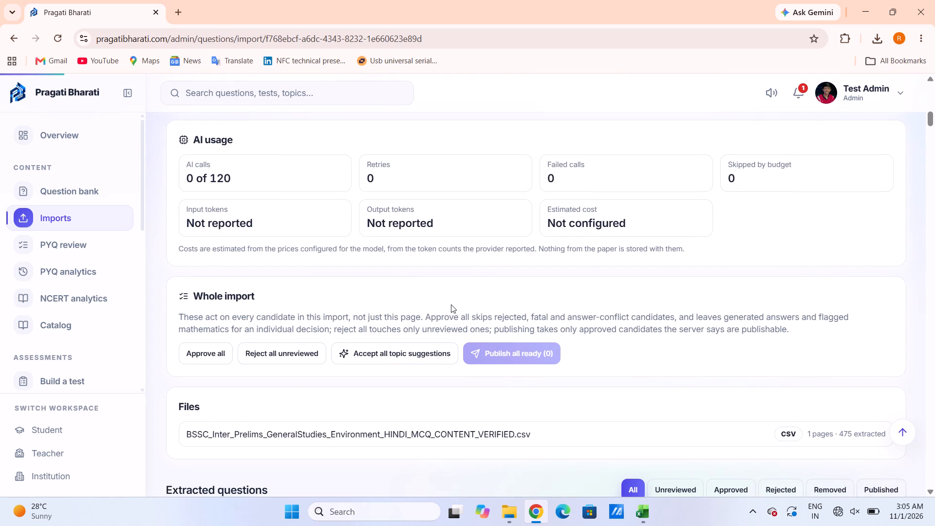
scroll(427, 271, "up", 4)
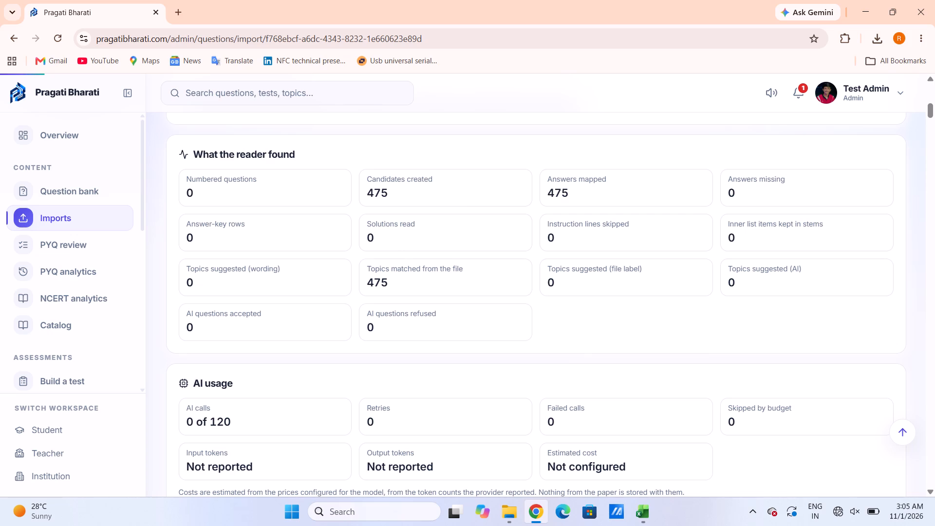
scroll(422, 319, "down", 4)
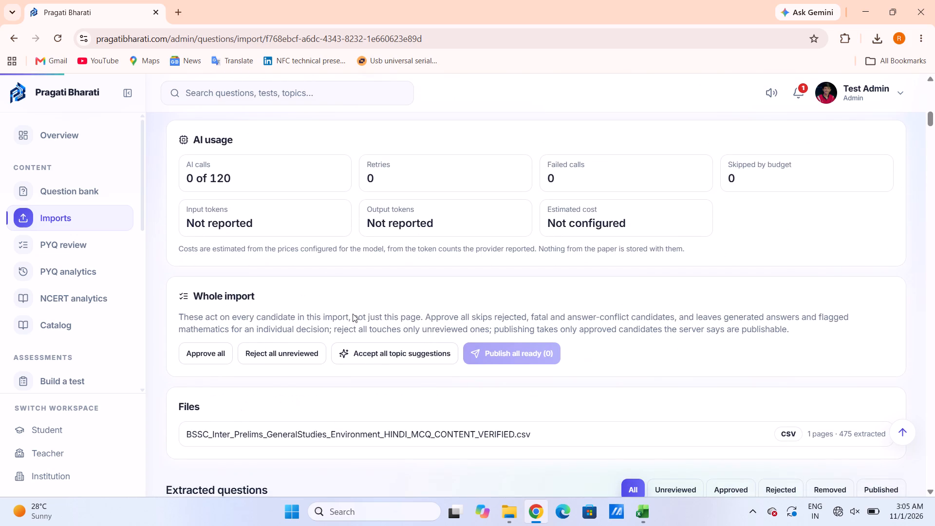
Examine the extracted questions from Candidate 1 through Candidate 10, checking their answers, topic matches and exam classification.
scroll(370, 345, "down", 11)
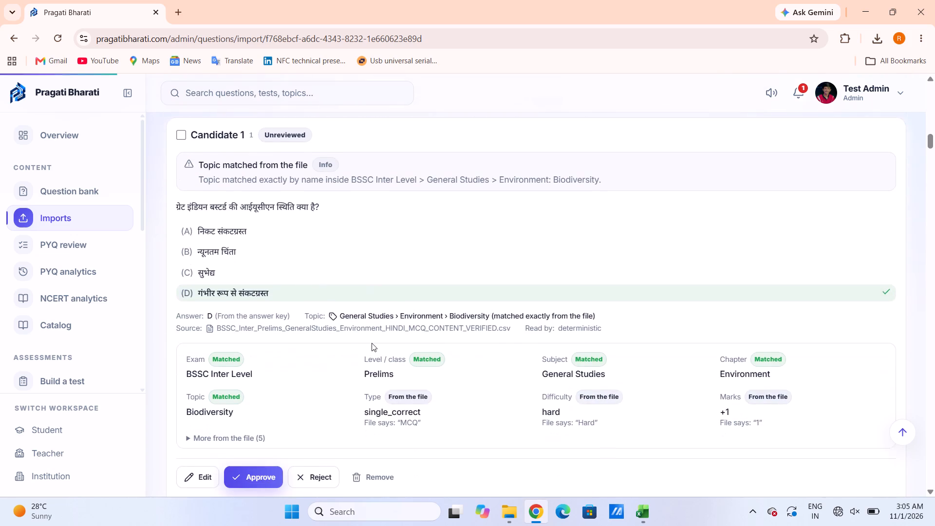
scroll(394, 360, "down", 1)
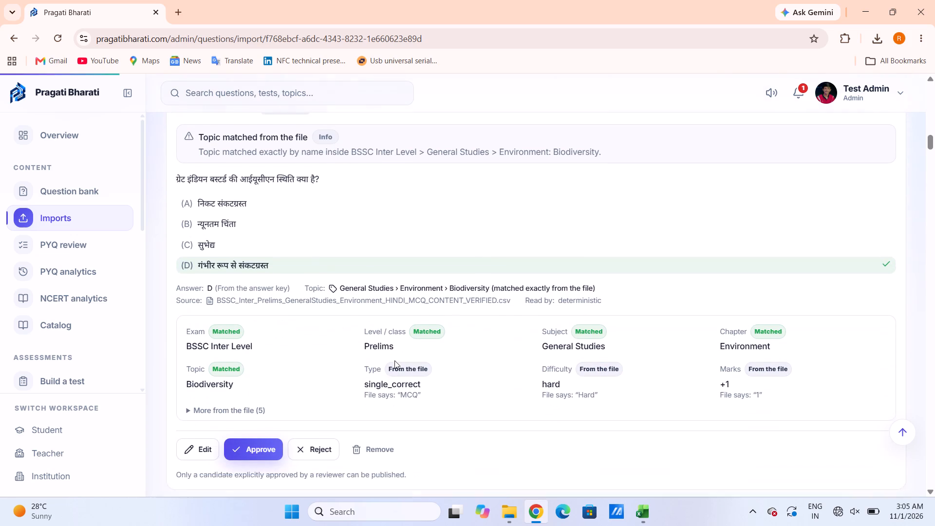
scroll(394, 360, "down", 4)
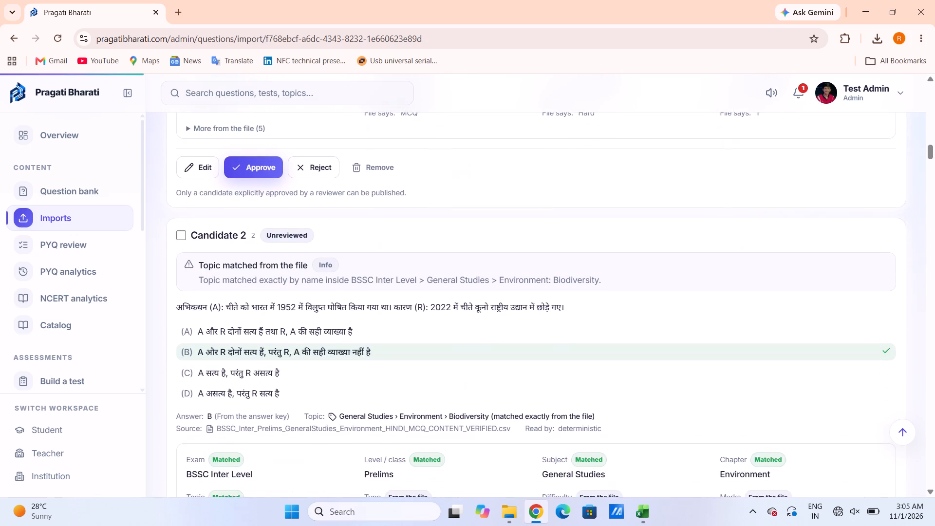
scroll(394, 360, "down", 9)
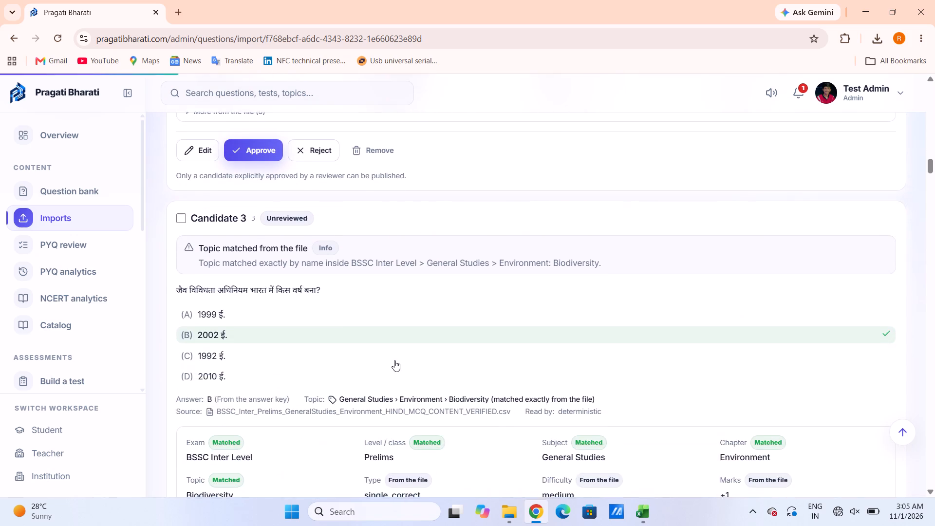
scroll(394, 360, "down", 10)
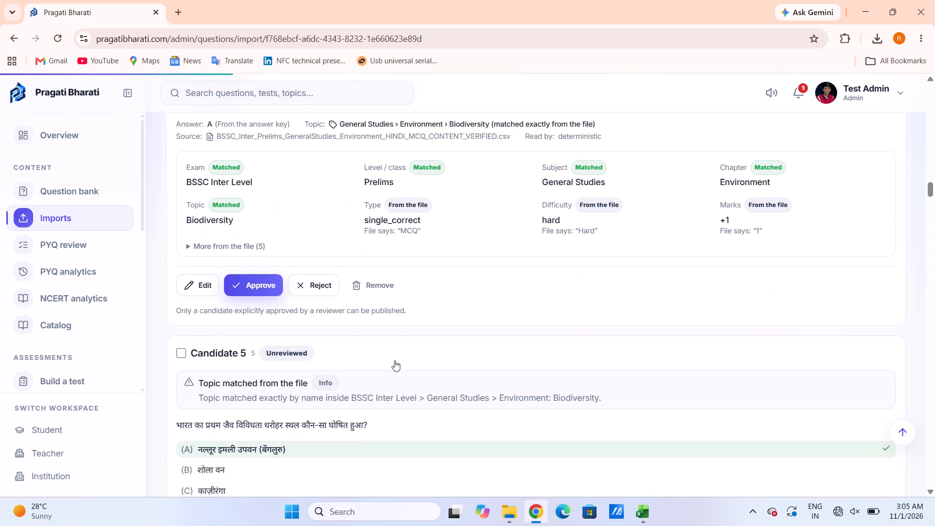
scroll(394, 360, "down", 9)
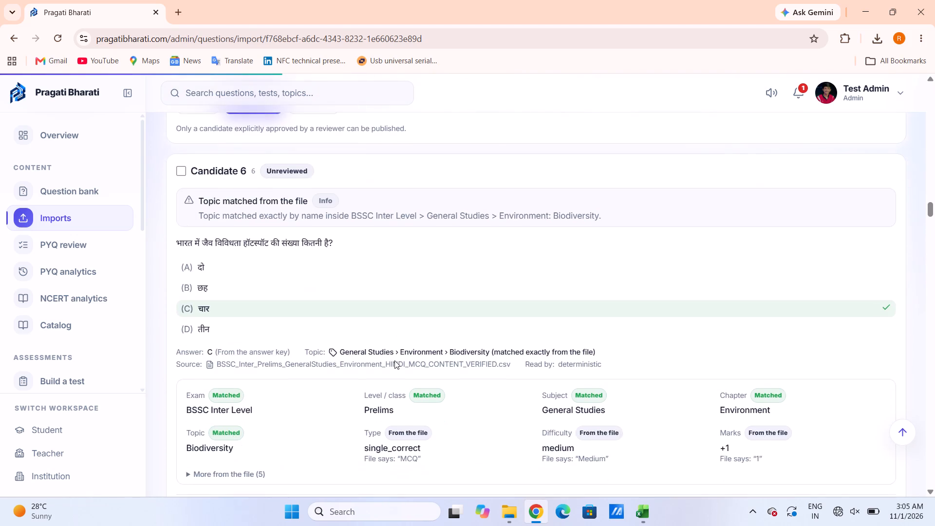
scroll(394, 360, "down", 16)
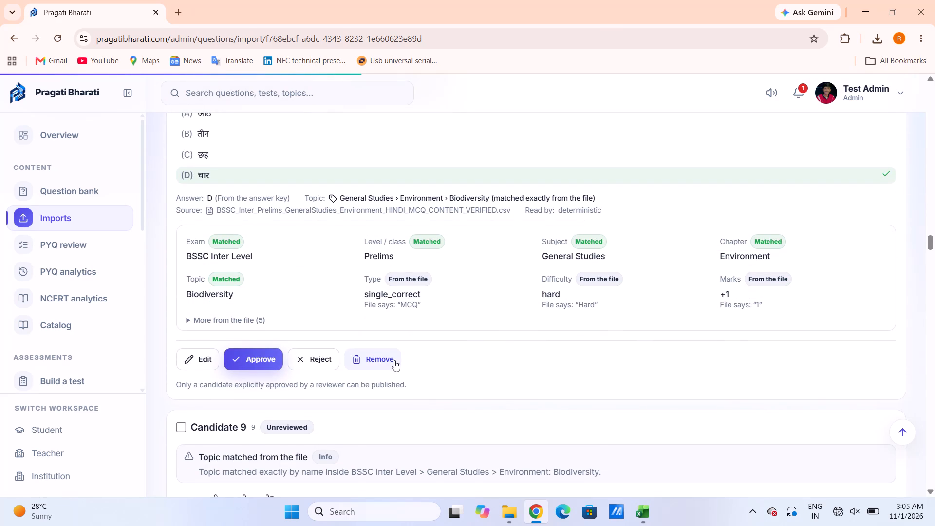
scroll(394, 360, "down", 6)
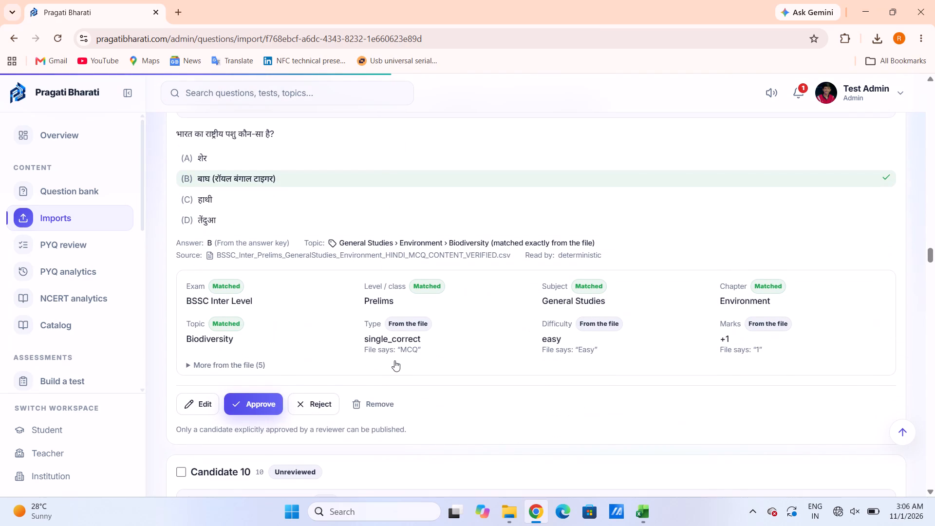
scroll(394, 360, "down", 5)
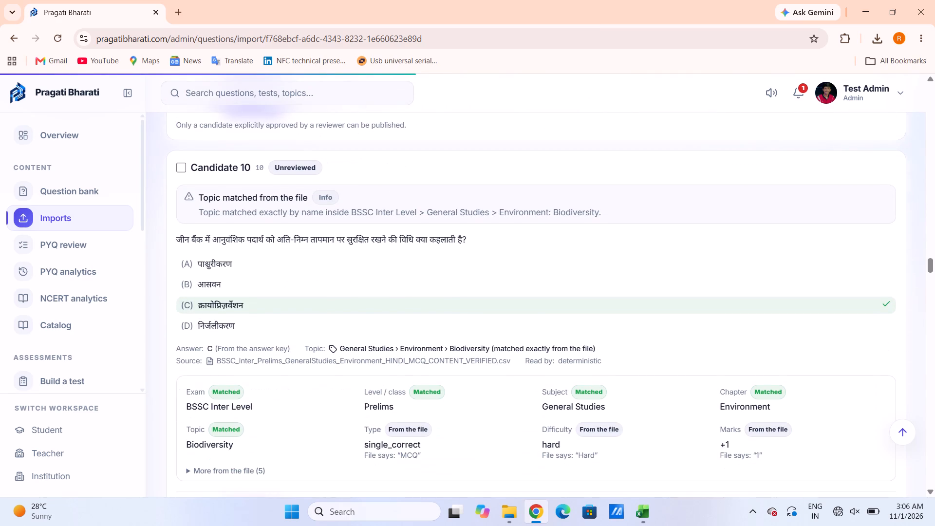
Approve the clean candidates on the current page of extracted Environment questions and check Candidate 1's status.
scroll(397, 352, "up", 15)
scroll(397, 352, "up", 6)
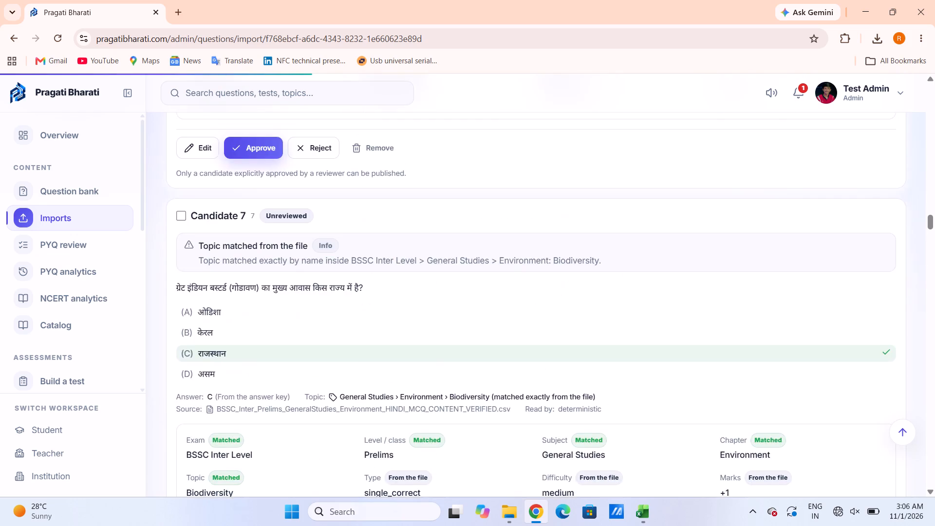
scroll(397, 352, "up", 16)
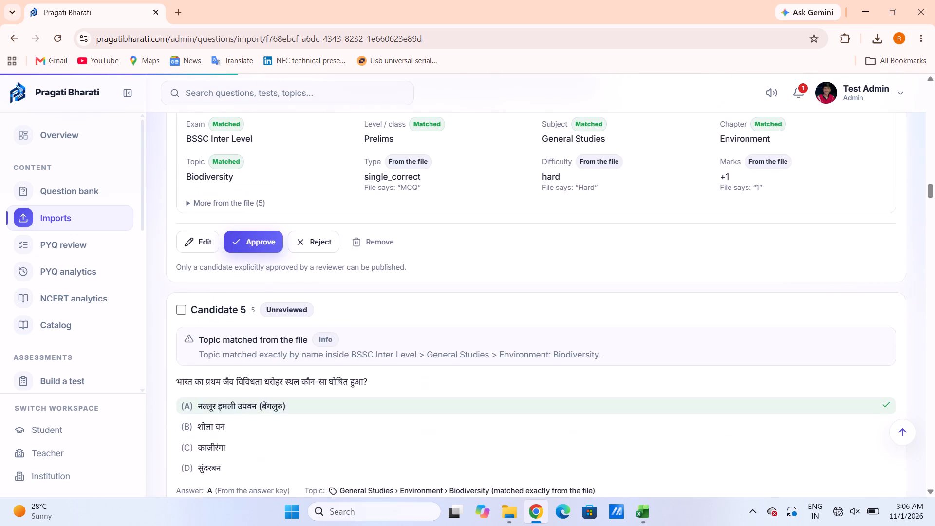
scroll(397, 352, "up", 15)
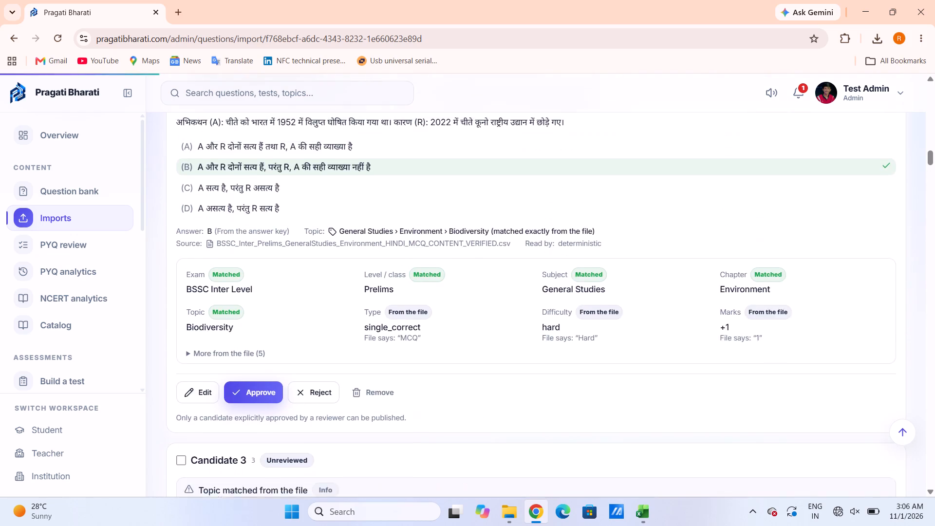
scroll(397, 352, "up", 13)
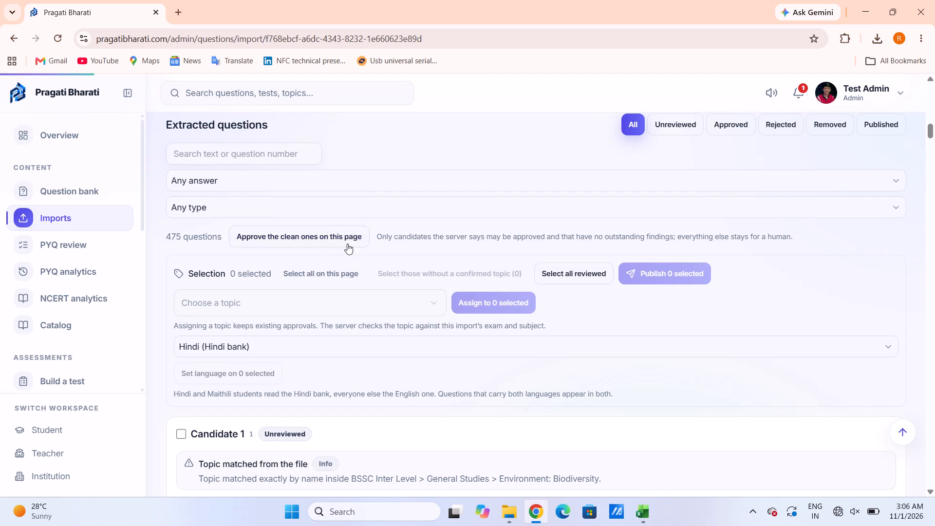
scroll(472, 272, "down", 2)
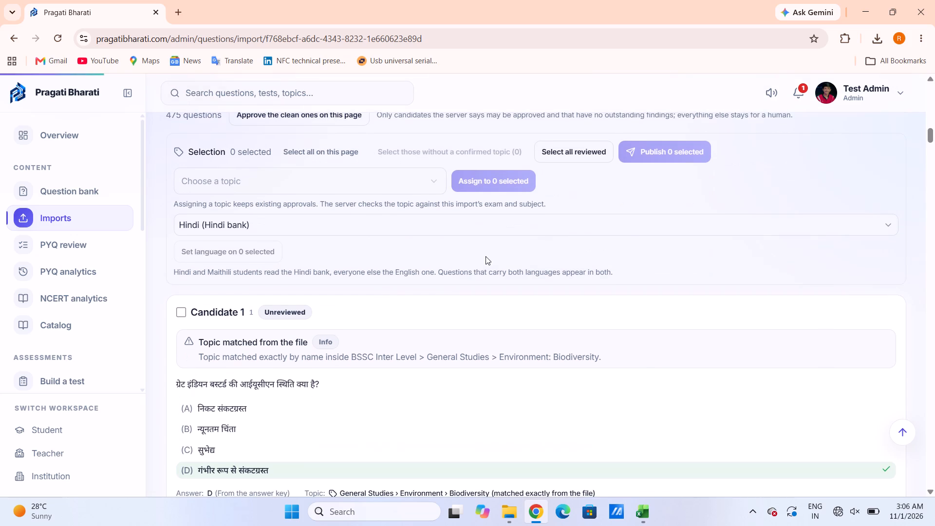
scroll(486, 256, "up", 2)
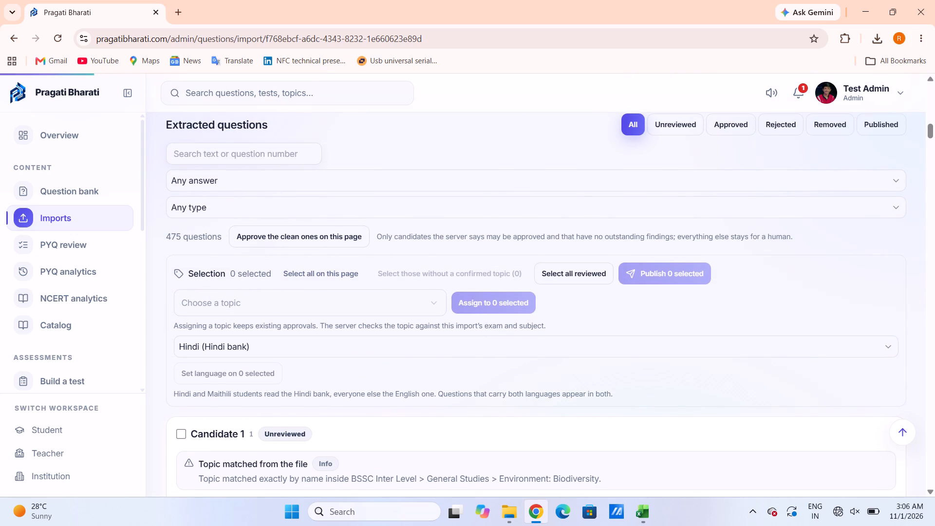
left_click(316, 234)
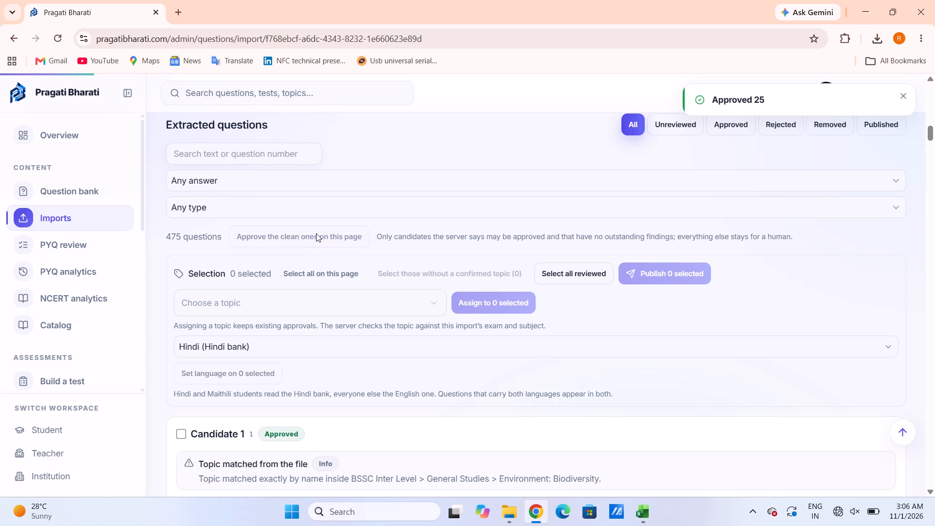
left_click(316, 233)
scroll(462, 390, "down", 5)
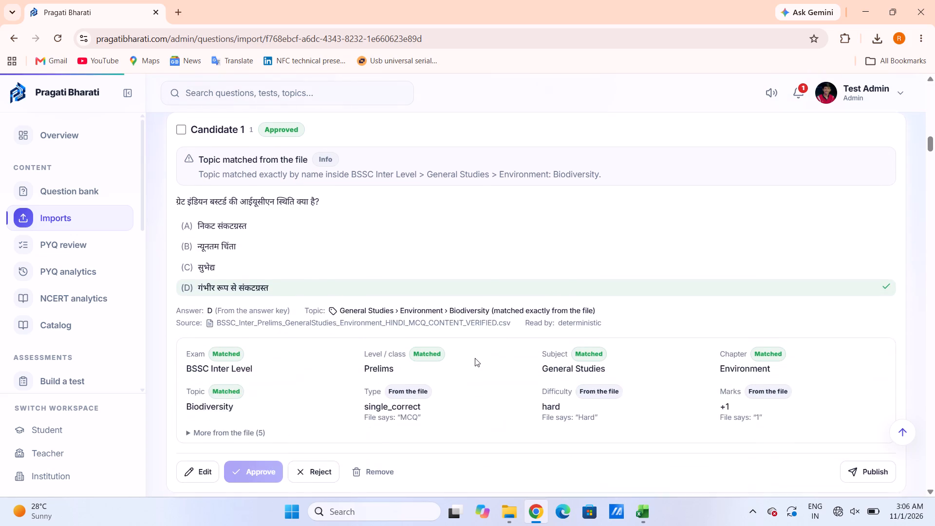
Approve all candidates across the whole Environment import.
scroll(475, 358, "up", 8)
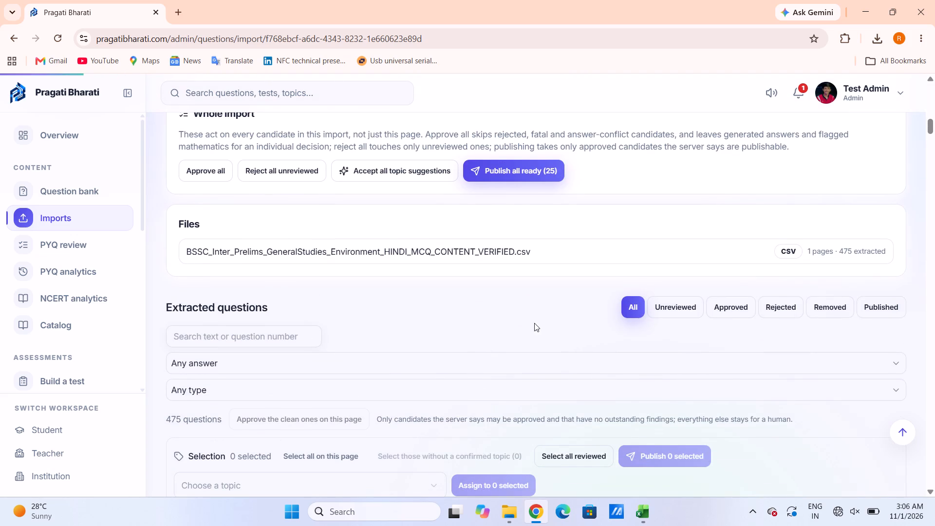
left_click(204, 176)
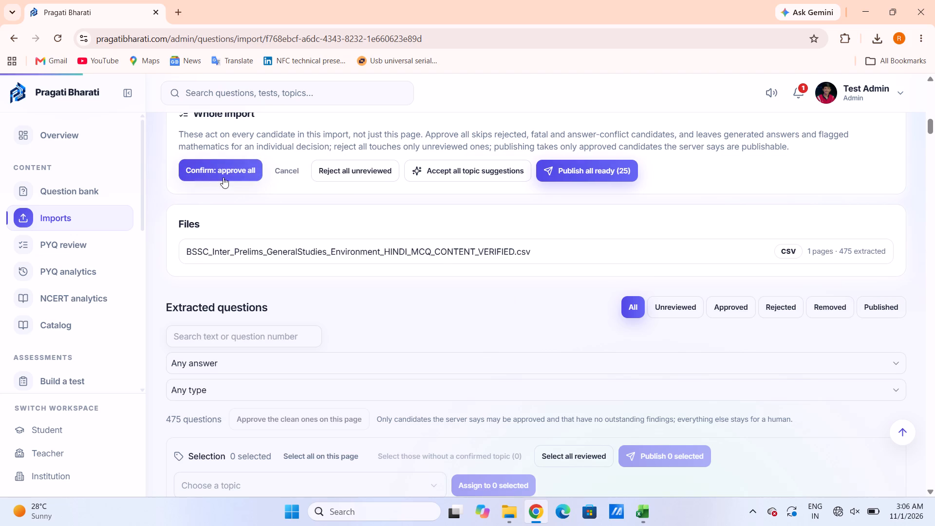
left_click(229, 172)
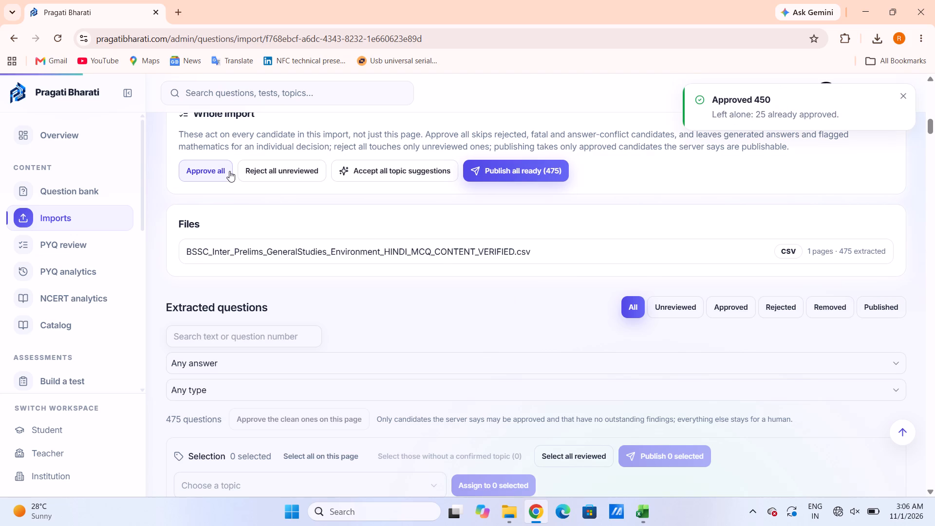
Publish all ready candidates of the Environment import to the question bank.
left_click(519, 174)
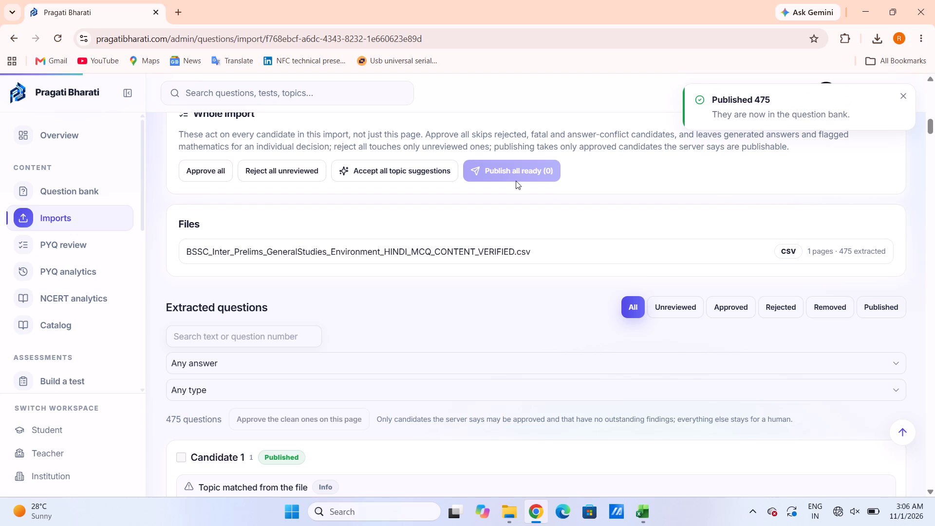
Return to the imports page and check the Environment file's entry in the import jobs list.
left_click(85, 215)
scroll(270, 266, "down", 6)
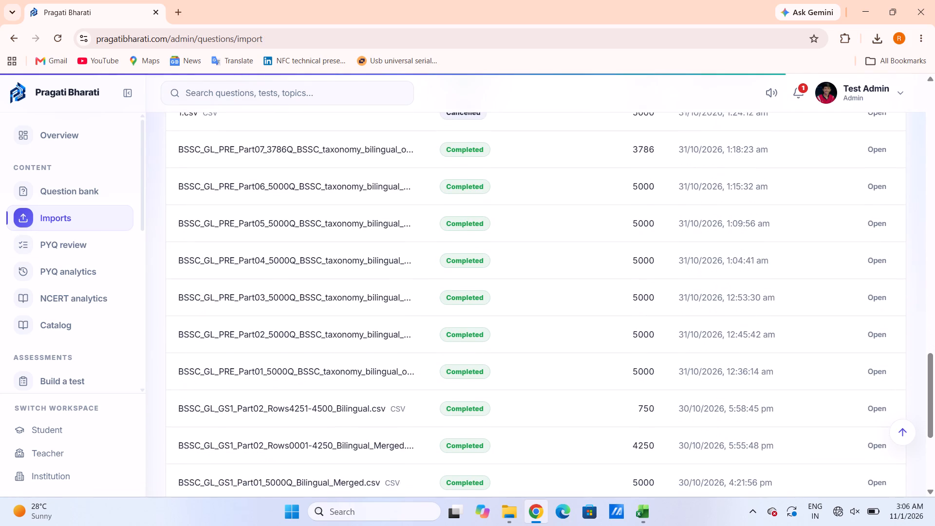
scroll(270, 266, "up", 9)
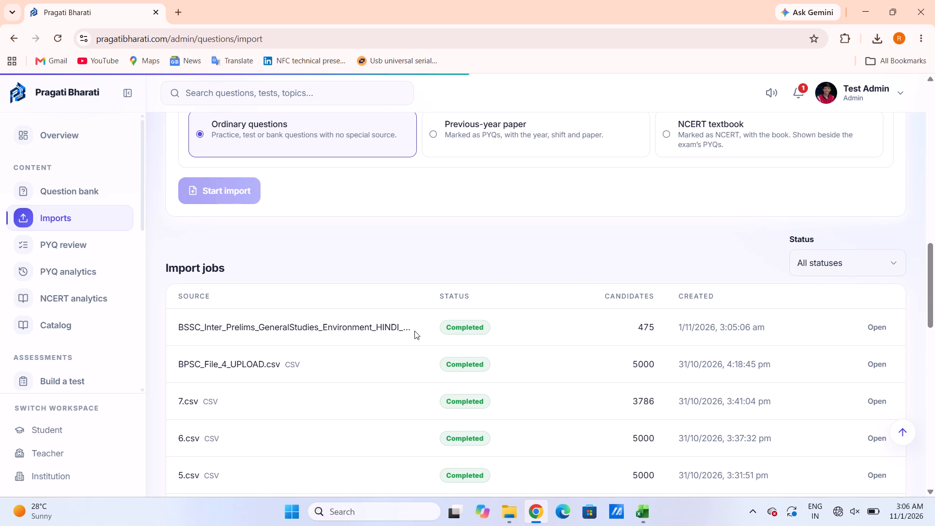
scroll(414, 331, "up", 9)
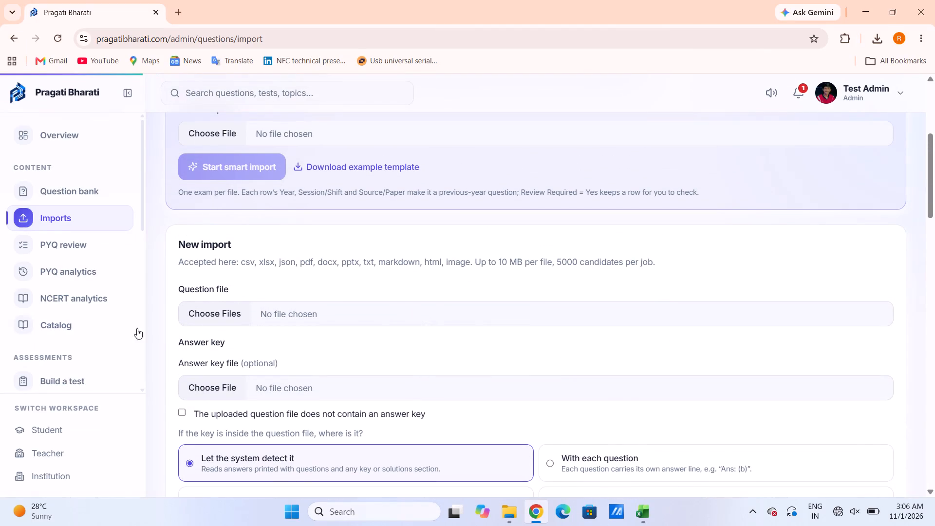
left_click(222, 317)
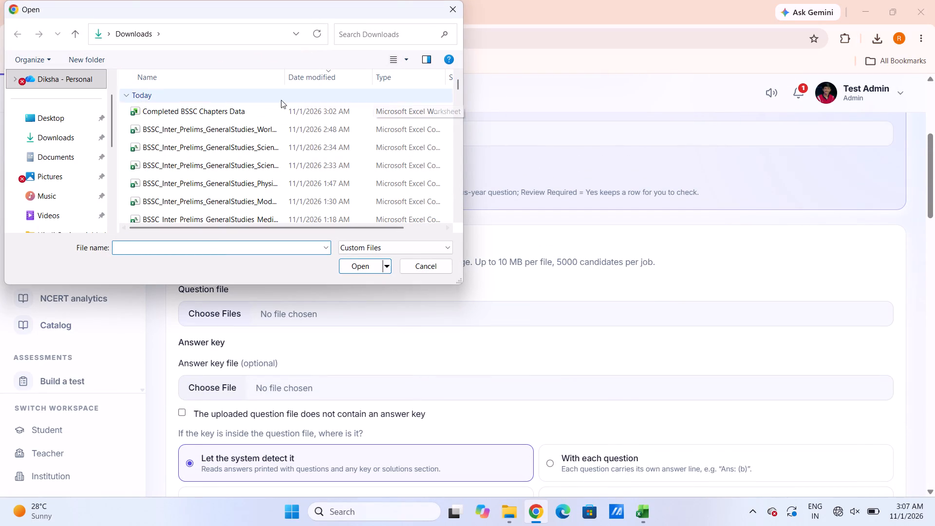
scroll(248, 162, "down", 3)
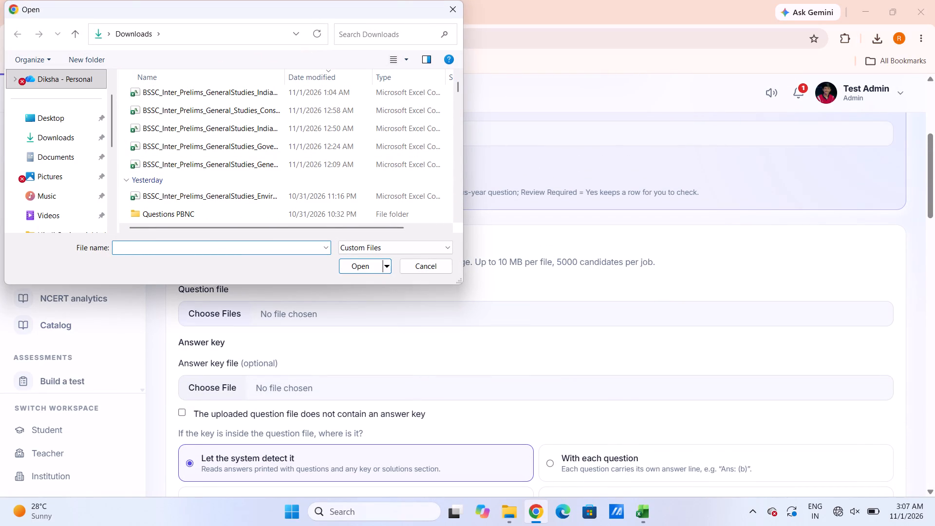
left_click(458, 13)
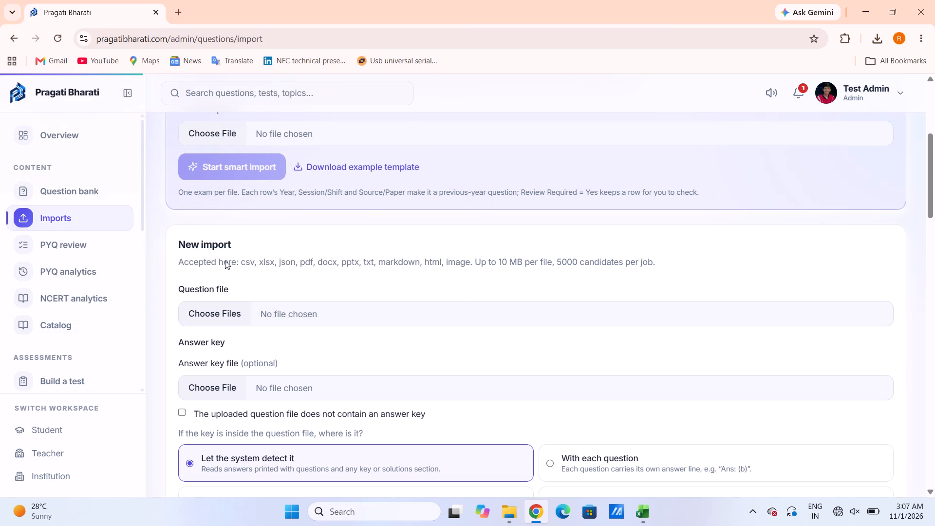
Start a new import with BSSC_Inter_Prelims_GeneralStudies_General_science_HINDI_MCQ_CONTENT_VERIFIED.csv as the question file.
left_click(215, 319)
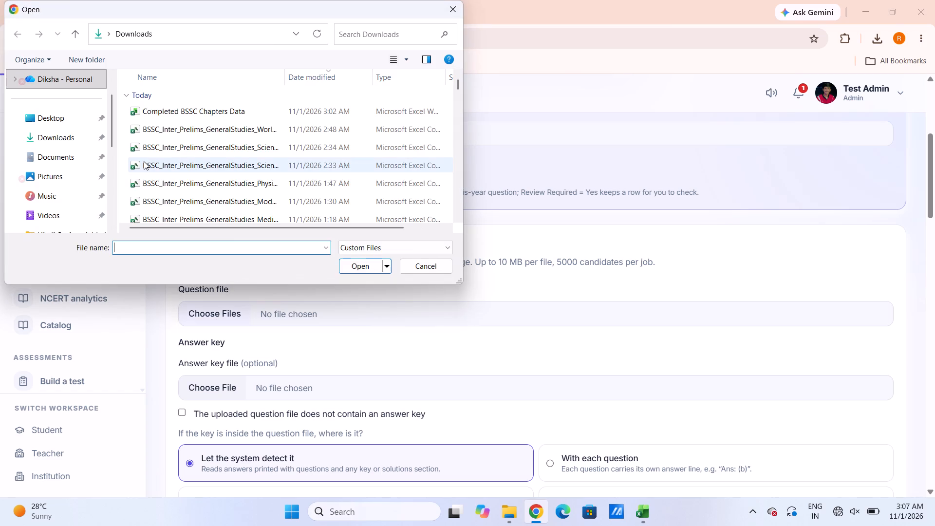
scroll(158, 166, "down", 3)
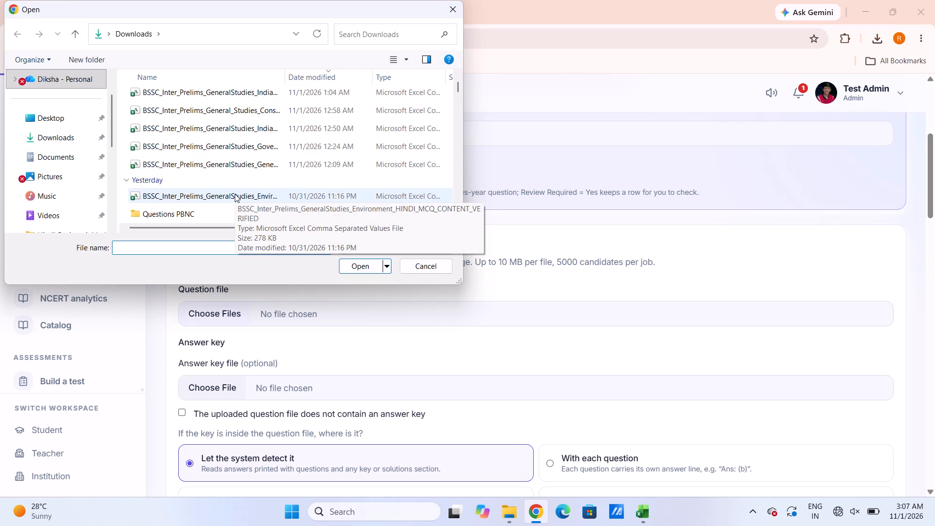
left_click(242, 169)
left_click(346, 267)
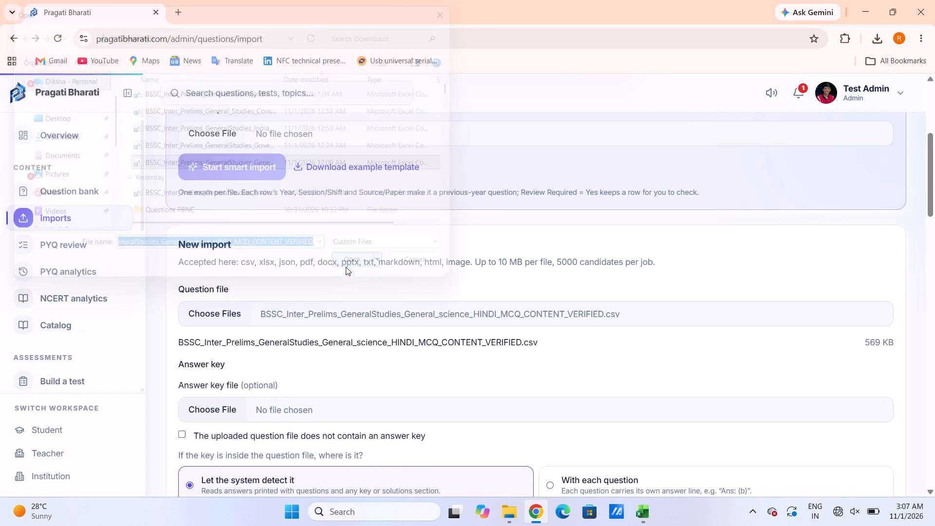
scroll(351, 265, "down", 1)
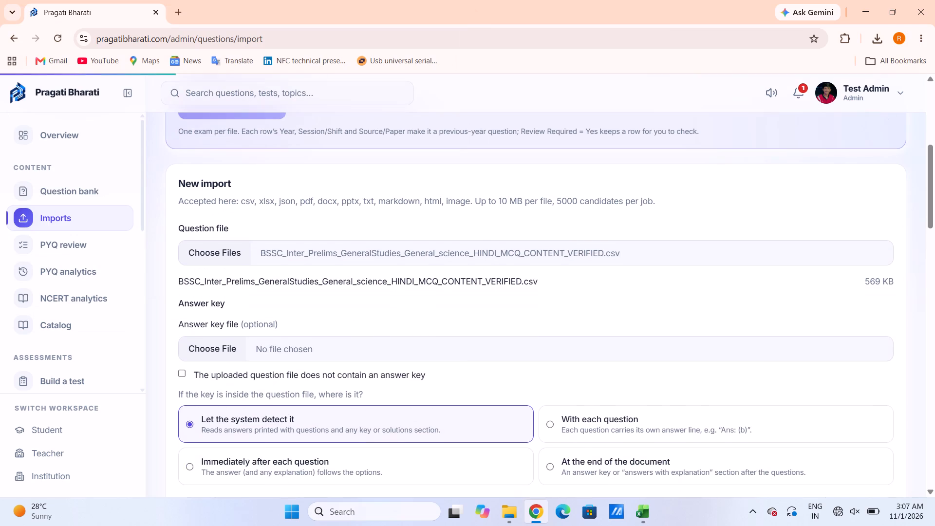
scroll(351, 265, "down", 1)
scroll(293, 274, "down", 3)
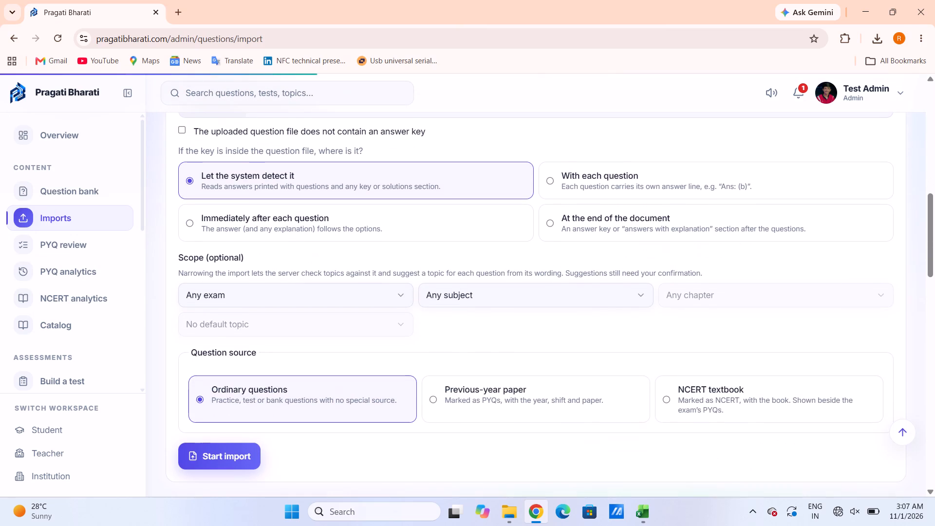
scroll(299, 277, "up", 4)
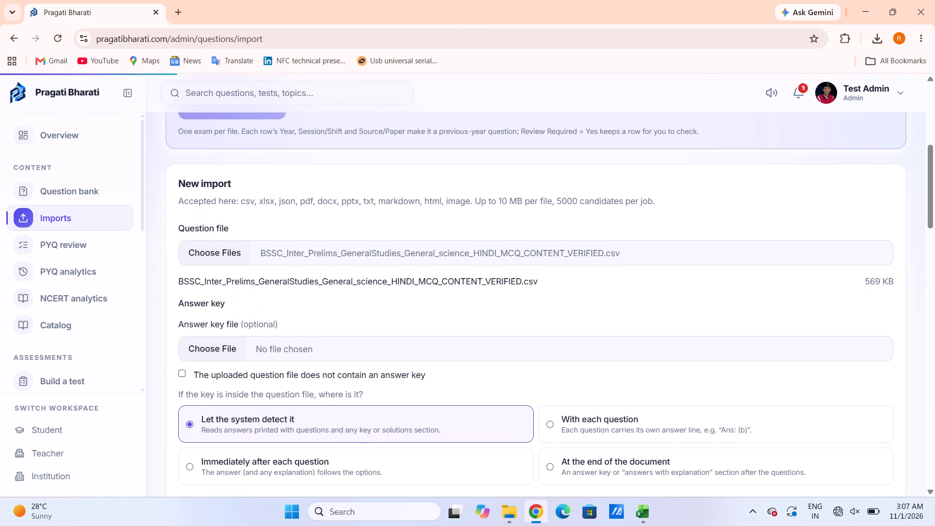
scroll(301, 277, "down", 6)
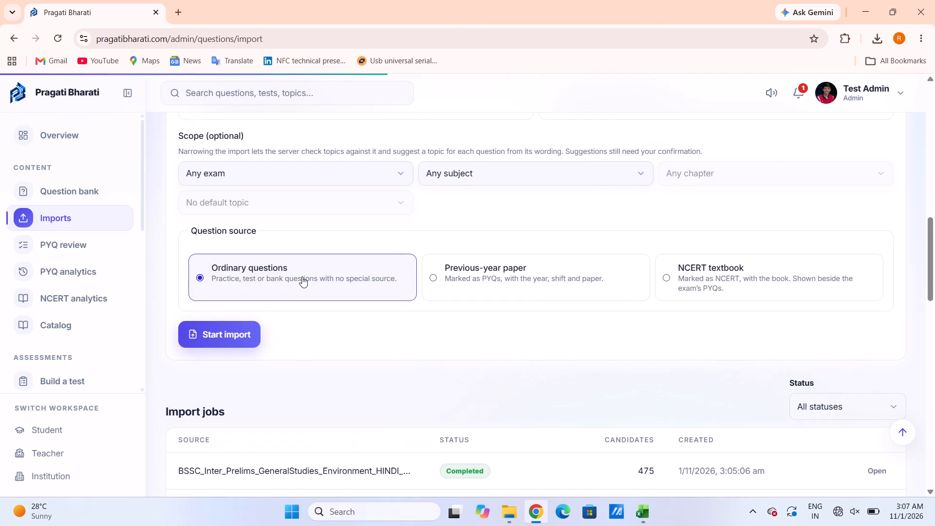
left_click(240, 332)
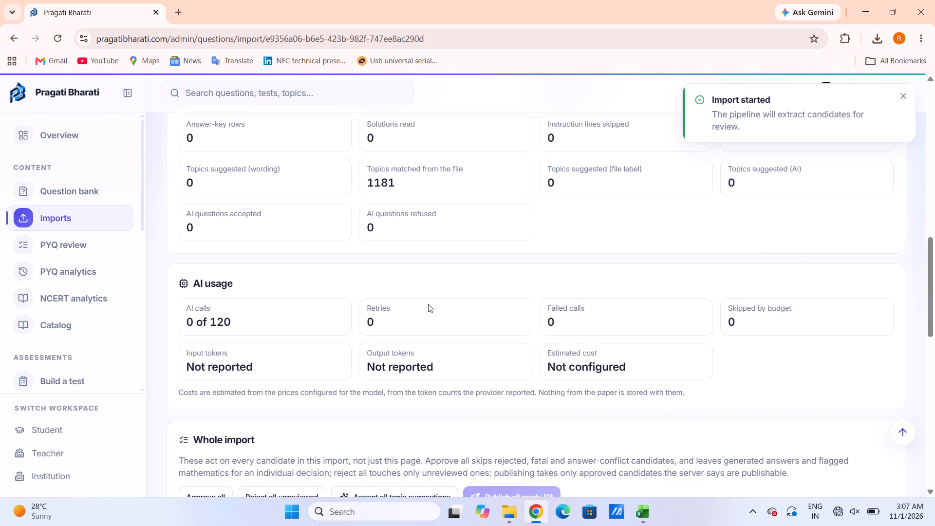
Review the General science import's progress, answer key and reader summary down to the extracted questions section.
scroll(430, 303, "up", 6)
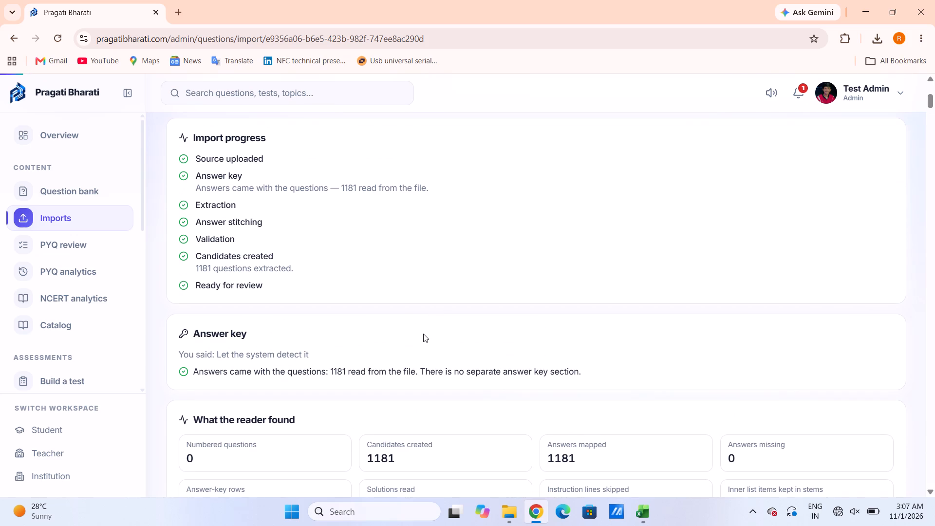
scroll(423, 332, "down", 7)
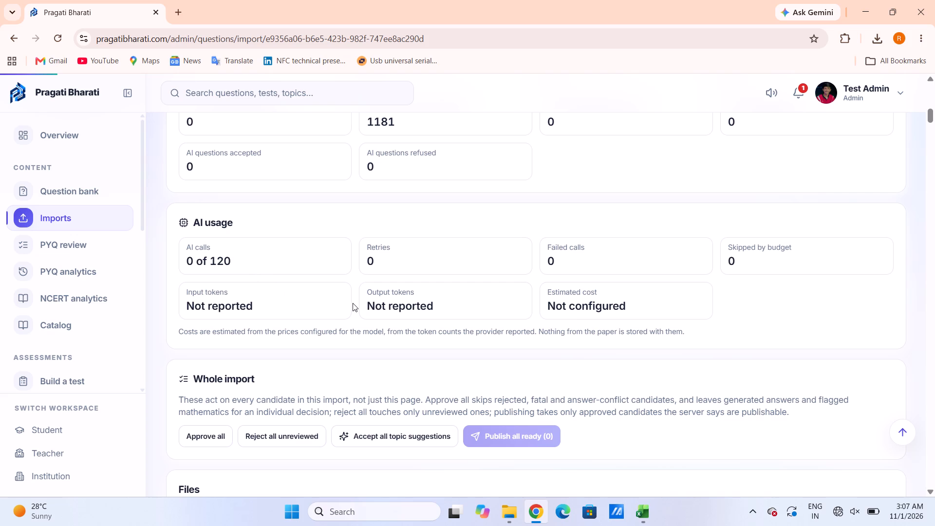
scroll(354, 302, "up", 2)
scroll(354, 302, "down", 2)
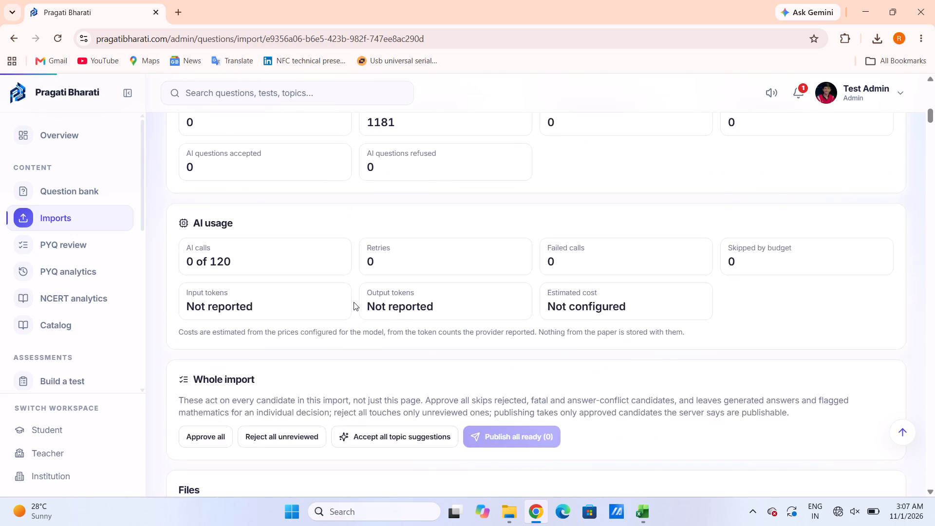
scroll(354, 301, "down", 4)
scroll(269, 336, "down", 1)
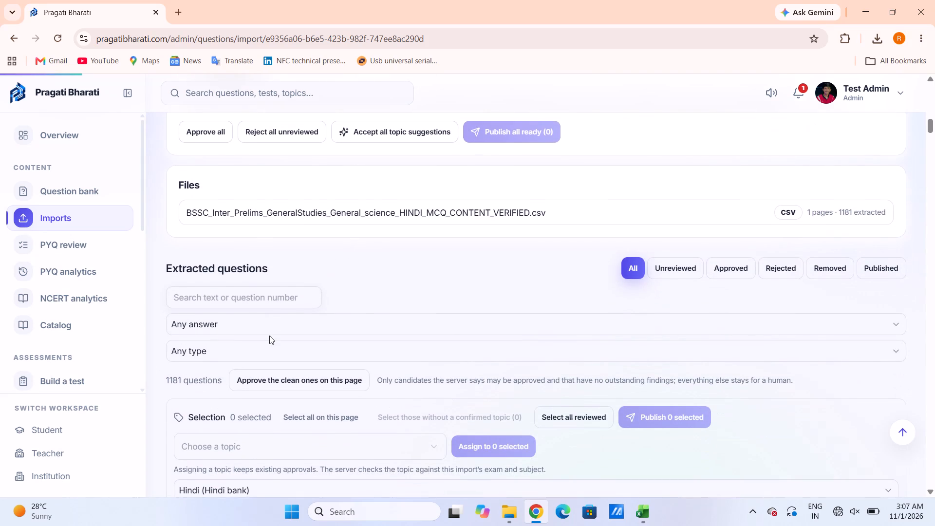
Examine Candidate 349's near-duplicate finding, answer and matched catalog fields, and compare with Candidate 1.
scroll(344, 303, "down", 7)
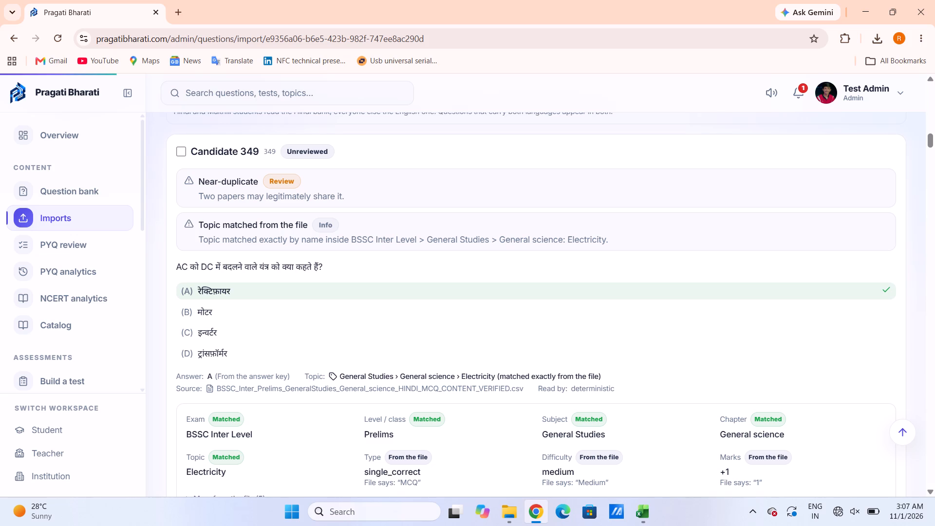
left_click_drag(210, 200, 265, 197)
left_click(401, 201)
left_click(287, 180)
scroll(294, 297, "down", 1)
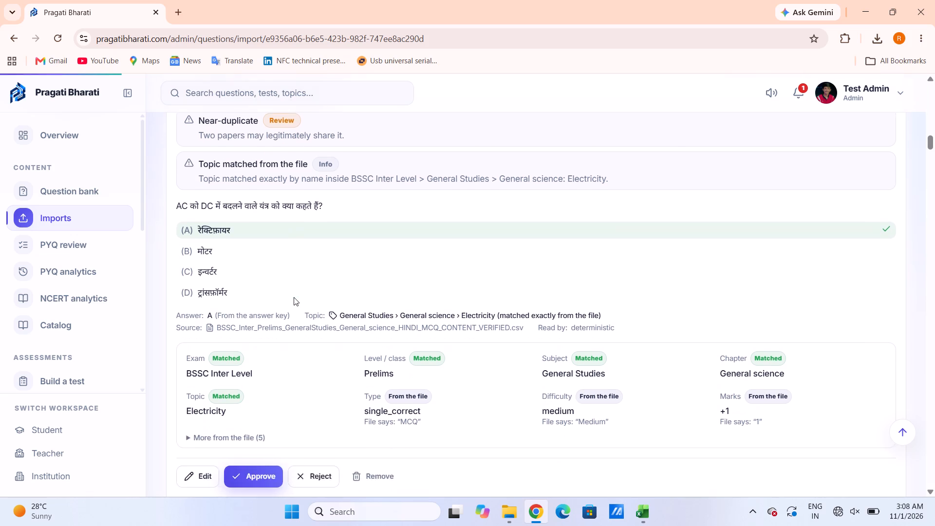
scroll(294, 297, "down", 2)
scroll(294, 295, "up", 1)
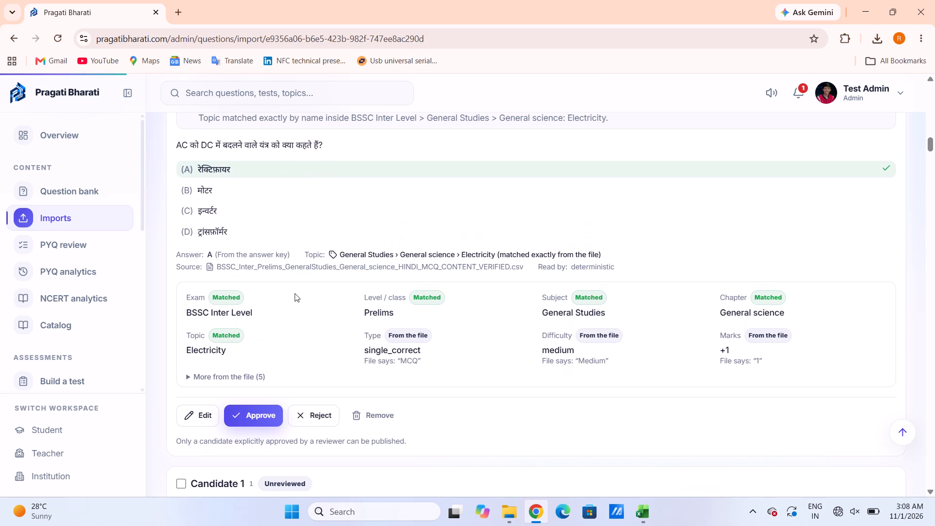
scroll(295, 293, "down", 4)
scroll(295, 293, "up", 4)
scroll(240, 282, "down", 4)
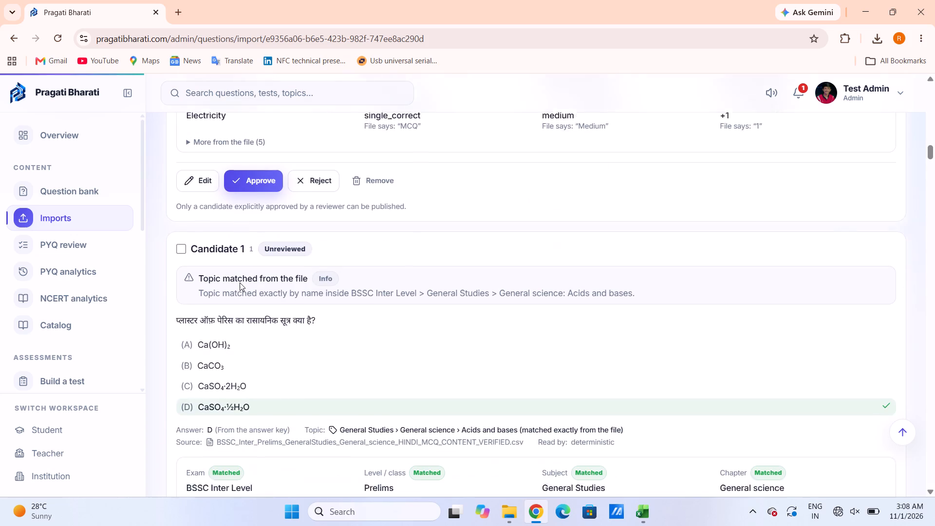
scroll(240, 284, "down", 3)
scroll(240, 285, "up", 2)
scroll(241, 284, "down", 6)
Recheck the General science import's reader summary for missing answers and matched topics before approval.
scroll(241, 285, "up", 19)
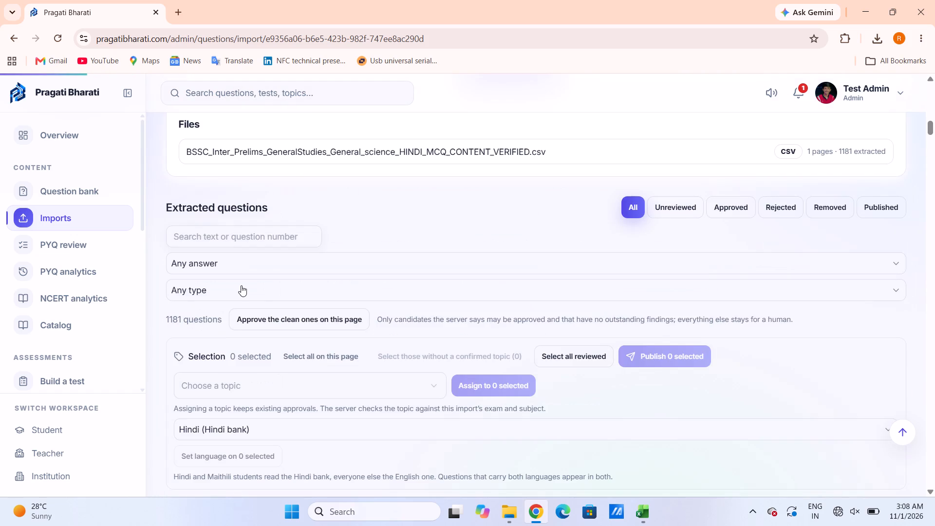
scroll(241, 285, "up", 9)
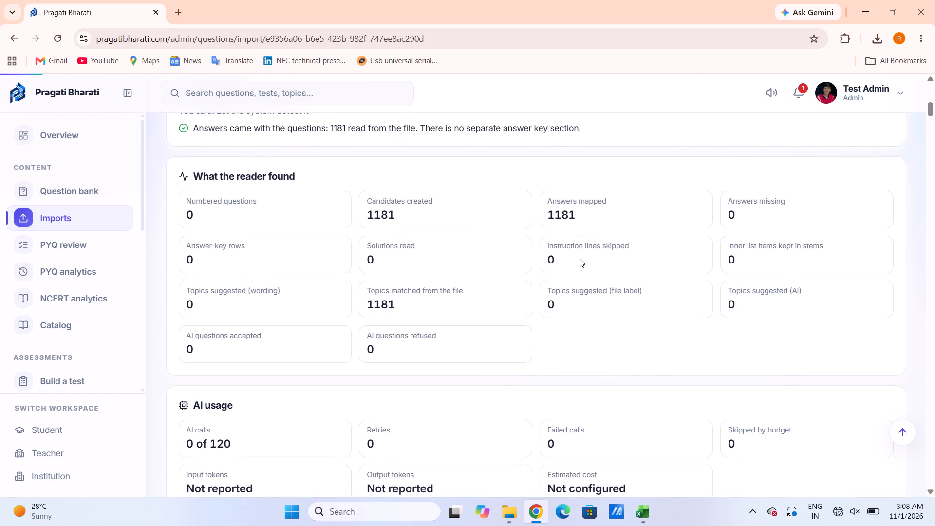
scroll(580, 259, "down", 1)
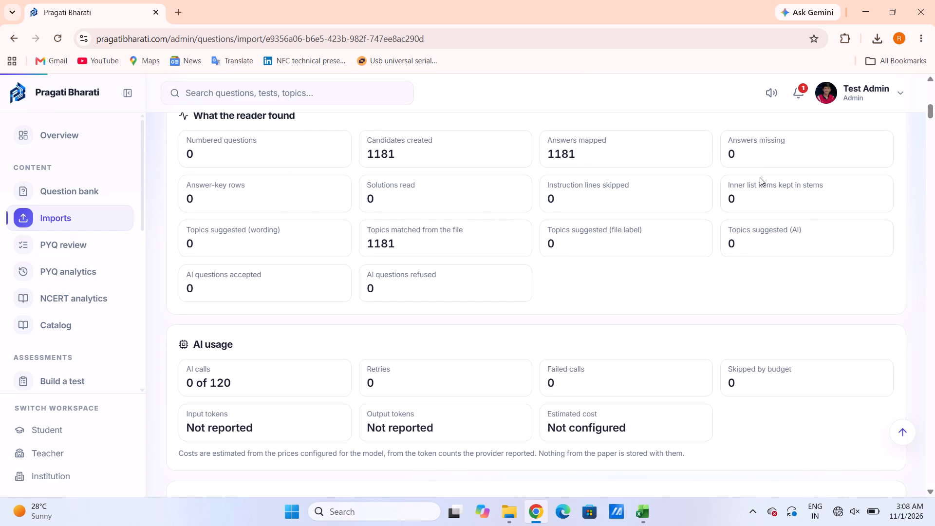
scroll(760, 177, "down", 2)
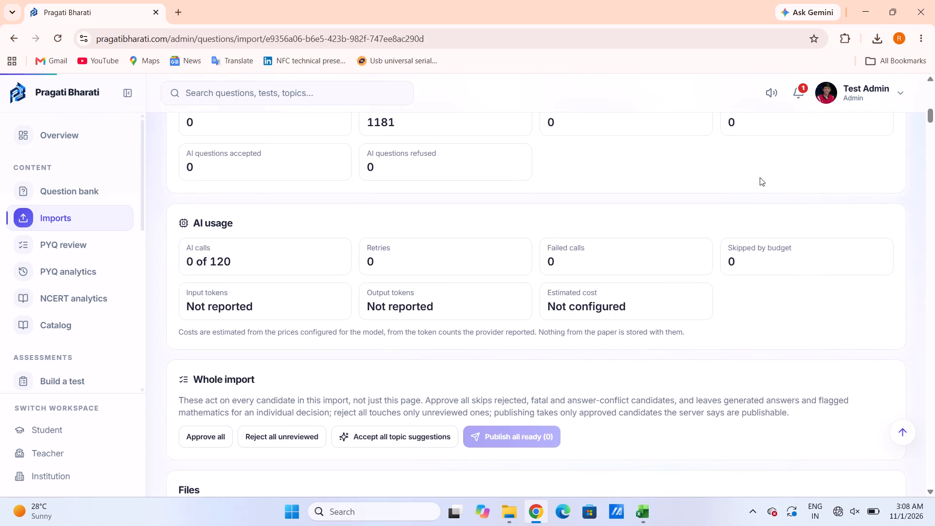
scroll(760, 177, "down", 5)
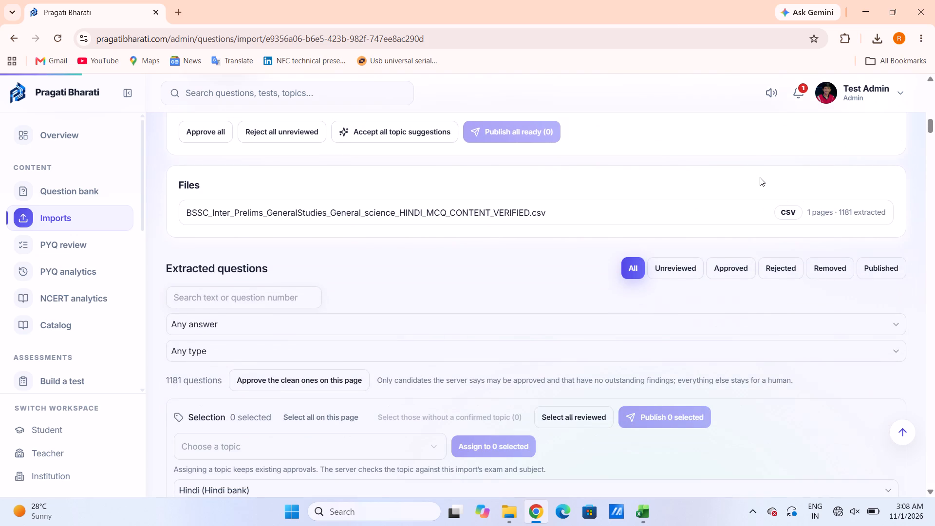
scroll(659, 174, "down", 2)
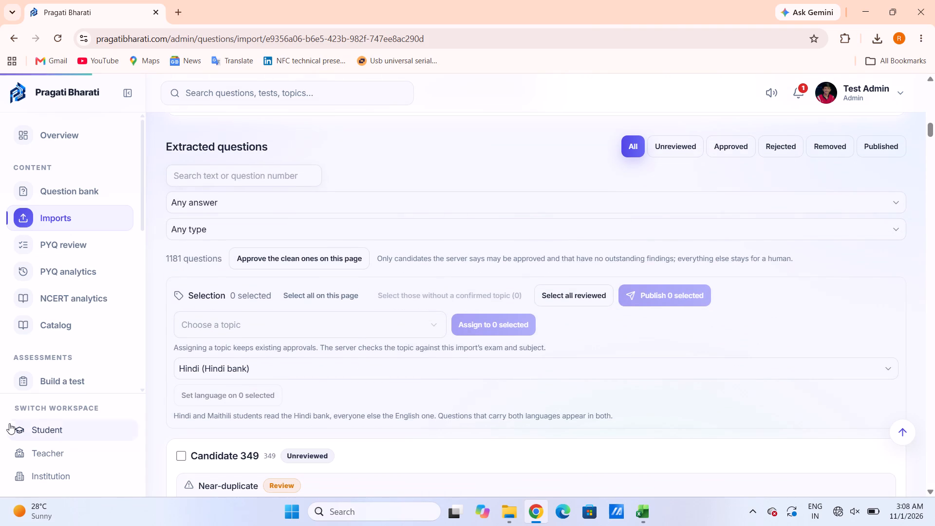
Approve all candidates across the whole General science import.
scroll(354, 317, "up", 3)
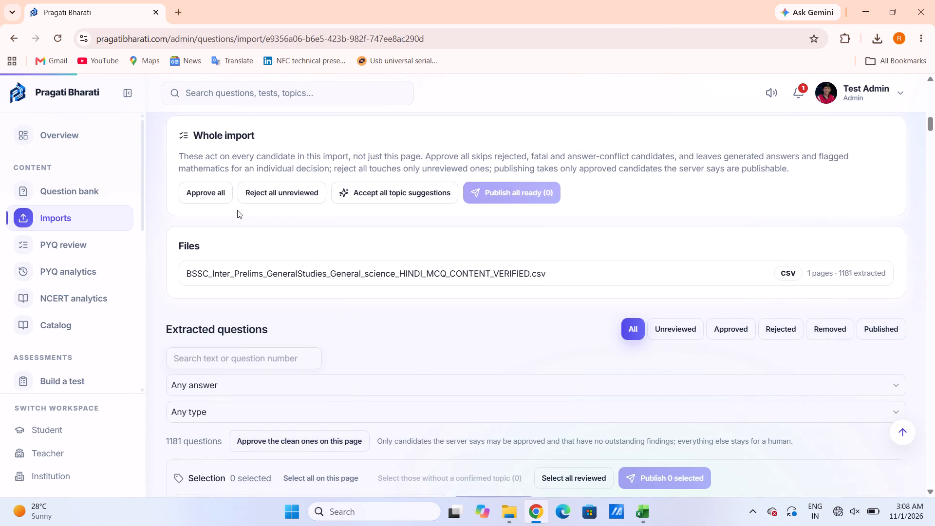
left_click(218, 197)
left_click(236, 187)
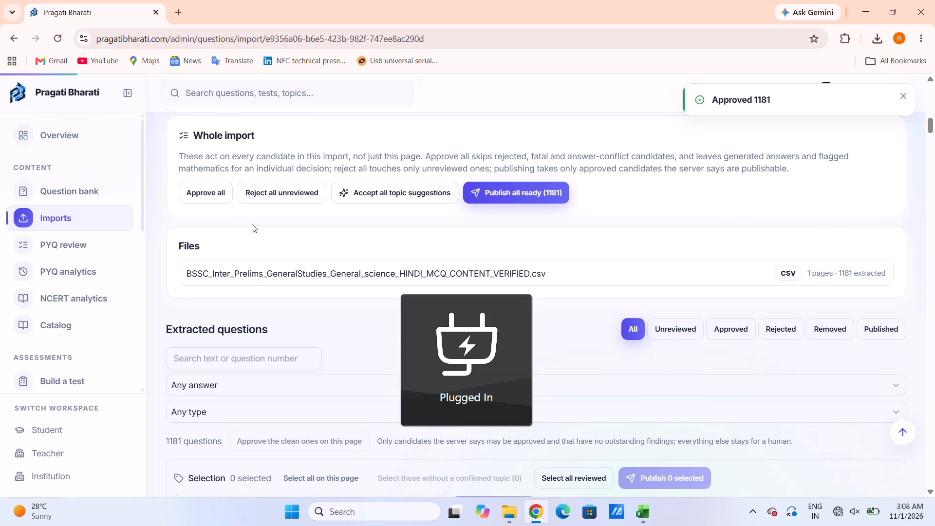
Publish all ready candidates of the General science import to the question bank.
left_click(487, 192)
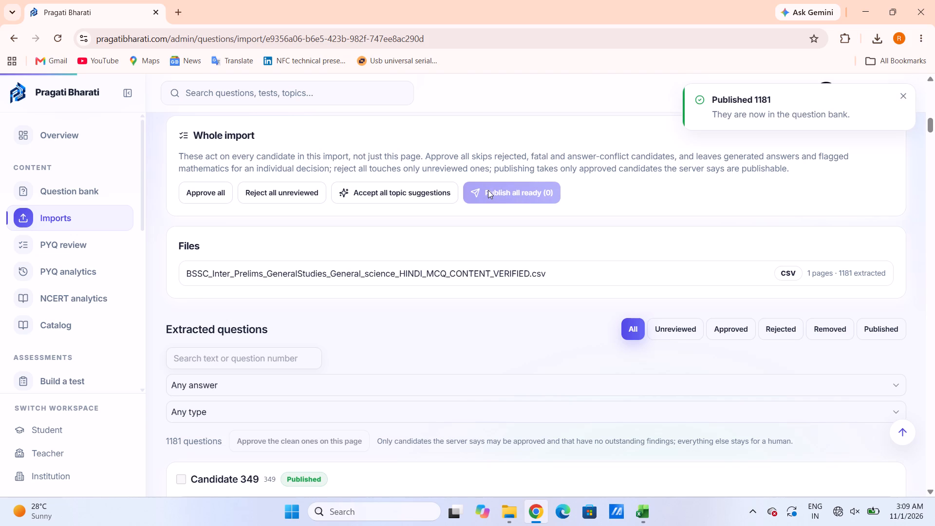
Check the candidates' publication status and filter the extracted questions by Unreviewed, Approved, Rejected and Removed in turn for leftovers.
scroll(487, 188, "down", 8)
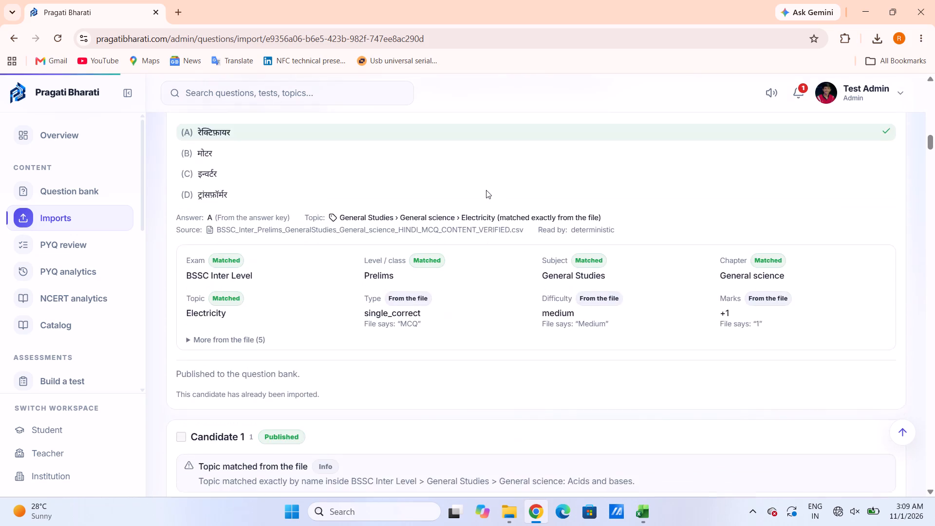
scroll(486, 190, "up", 6)
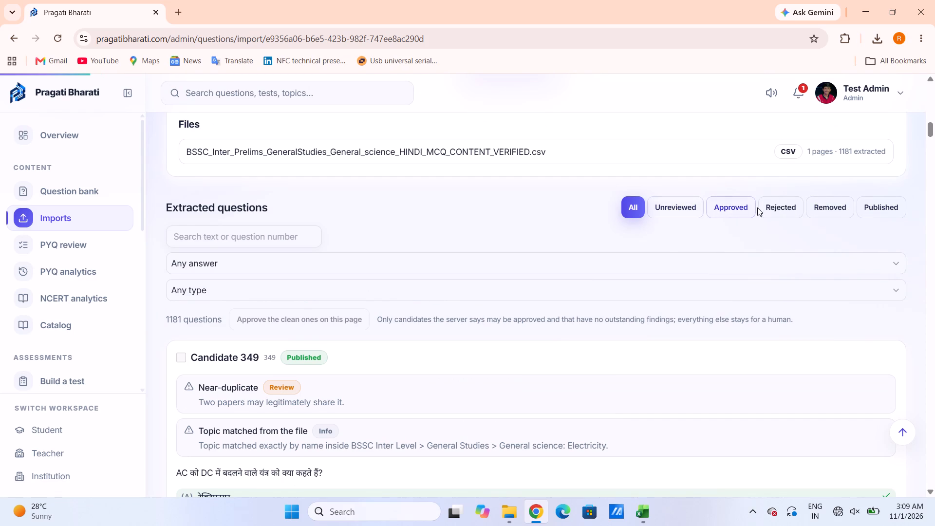
left_click(677, 206)
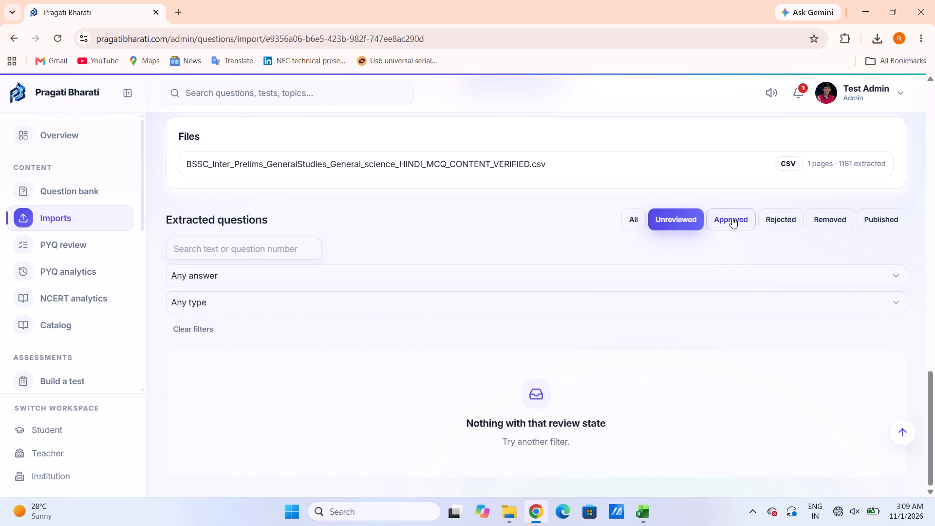
left_click(735, 220)
left_click(773, 218)
left_click(817, 212)
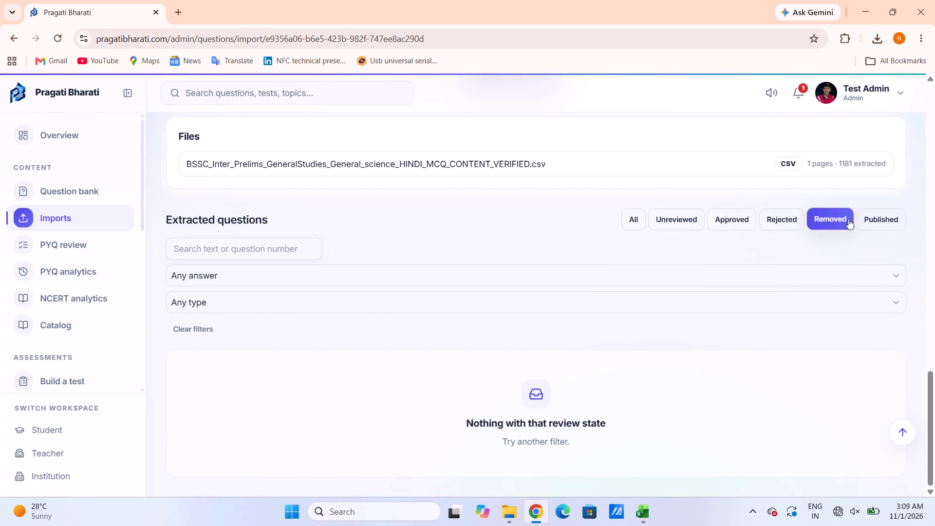
Filter the General science import's extracted questions by Published.
left_click(863, 225)
Return to the imports overview and check the General science job's status and candidate count among the import jobs.
left_click(75, 221)
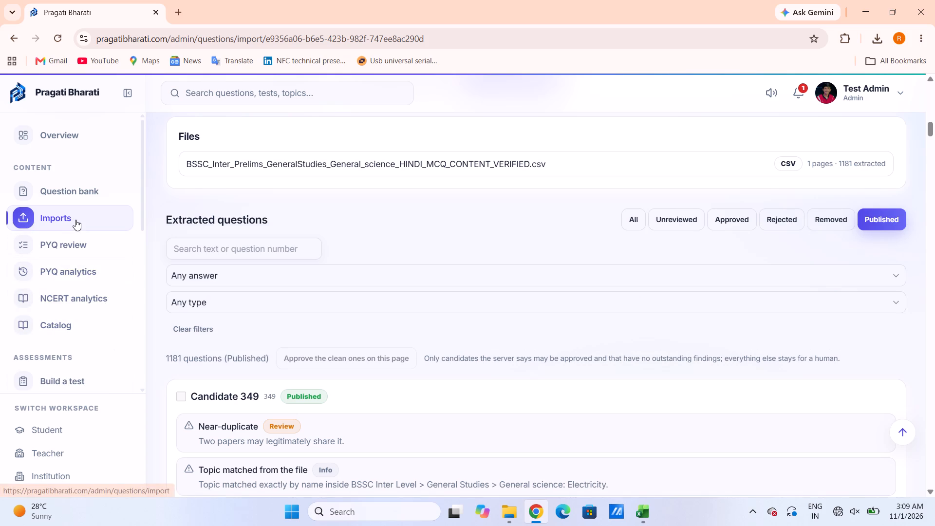
scroll(348, 252, "down", 11)
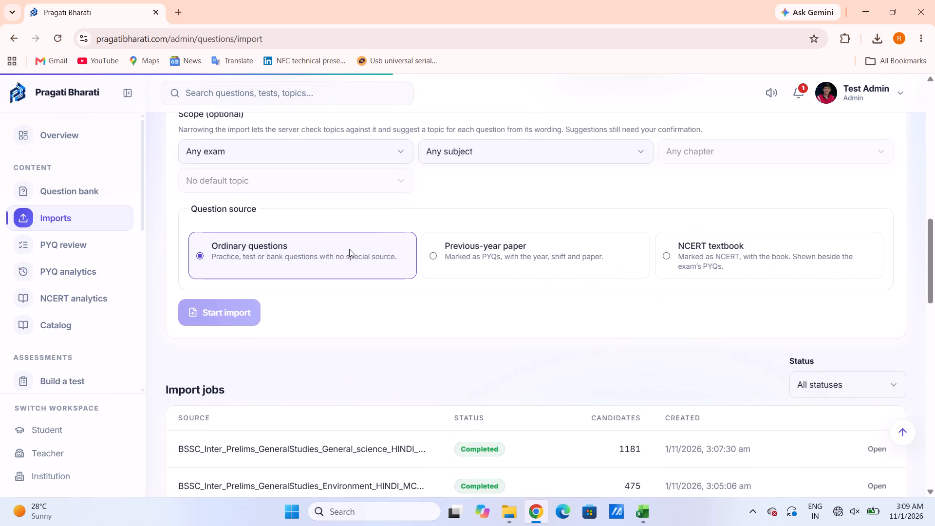
scroll(350, 247, "down", 3)
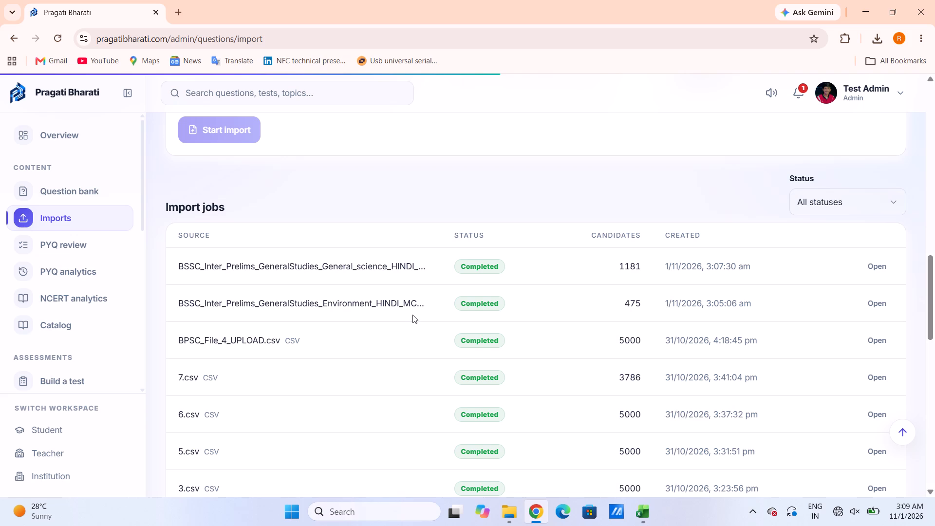
Start a new import with BSSC_Inter_Prelims_GeneralStudies_Government_and_governance_HINDI_MCQ_CONTENT_VERIFIED.csv as the question file, keeping automatic answer key detection and ordinary questions.
scroll(361, 239, "up", 1)
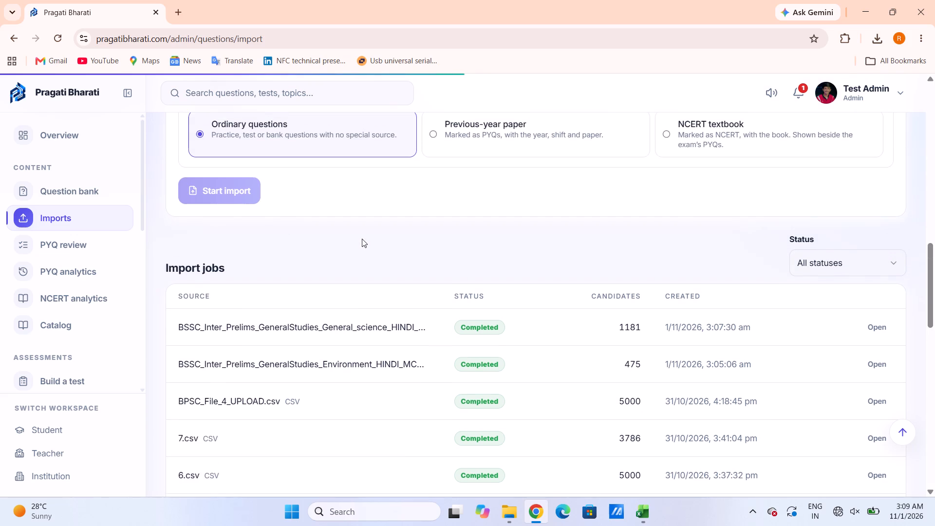
scroll(362, 238, "up", 7)
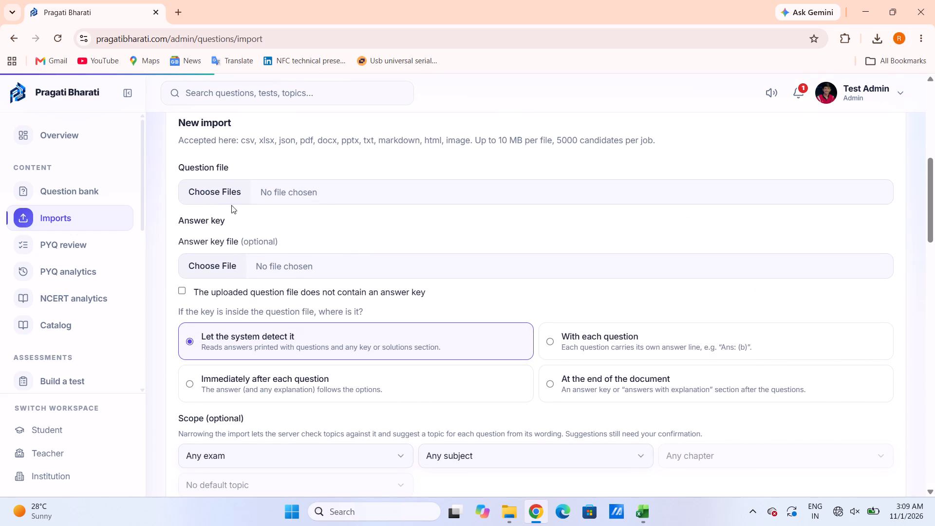
left_click(213, 188)
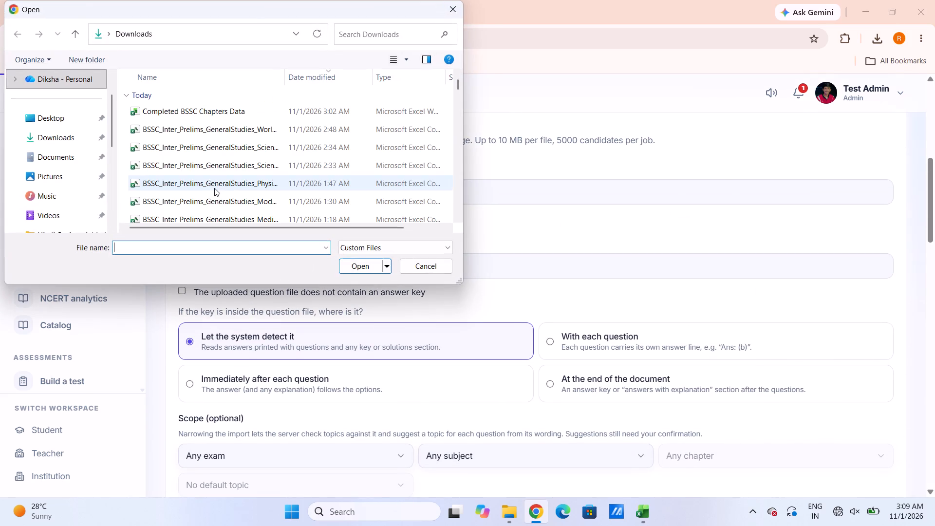
scroll(180, 171, "down", 1)
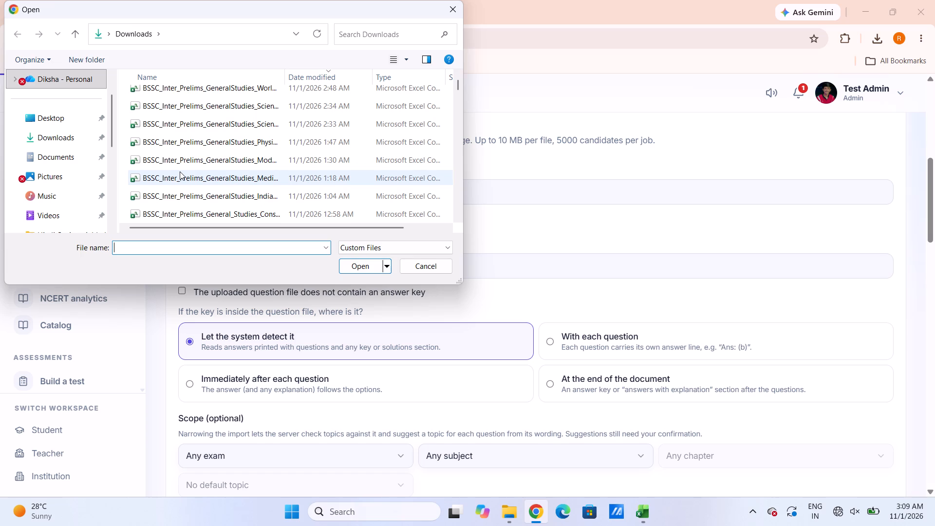
scroll(180, 171, "down", 2)
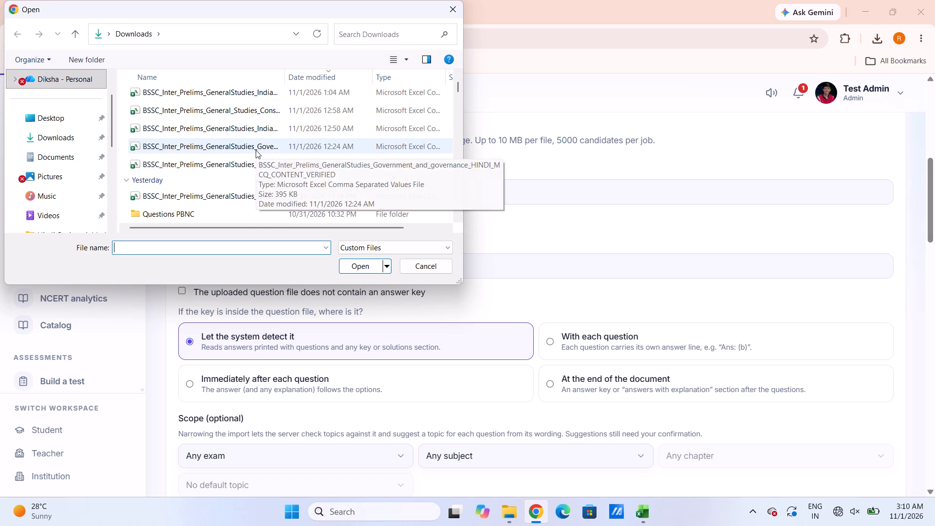
left_click(256, 150)
left_click(345, 266)
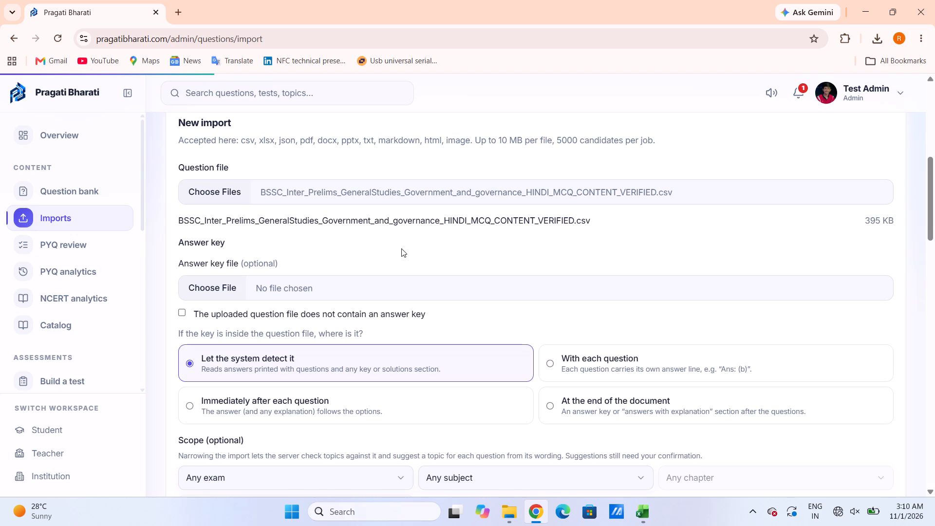
scroll(400, 243, "down", 5)
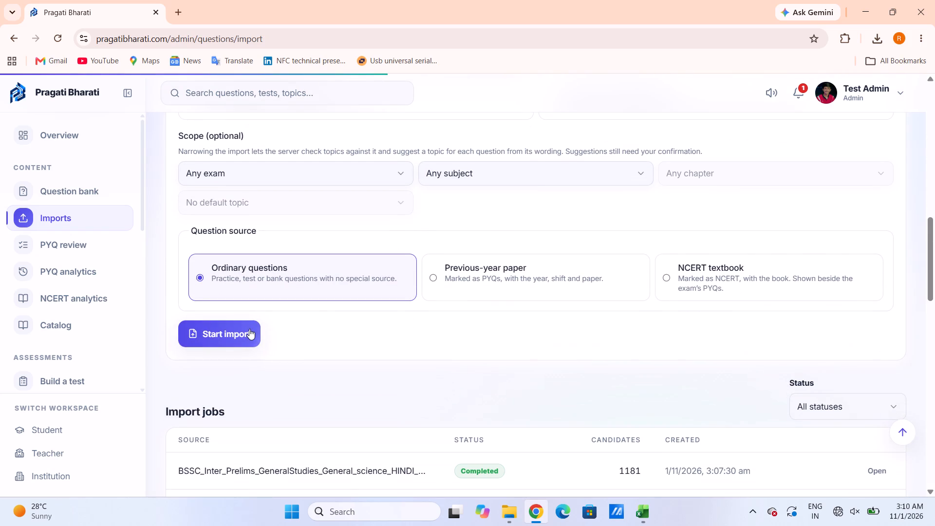
left_click(250, 328)
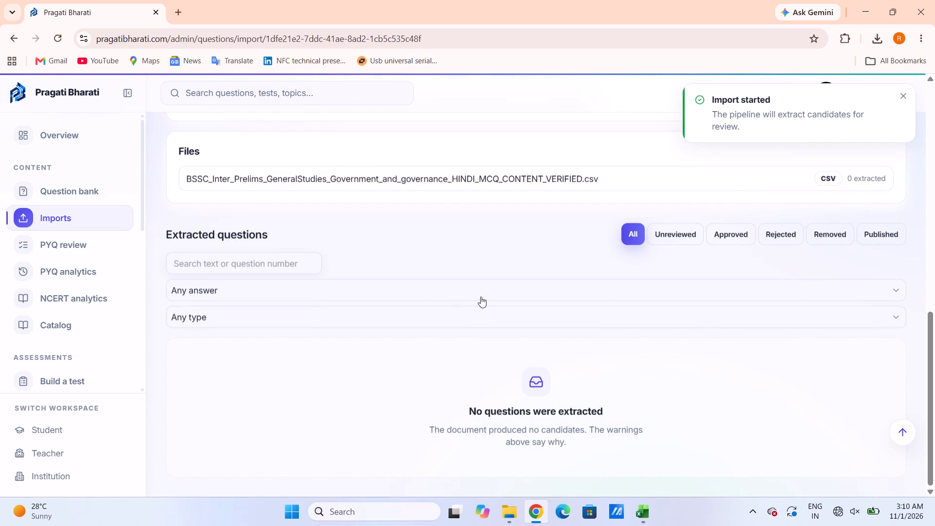
Examine the Government and governance import's progress, extracted counts, missing answers and matched topics before approval.
scroll(484, 293, "up", 5)
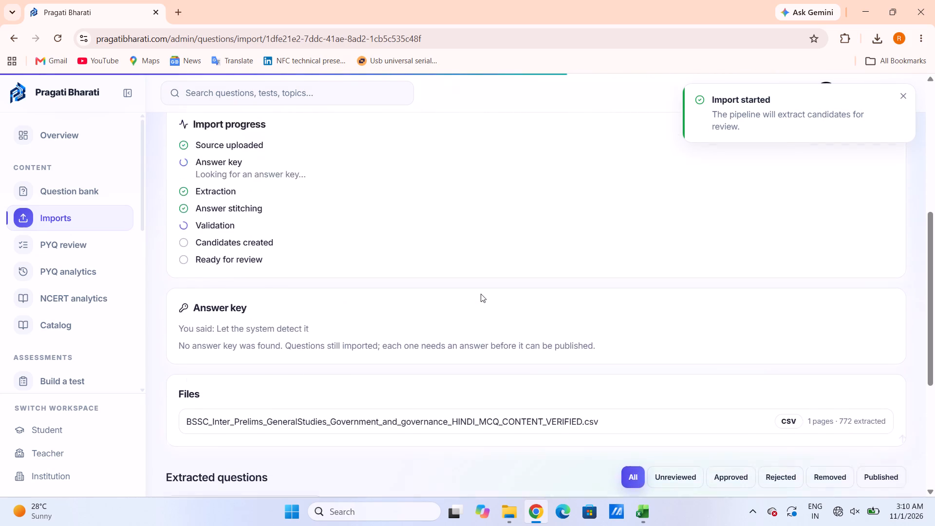
scroll(481, 294, "up", 3)
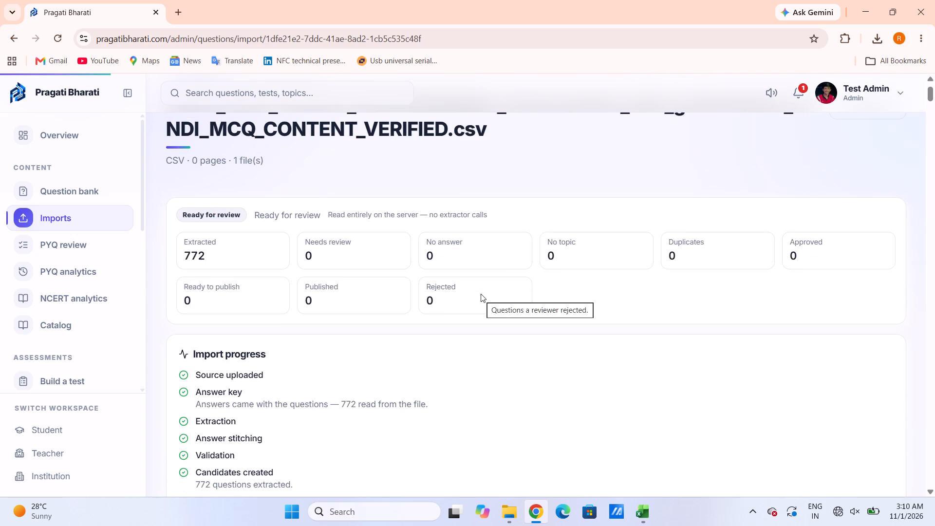
scroll(481, 294, "down", 2)
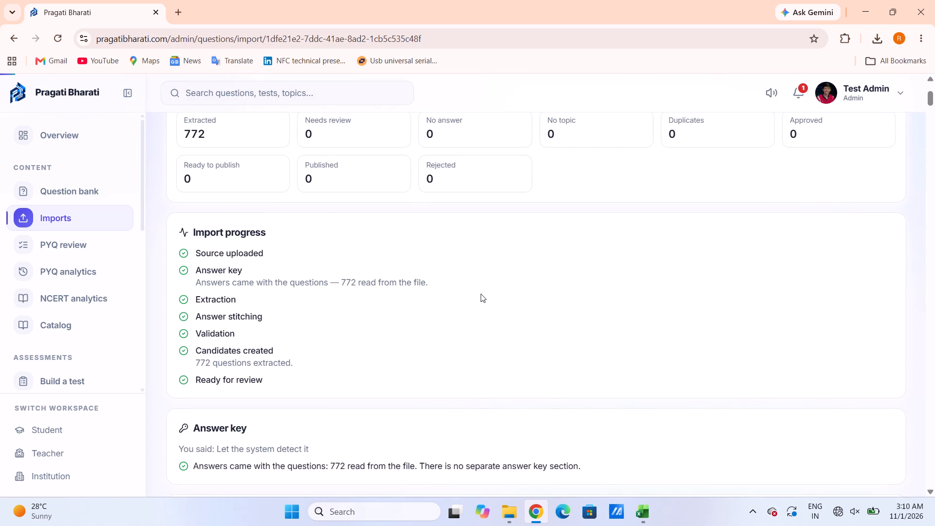
scroll(481, 294, "down", 3)
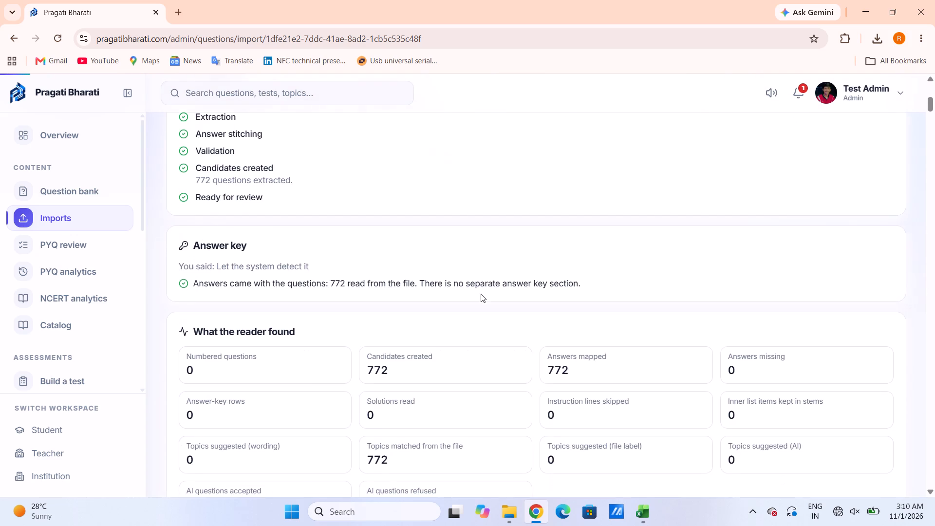
scroll(481, 294, "down", 8)
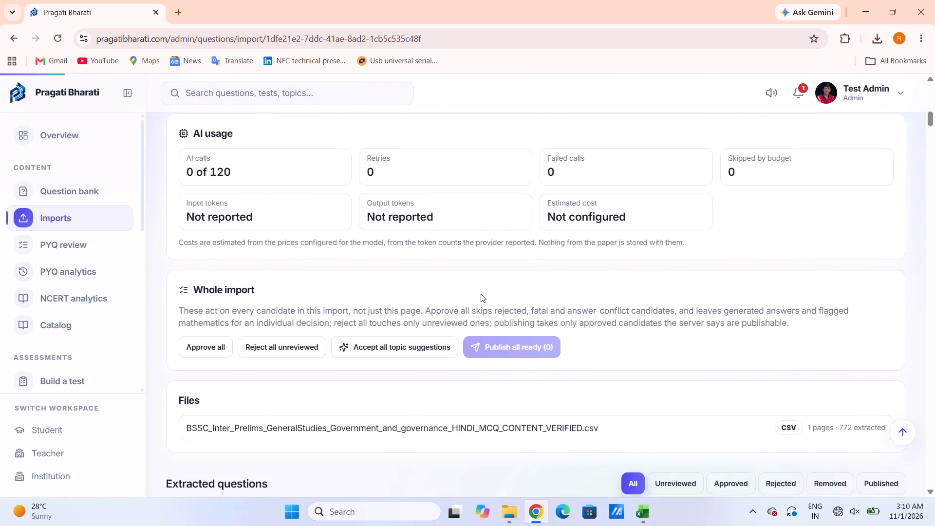
scroll(481, 294, "down", 4)
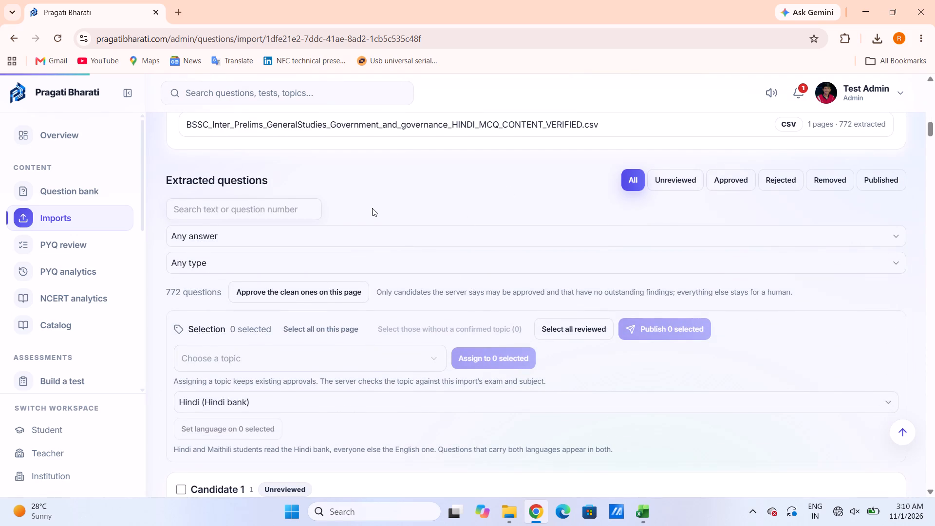
Approve all candidates across the whole Government and governance import.
scroll(372, 208, "up", 1)
scroll(373, 208, "down", 2)
scroll(373, 207, "up", 4)
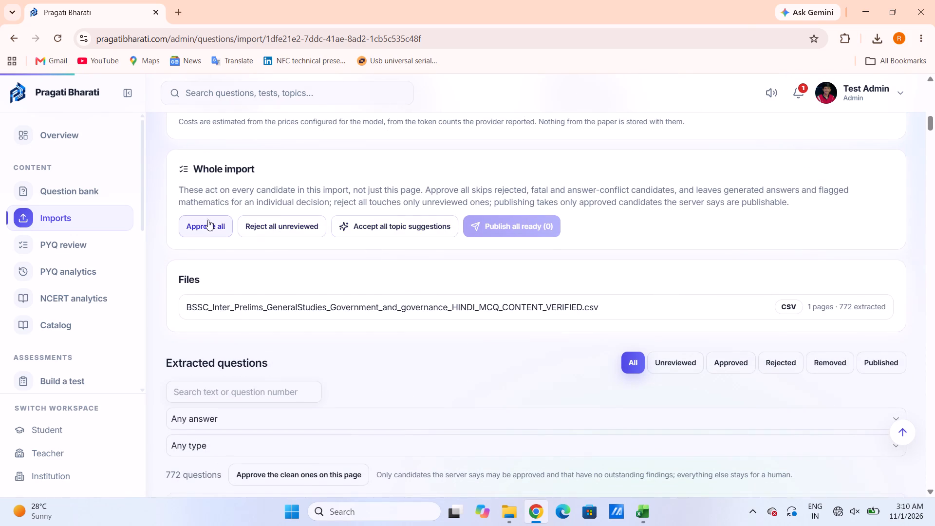
left_click(215, 224)
scroll(216, 223, "down", 10)
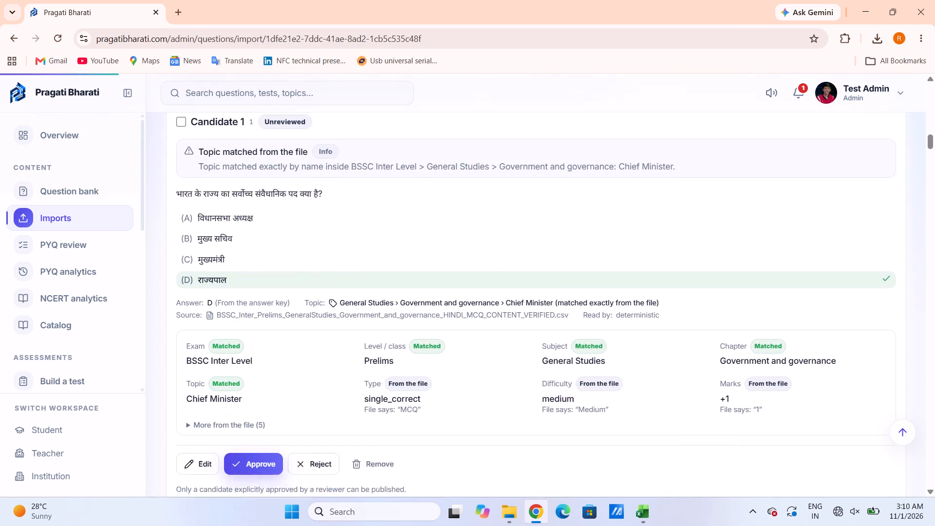
scroll(216, 226, "up", 2)
scroll(216, 229, "down", 5)
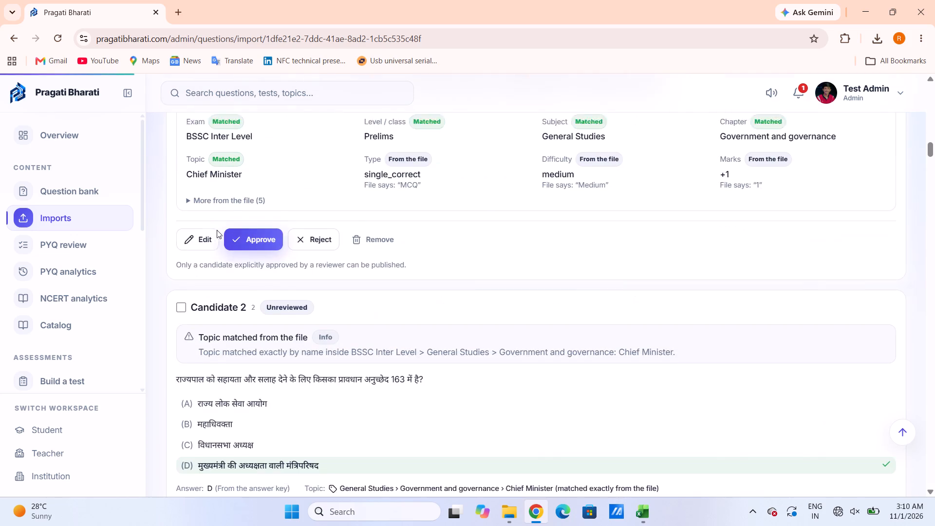
scroll(217, 232, "down", 4)
scroll(217, 232, "up", 5)
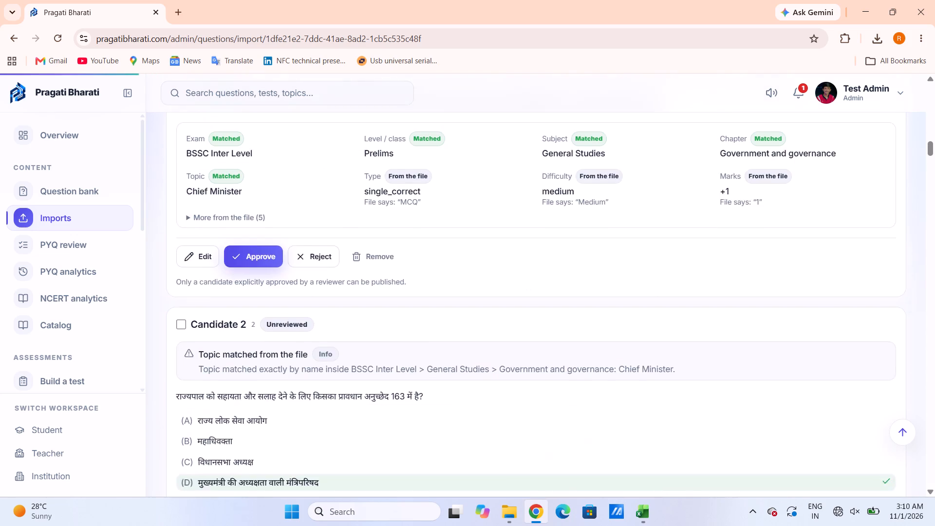
scroll(217, 232, "up", 12)
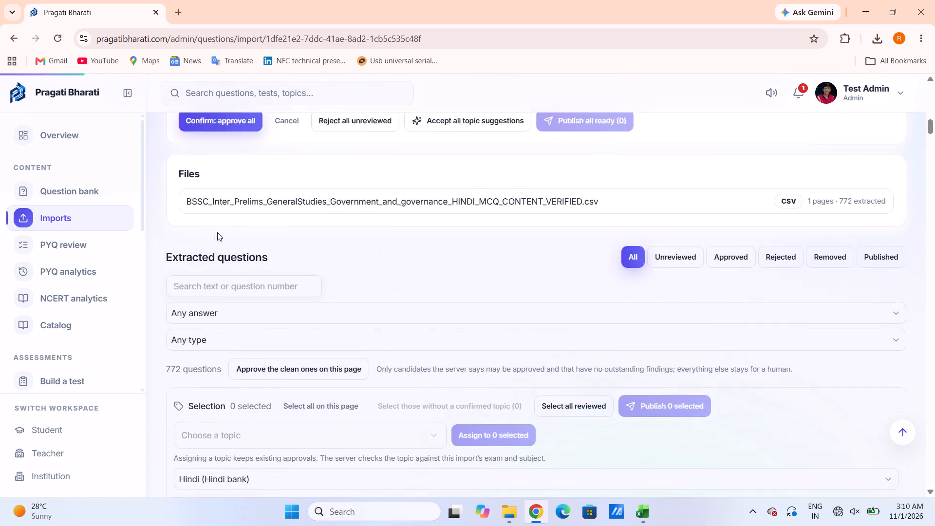
scroll(217, 232, "up", 1)
left_click(234, 282)
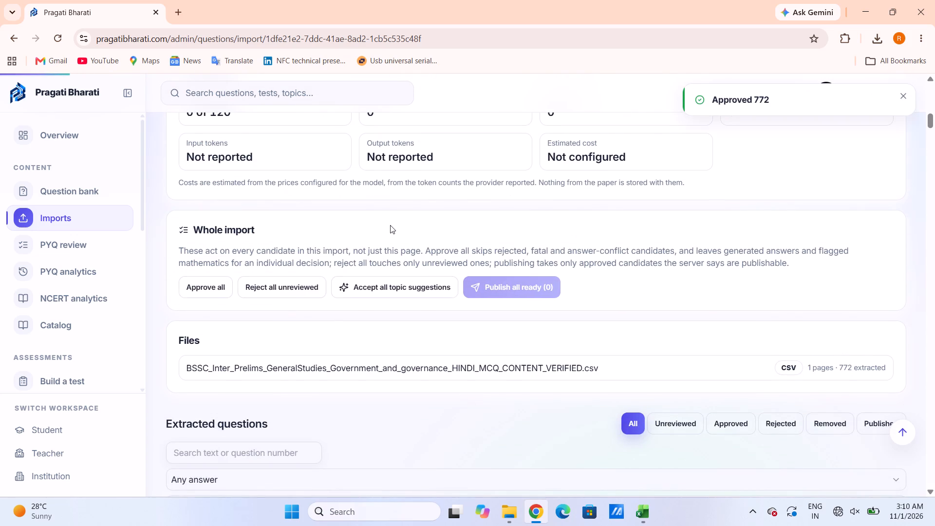
Publish all ready candidates of the Government and governance import and check its published count in the summary.
left_click(497, 282)
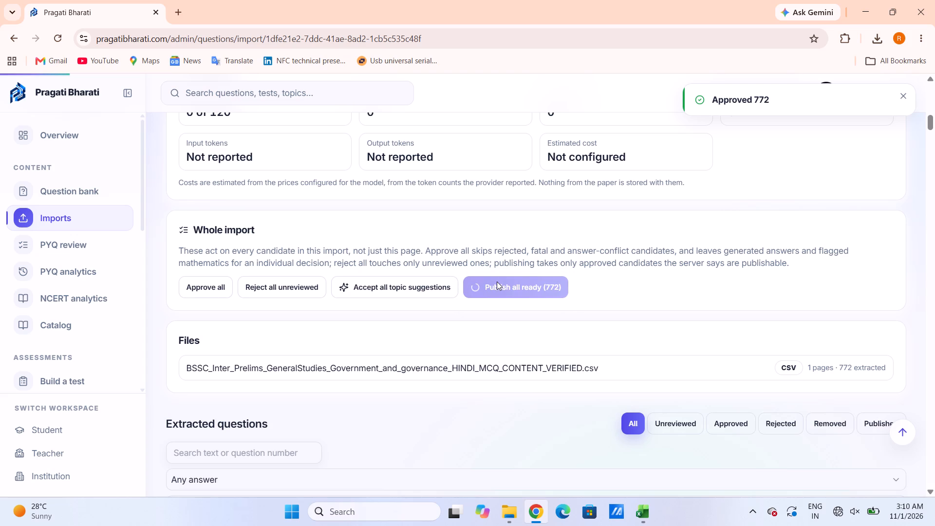
scroll(497, 282, "up", 7)
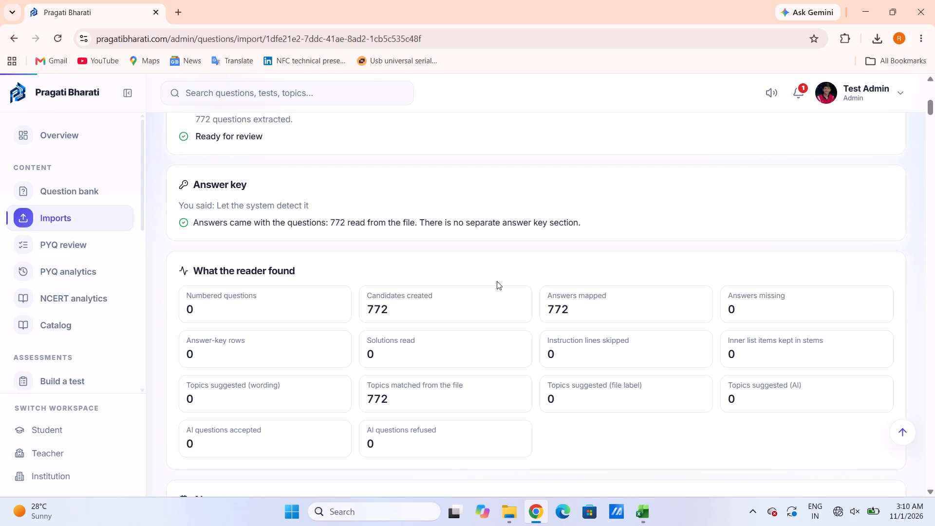
scroll(497, 282, "up", 3)
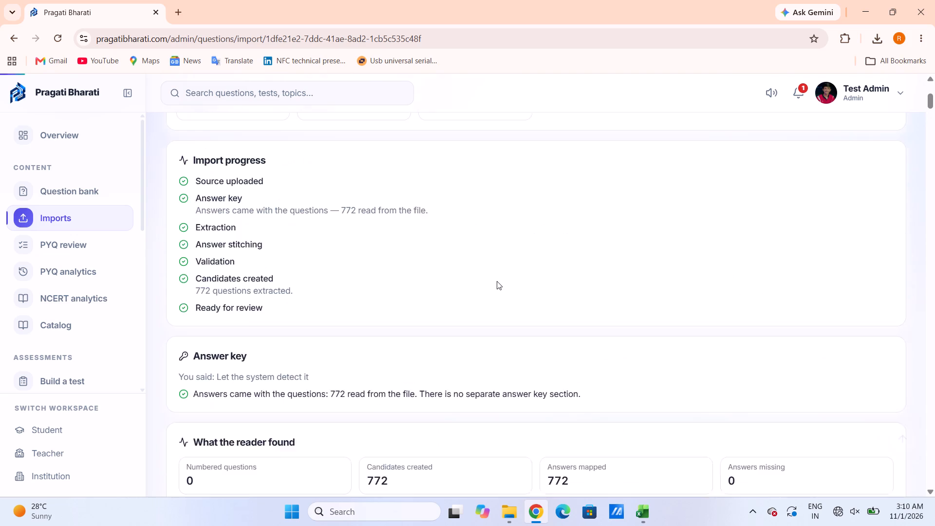
scroll(497, 281, "up", 4)
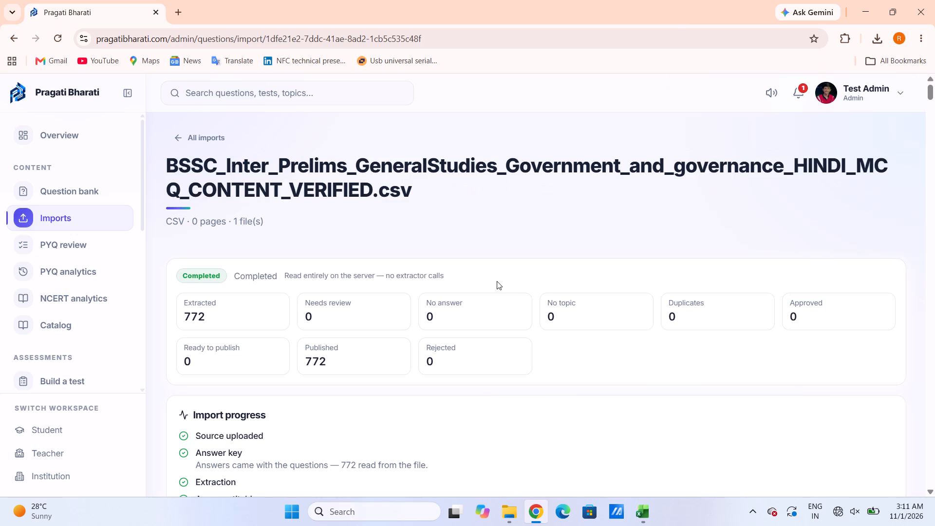
Return to the imports overview and check the Government and governance job's status and candidate count among the import jobs.
left_click(79, 214)
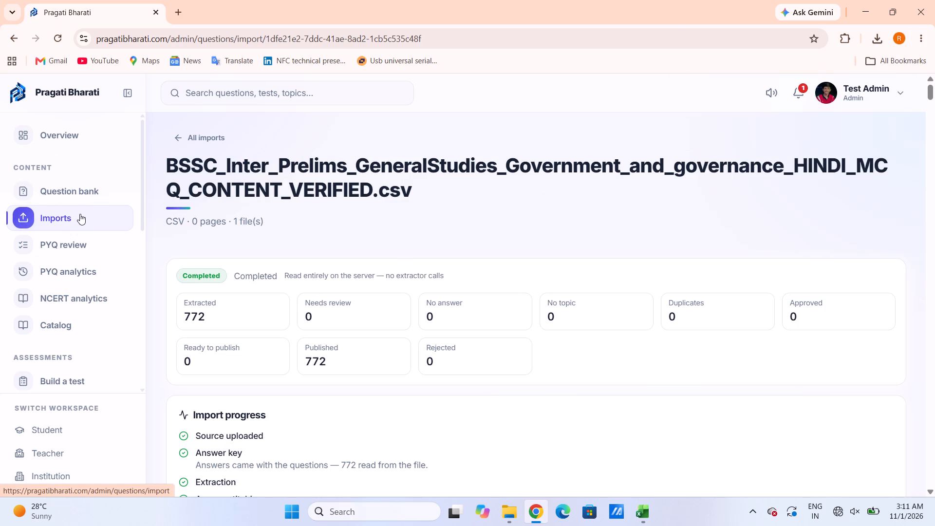
scroll(287, 235, "down", 9)
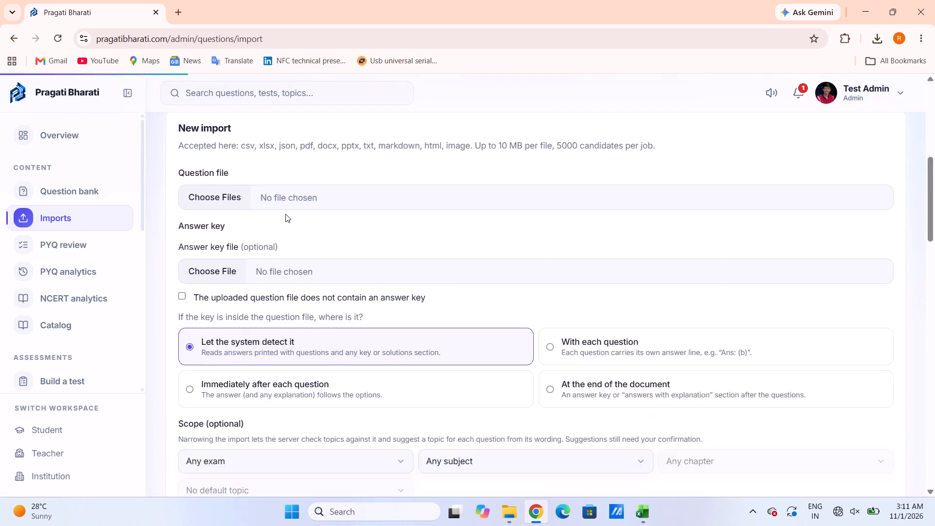
scroll(285, 214, "down", 6)
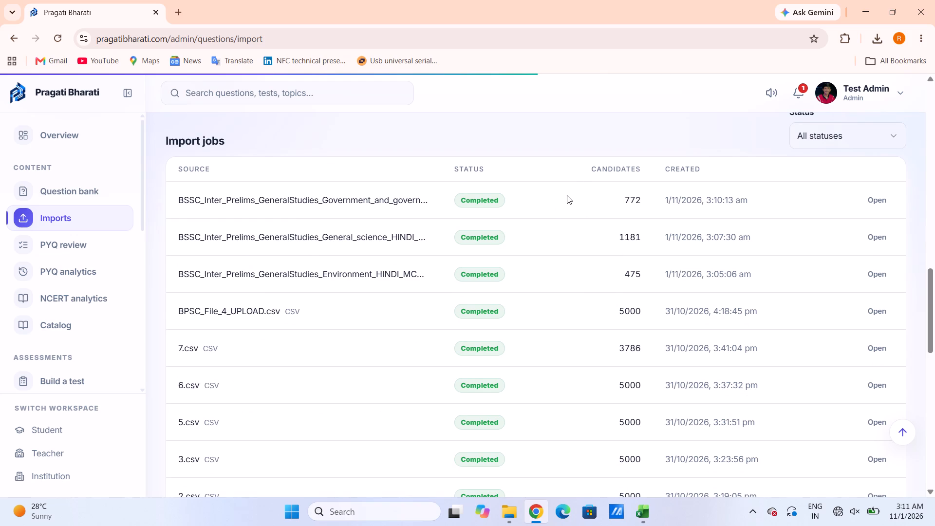
scroll(567, 195, "up", 1)
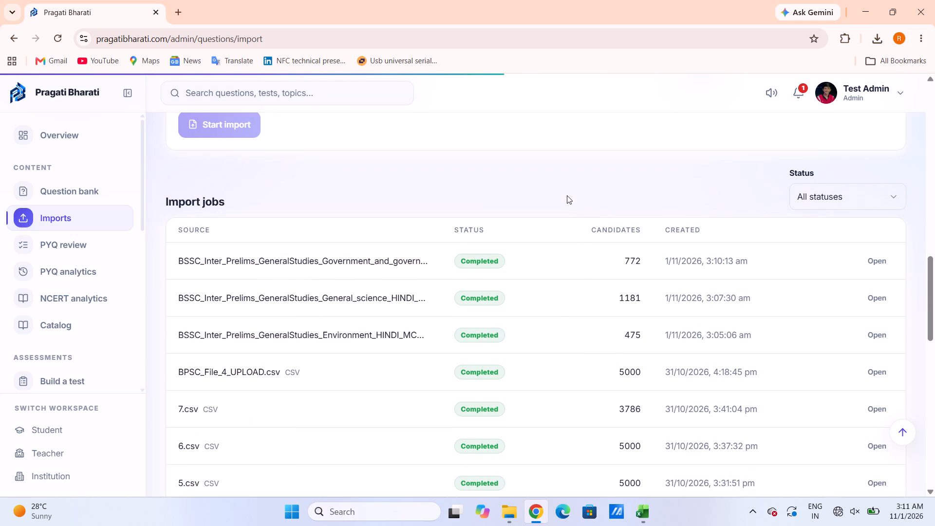
scroll(567, 195, "down", 2)
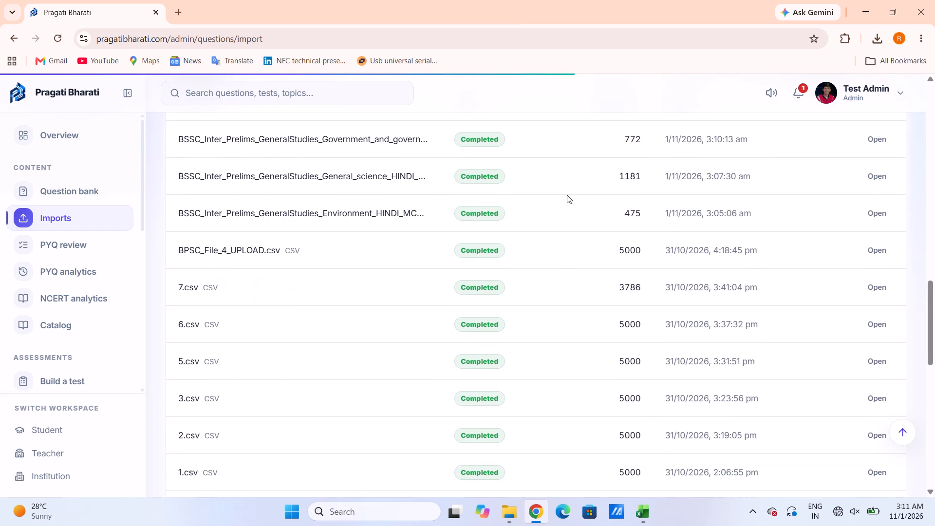
scroll(567, 195, "up", 2)
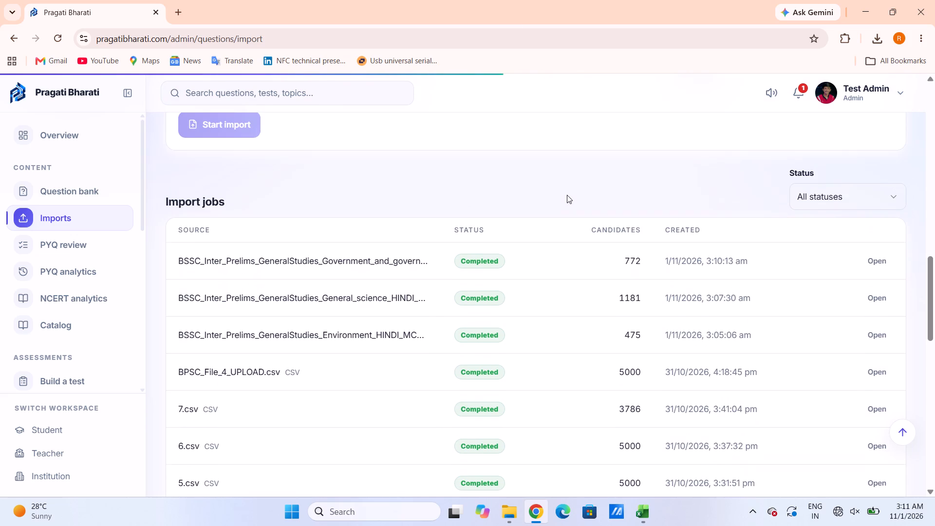
Import the question file BSSC_Inter_Prelims_GeneralStudies_Indian_economy_HINDI_MCQ_CONTENT_VERIFIED.csv with automatic answer-key detection as ordinary questions.
scroll(567, 195, "up", 8)
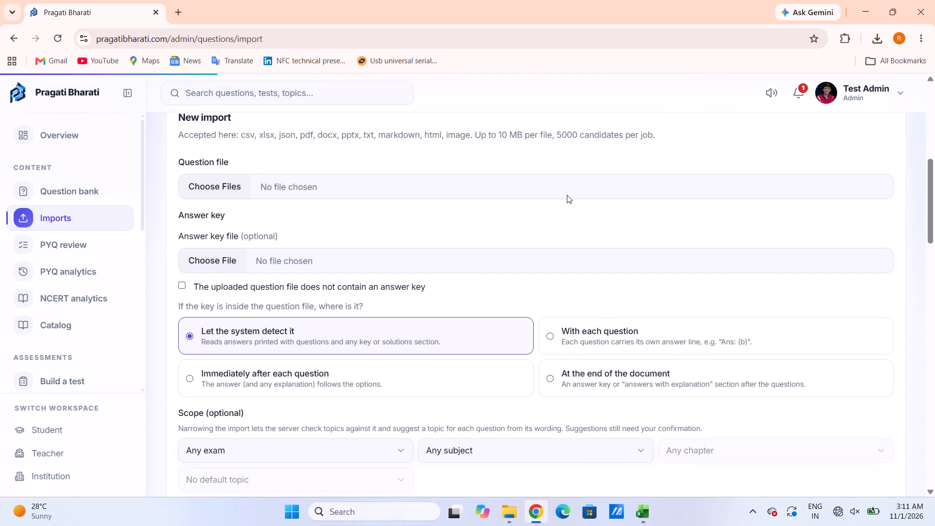
left_click(214, 180)
scroll(228, 191, "down", 5)
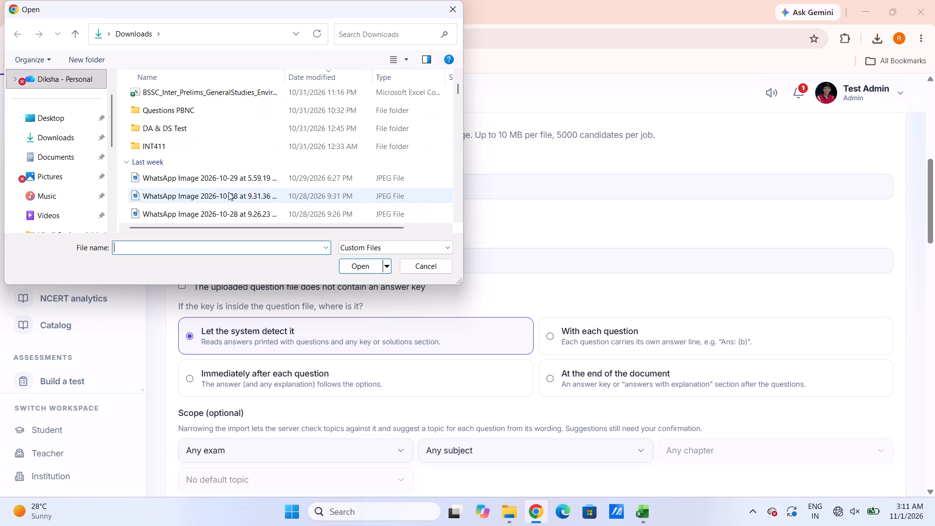
scroll(228, 192, "up", 2)
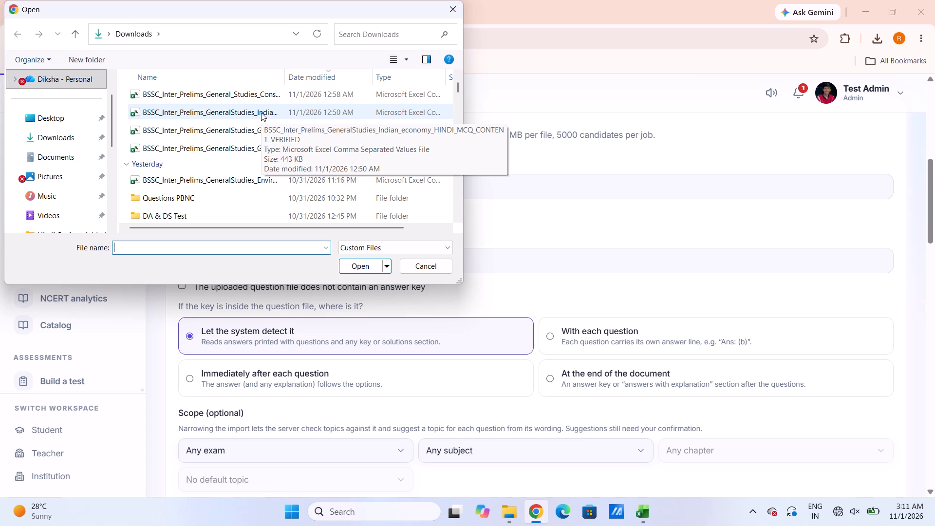
left_click(261, 113)
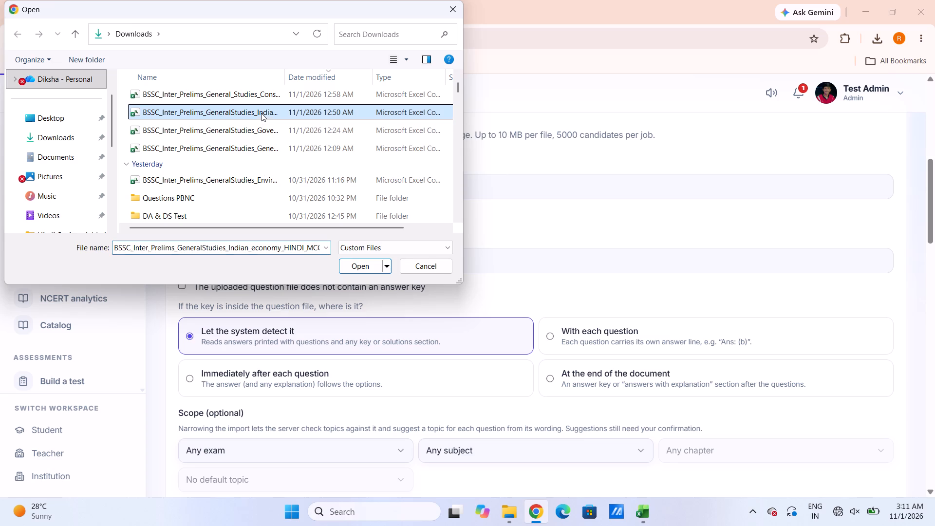
left_click(345, 266)
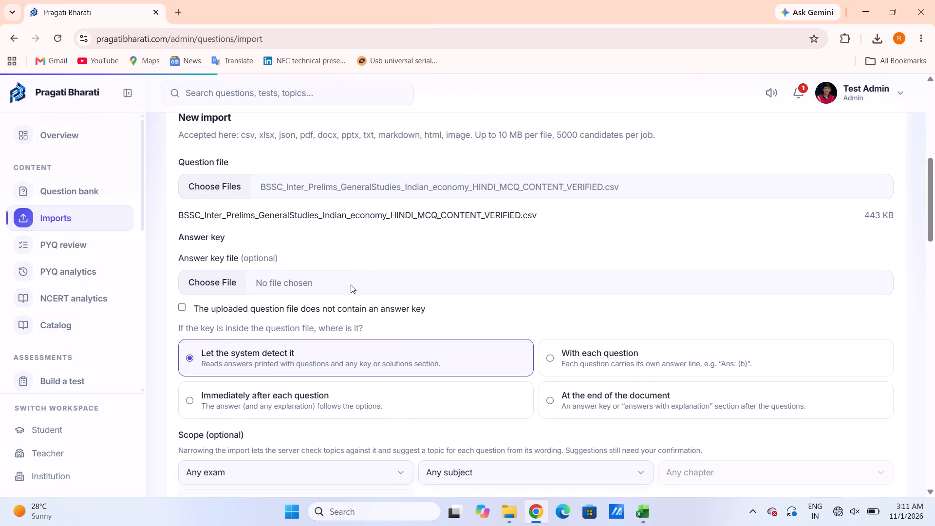
scroll(245, 369, "down", 3)
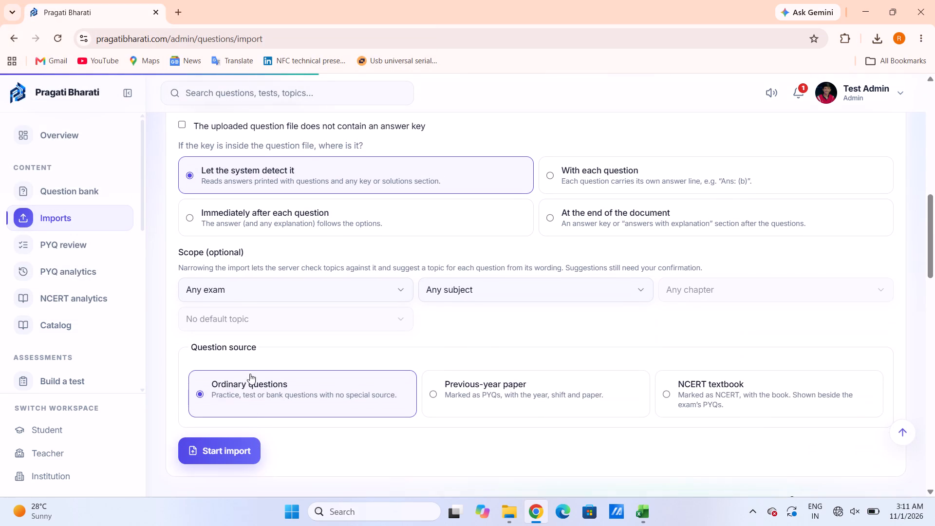
left_click(236, 458)
Examine the Indian economy import's progress, extracted count, missing answers and matched topics before approval.
scroll(402, 364, "up", 2)
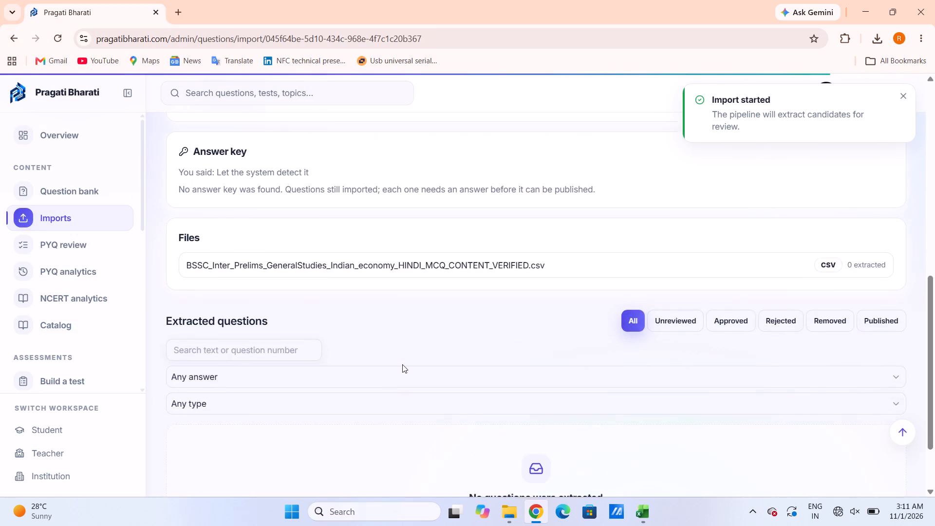
scroll(402, 364, "up", 6)
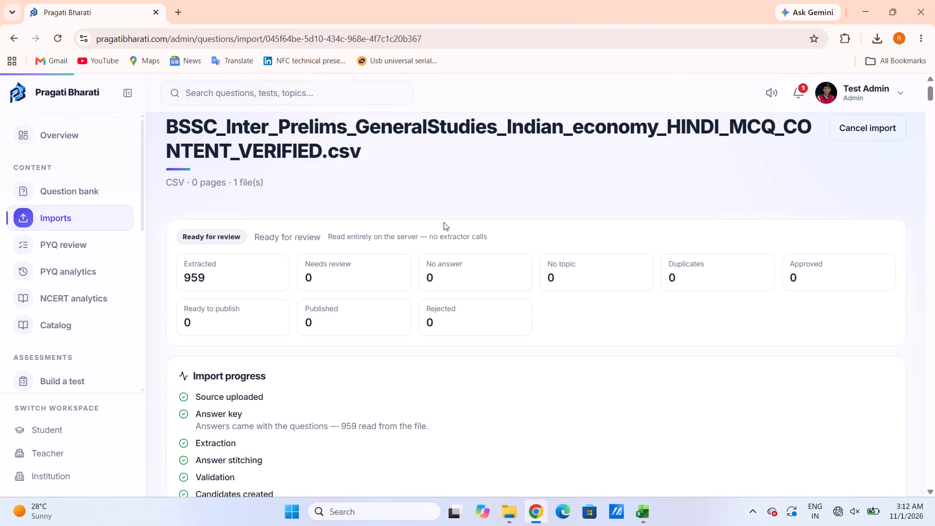
scroll(444, 222, "down", 8)
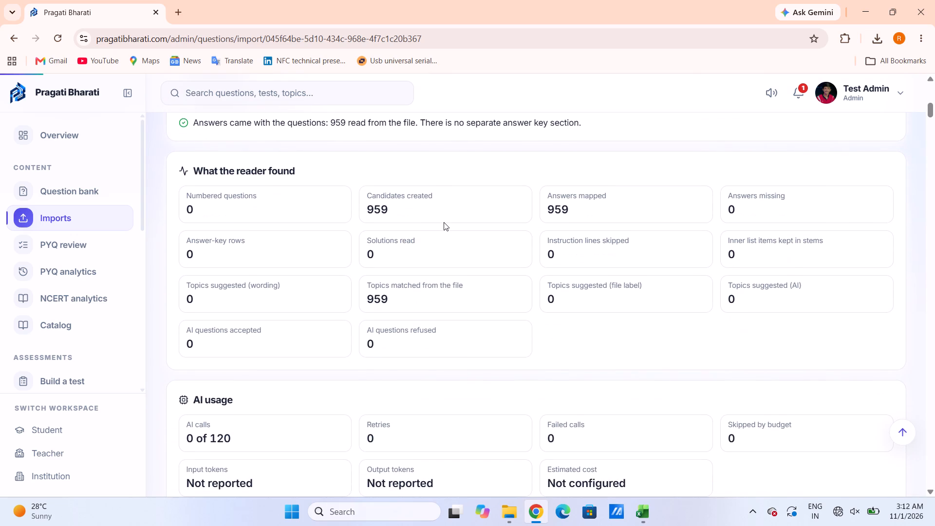
Approve all candidates across the whole Indian economy import and look over the first candidates' review states.
scroll(444, 222, "down", 5)
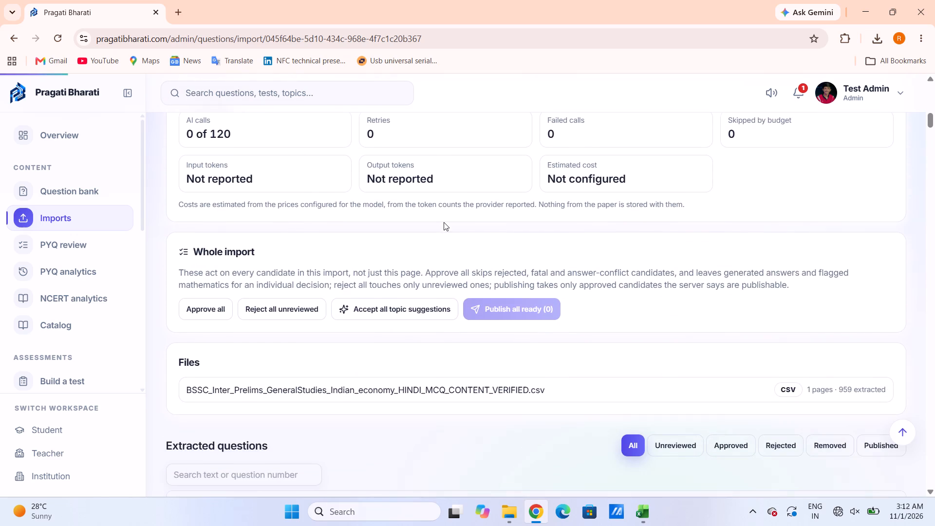
left_click(215, 306)
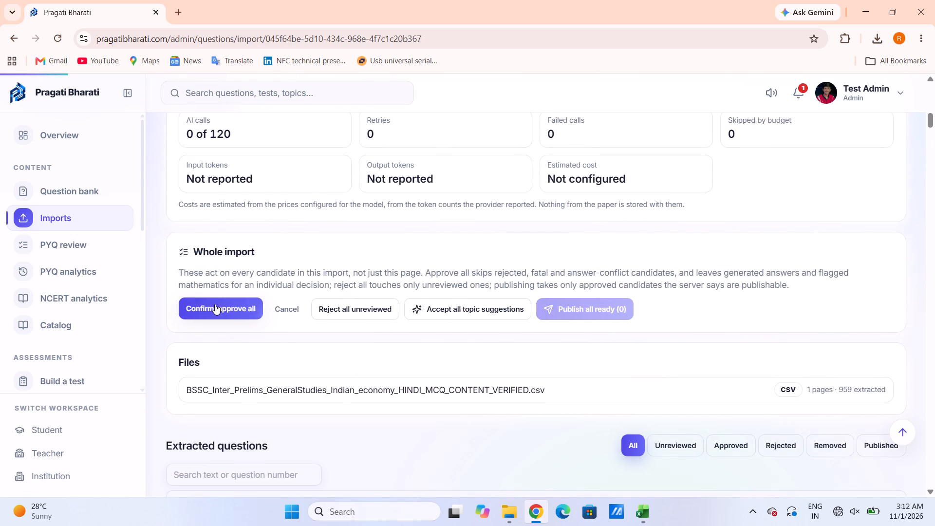
left_click(215, 303)
scroll(215, 303, "down", 13)
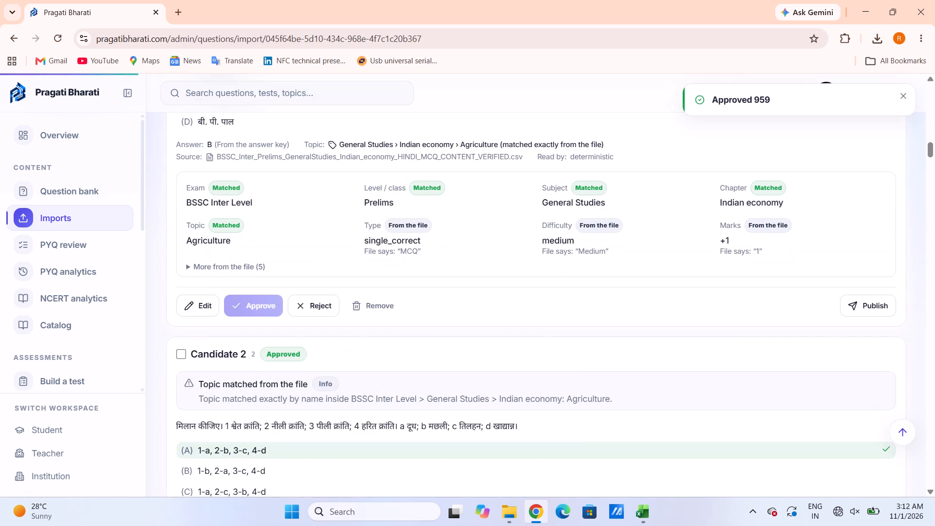
scroll(215, 301, "down", 9)
Publish all ready candidates of the Indian economy import and check its status in the summary.
scroll(215, 301, "up", 4)
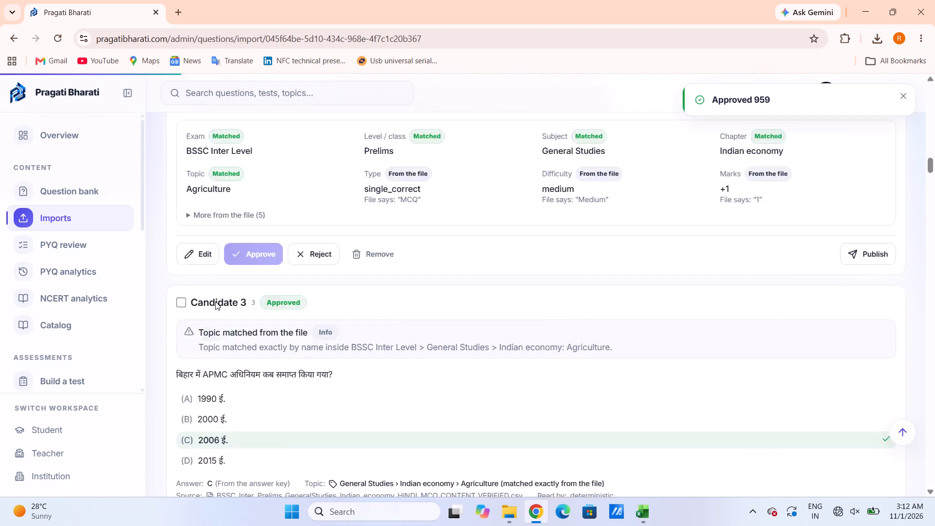
scroll(215, 302, "up", 17)
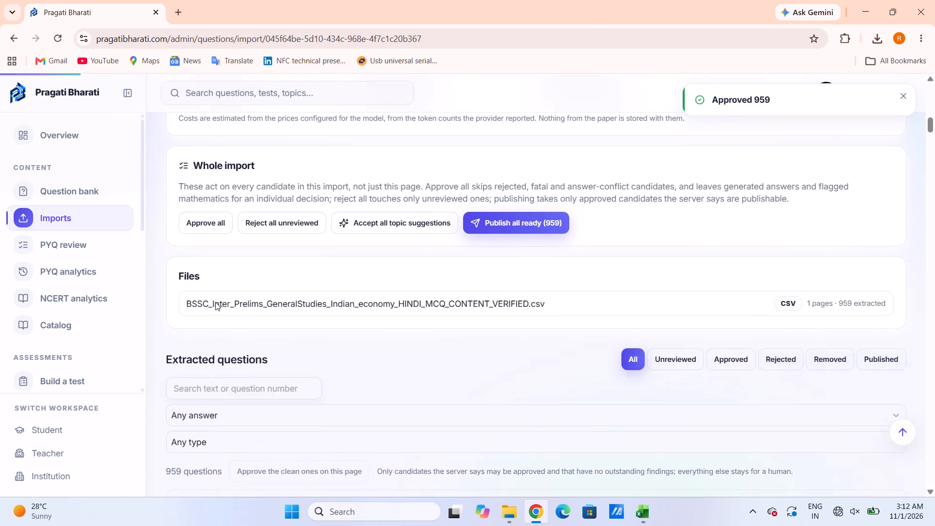
left_click(489, 243)
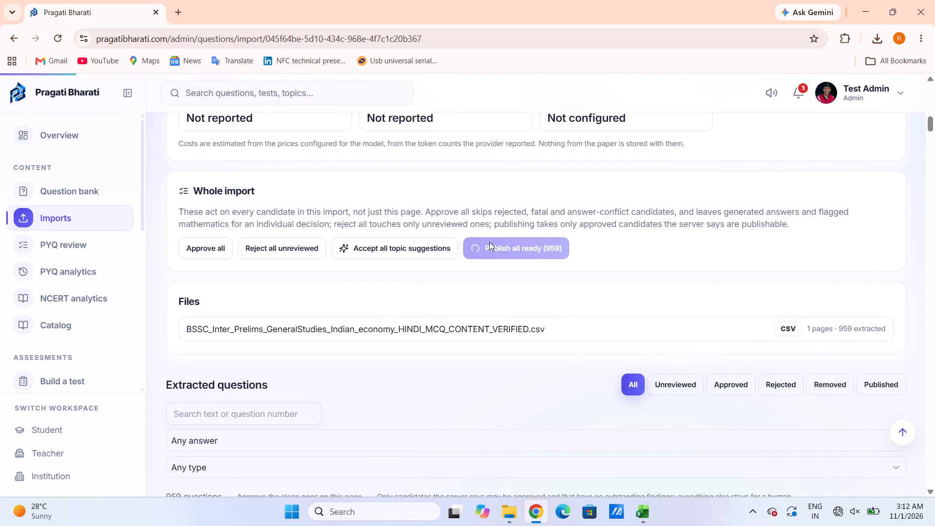
scroll(489, 242, "up", 10)
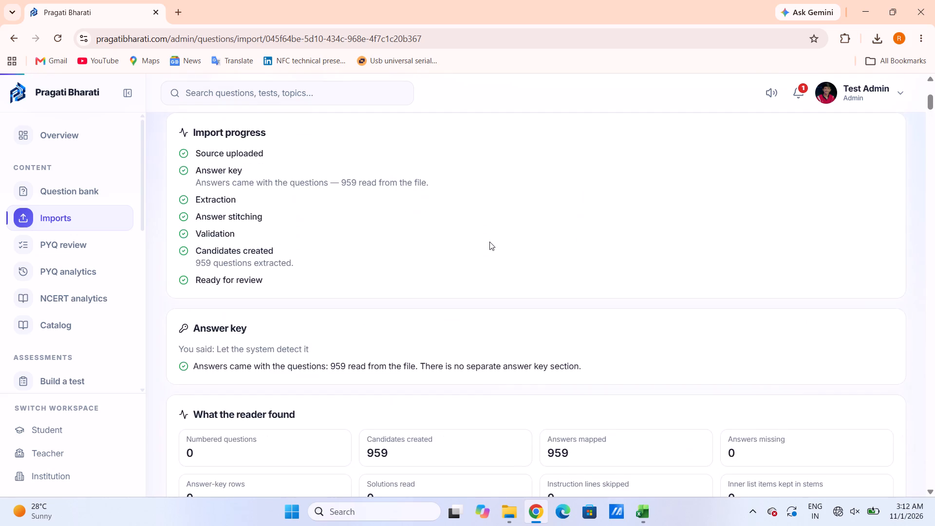
scroll(489, 242, "up", 4)
scroll(489, 242, "down", 1)
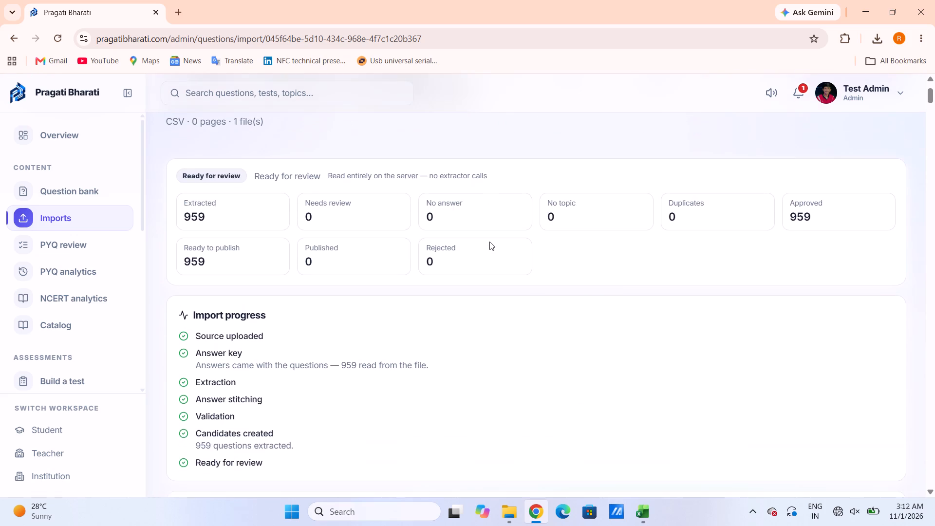
scroll(489, 242, "up", 2)
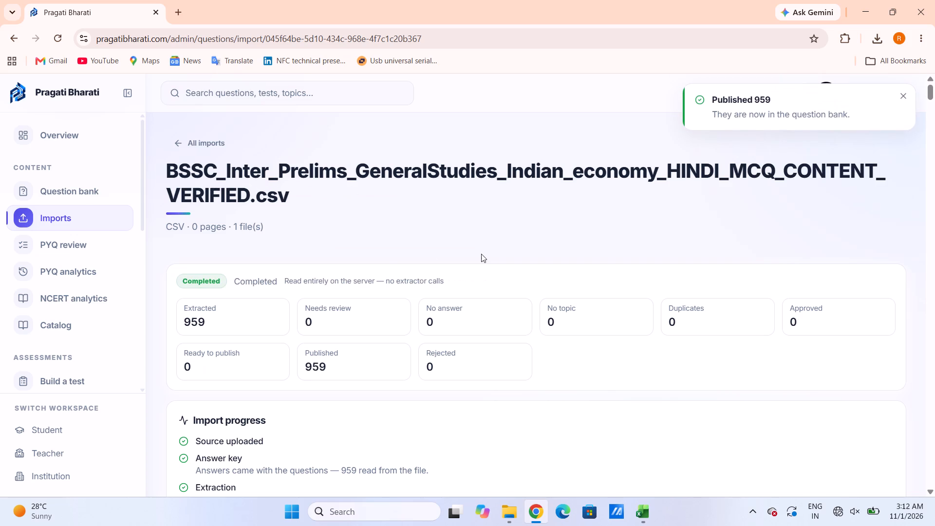
Examine the published Indian economy import's summary counts, progress, answer key and reader findings.
scroll(312, 245, "down", 7)
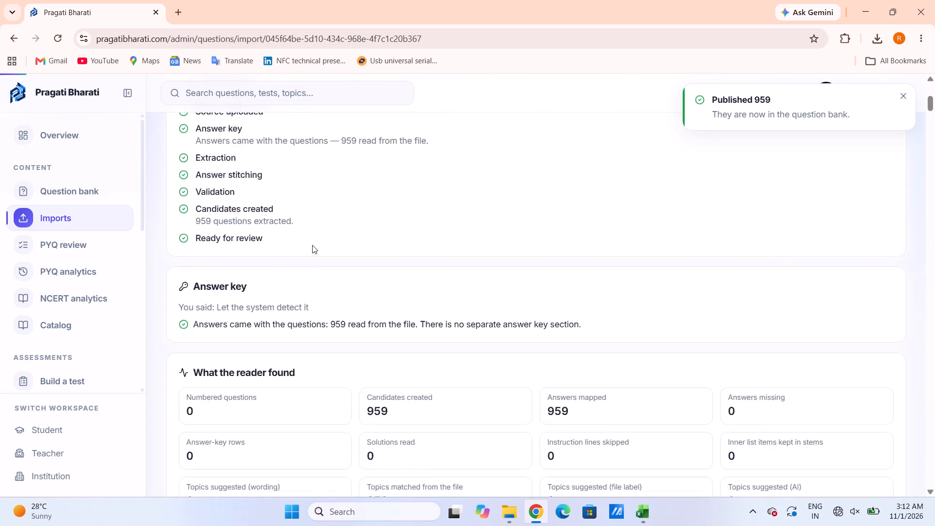
scroll(312, 245, "down", 9)
scroll(312, 245, "up", 13)
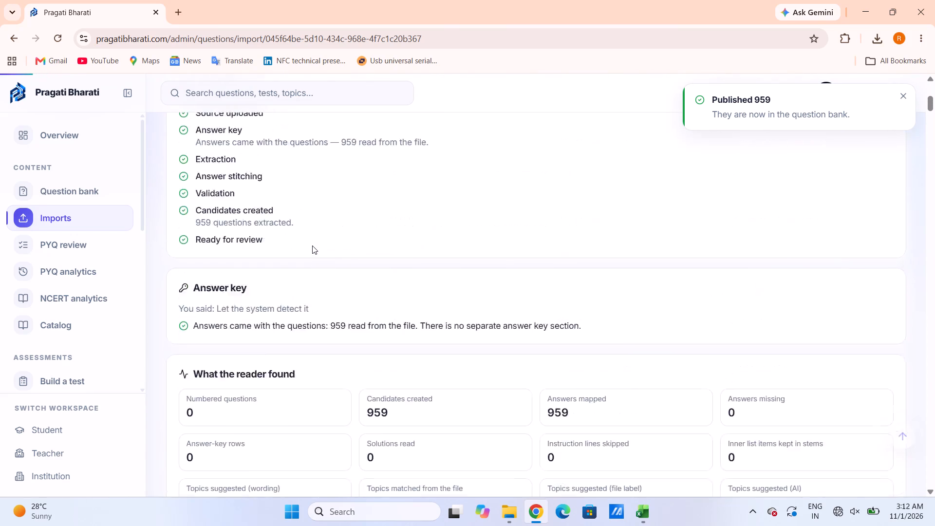
scroll(312, 245, "up", 8)
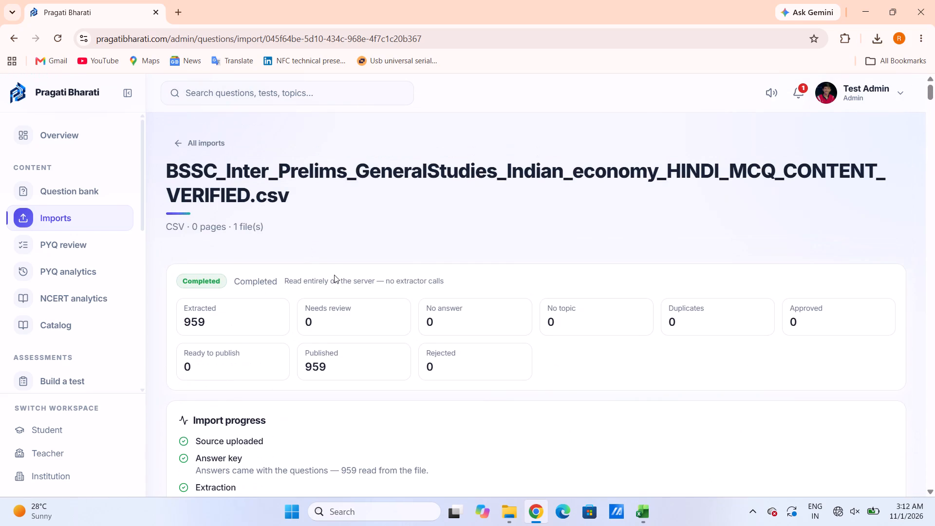
scroll(200, 308, "down", 2)
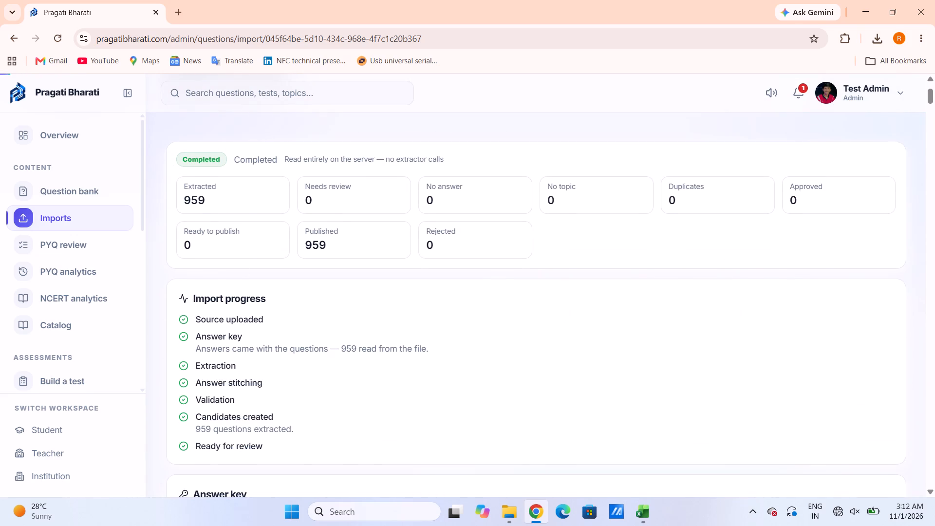
scroll(200, 308, "up", 2)
scroll(200, 308, "down", 8)
scroll(201, 298, "up", 3)
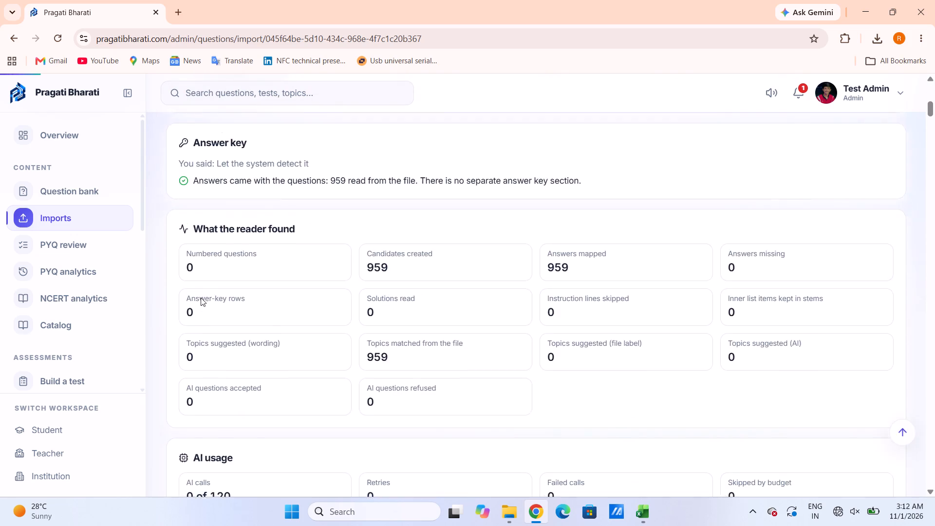
scroll(201, 298, "up", 6)
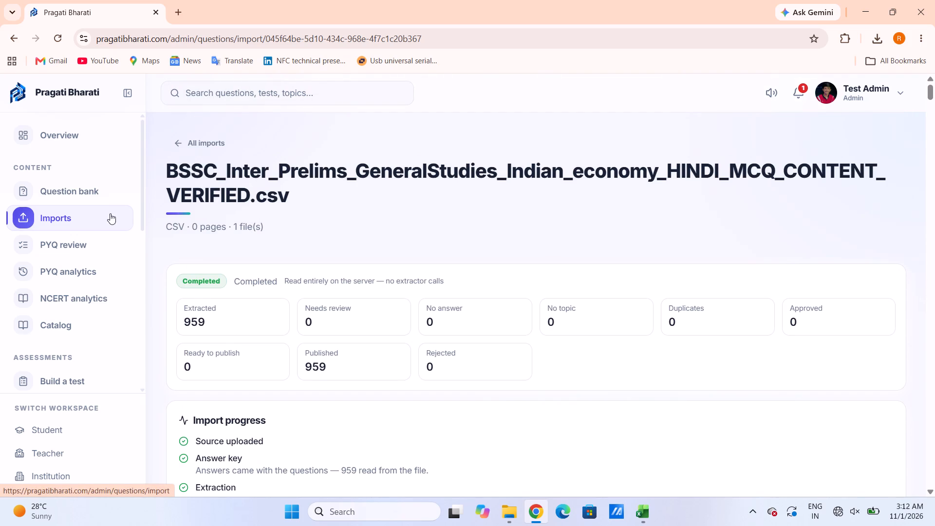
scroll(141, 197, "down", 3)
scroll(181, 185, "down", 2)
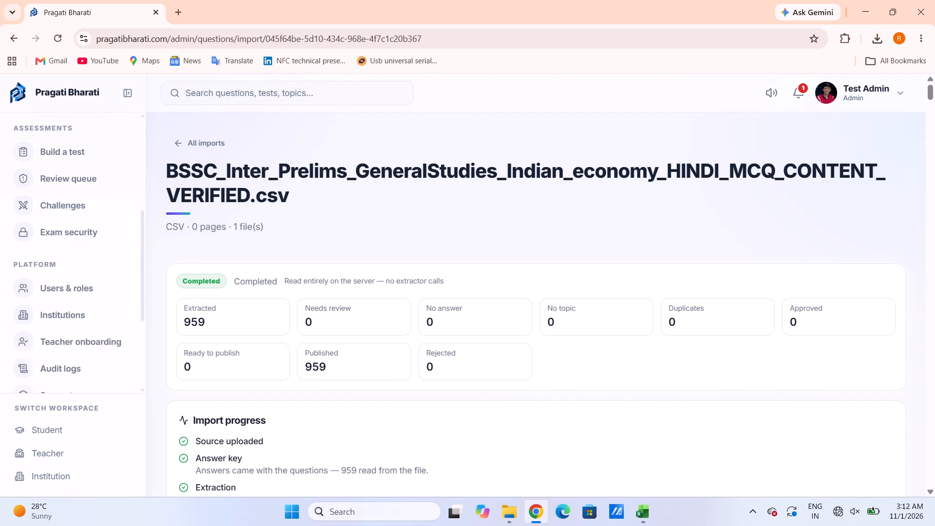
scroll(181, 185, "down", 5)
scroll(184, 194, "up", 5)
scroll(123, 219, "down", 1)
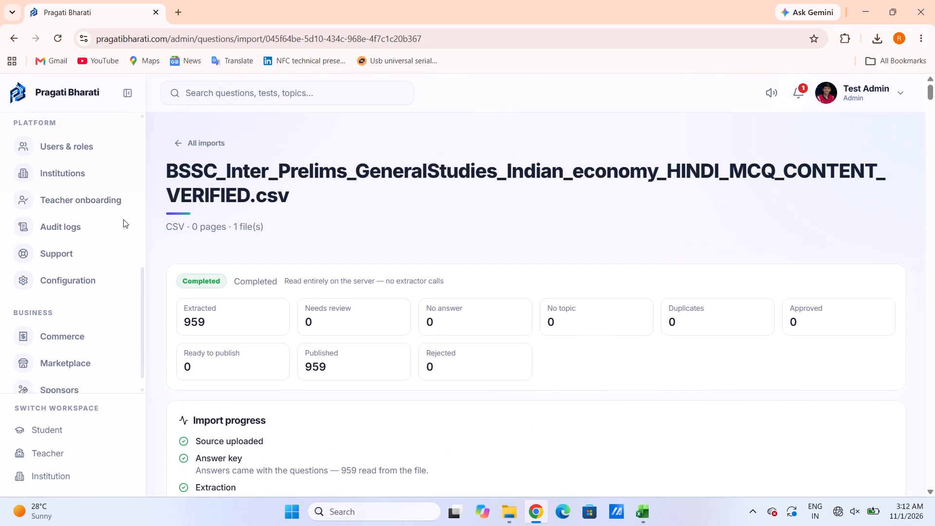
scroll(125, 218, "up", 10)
Recheck the Indian economy import's counts and filter its extracted questions to Unreviewed to look for leftovers.
scroll(259, 200, "down", 6)
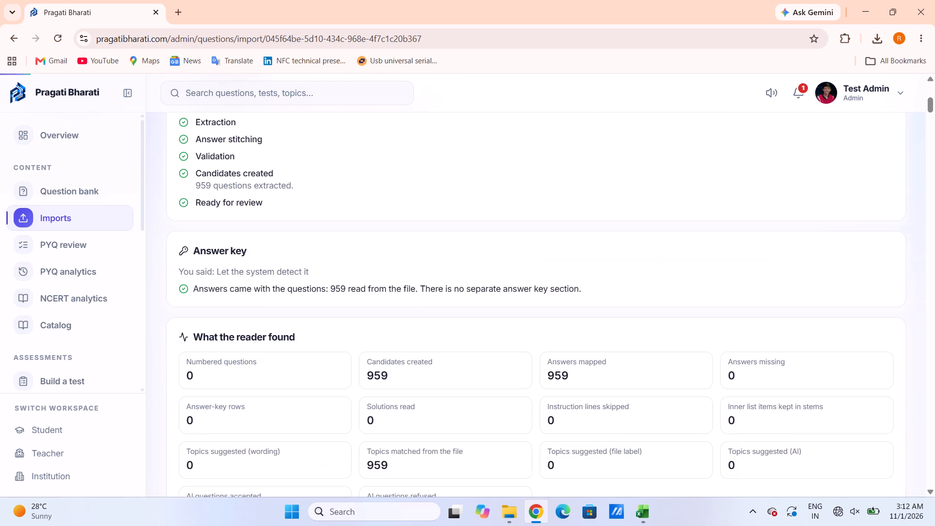
scroll(259, 199, "up", 4)
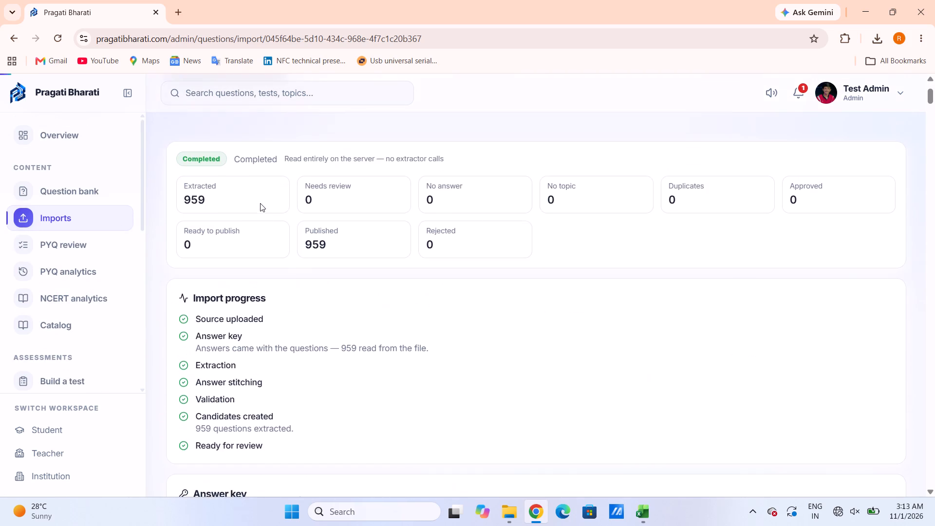
scroll(260, 203, "down", 12)
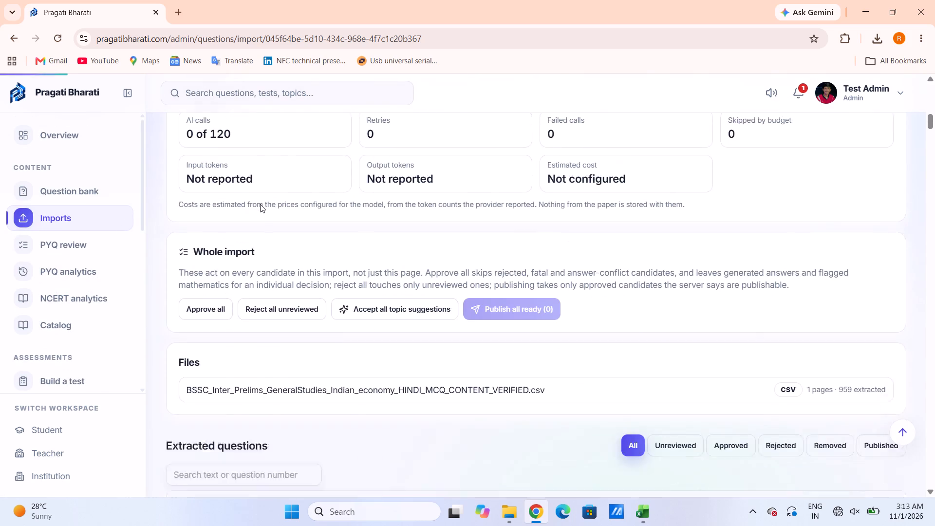
scroll(260, 206, "down", 2)
left_click(668, 312)
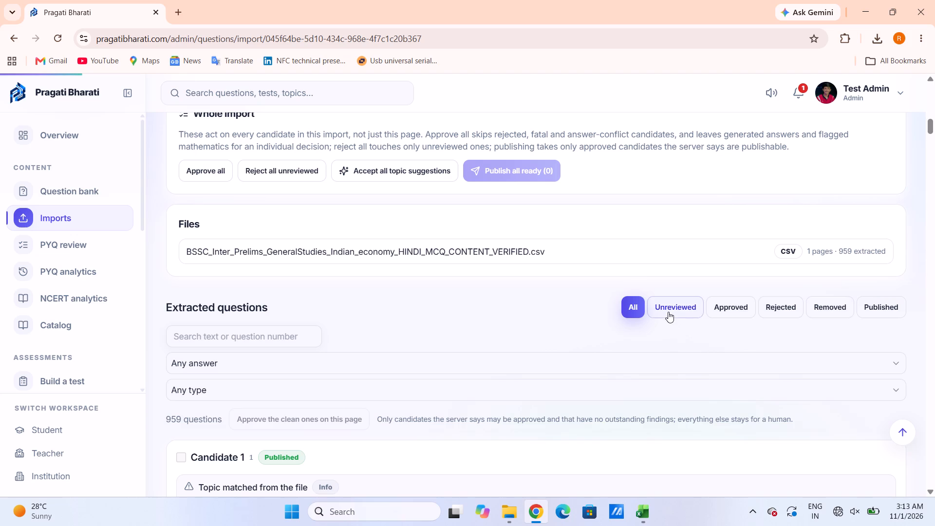
scroll(668, 312, "down", 3)
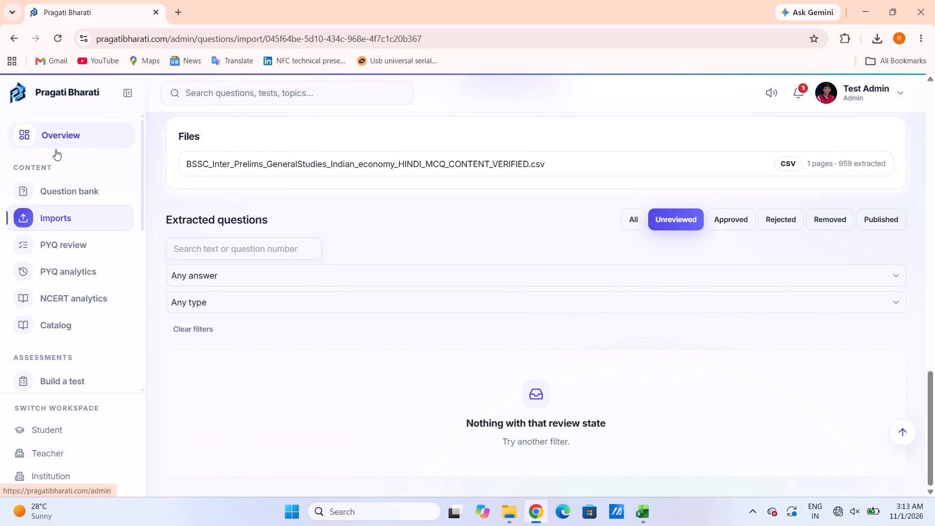
Return to the imports overview and check the Indian economy job's status and candidate count among the import jobs.
left_click(68, 177)
left_click(69, 218)
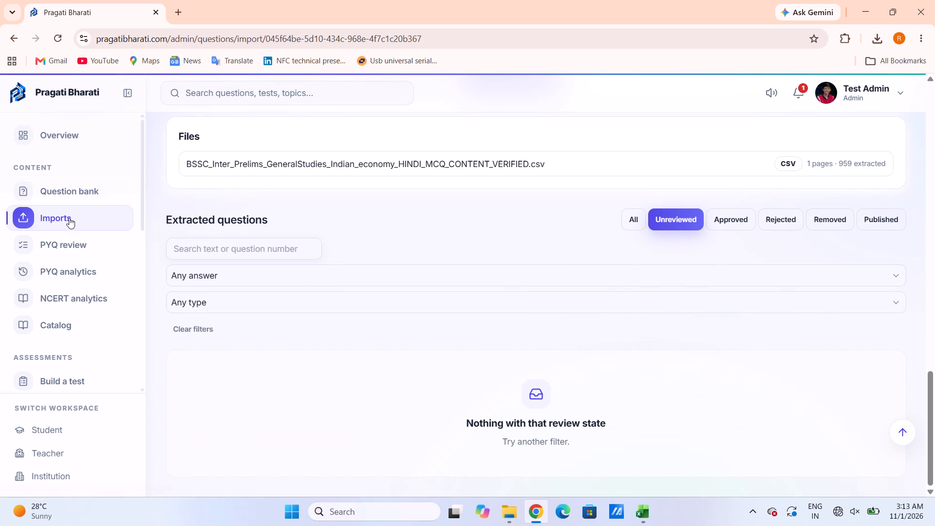
scroll(303, 213, "up", 2)
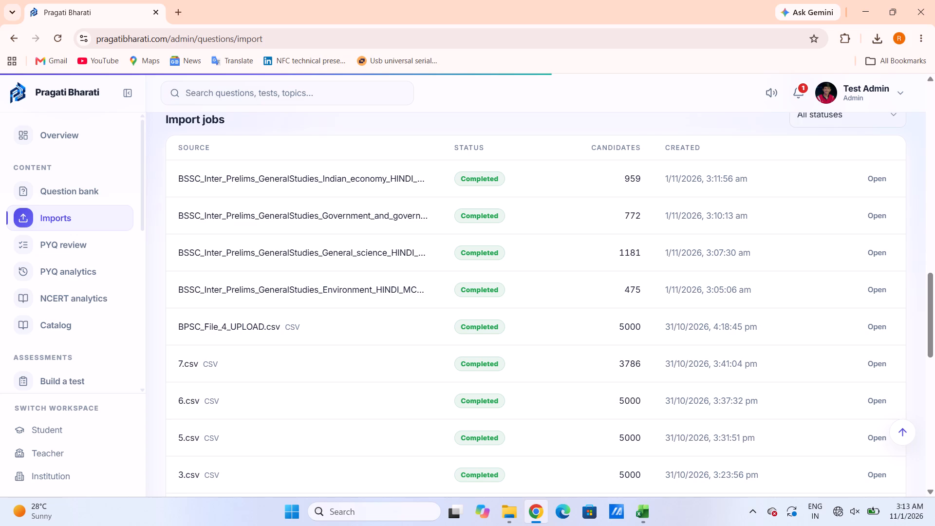
Start a new import of BSSC_Inter_Prelims_General_Studies_Constitution_HINDI_MCQ_350_FACT_CHECKED_FINAL_OPTION_FORMAT_FIXED.csv from Downloads, keeping the default answer key, scope and source options.
scroll(314, 216, "up", 10)
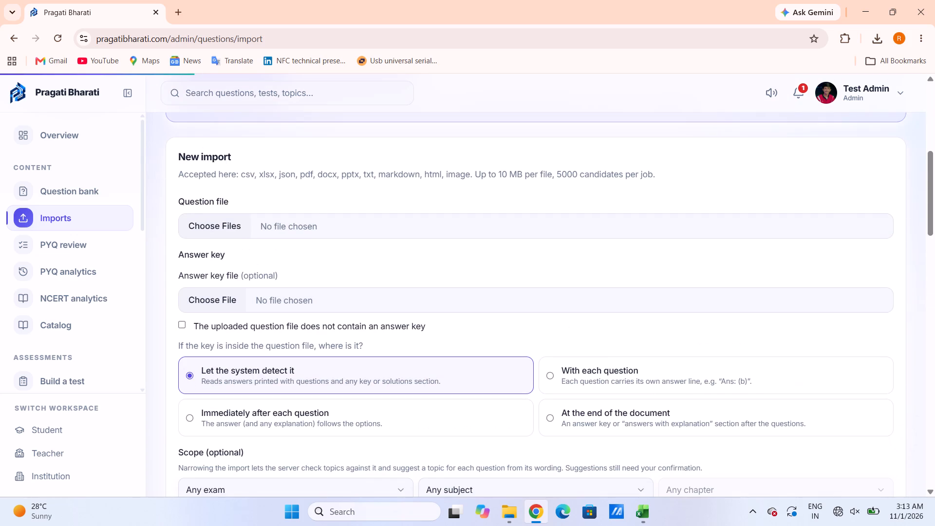
left_click(227, 230)
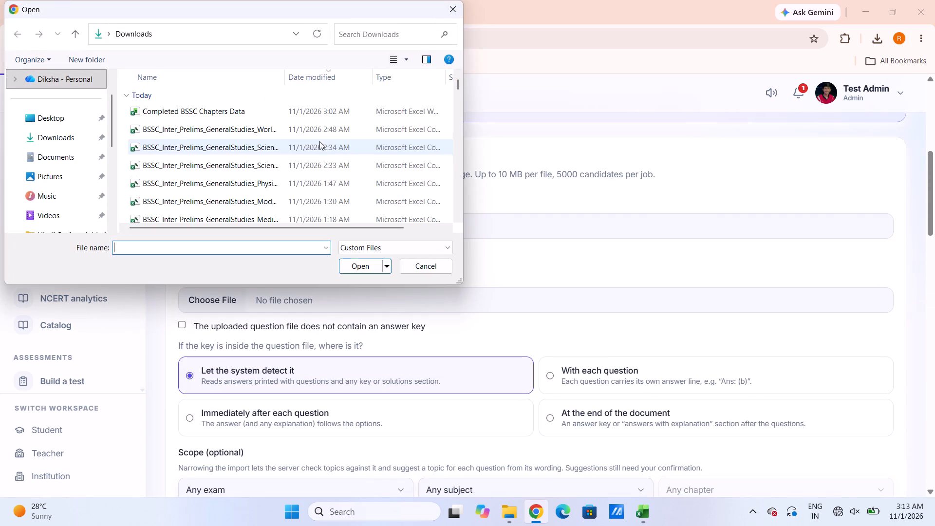
scroll(281, 174, "down", 2)
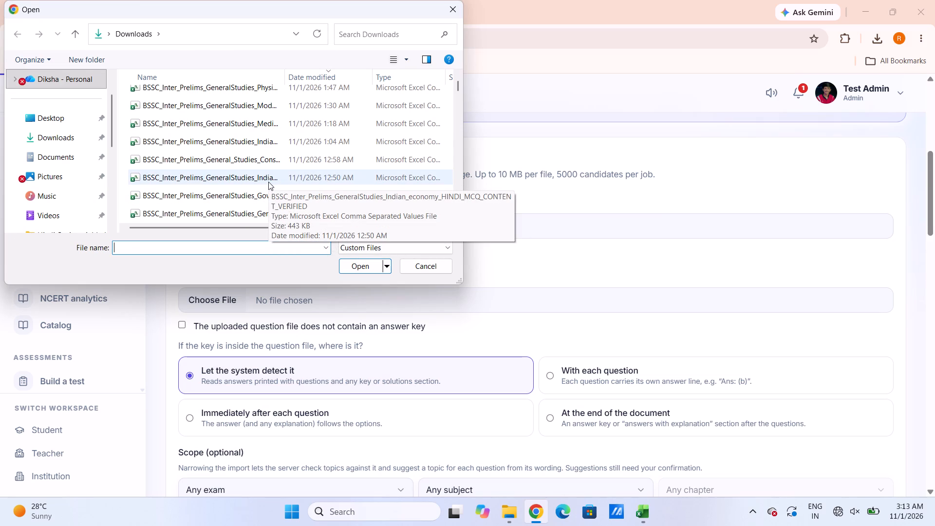
left_click(264, 159)
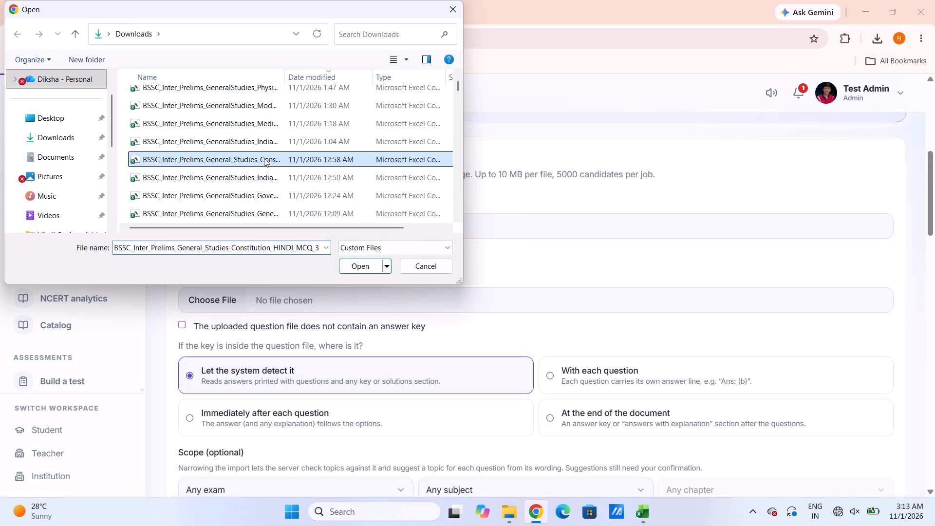
left_click(361, 264)
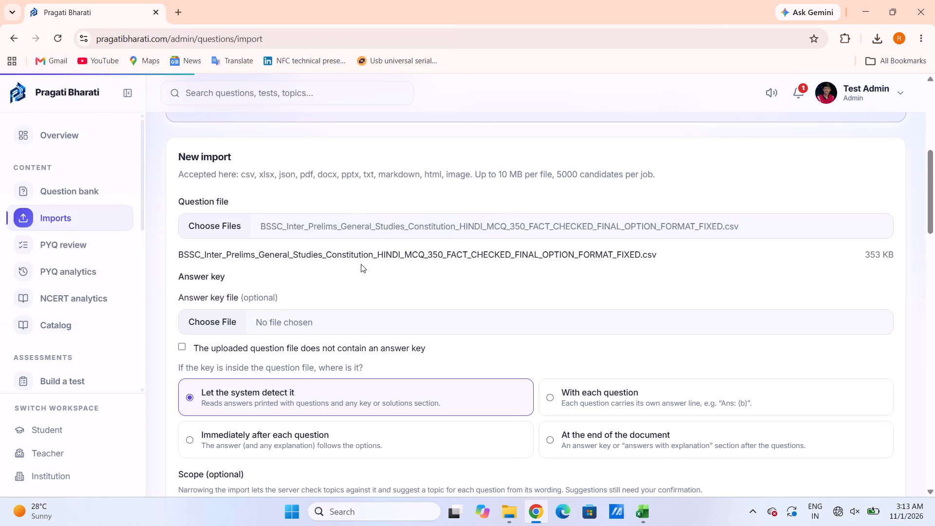
scroll(361, 264, "up", 6)
scroll(361, 264, "down", 4)
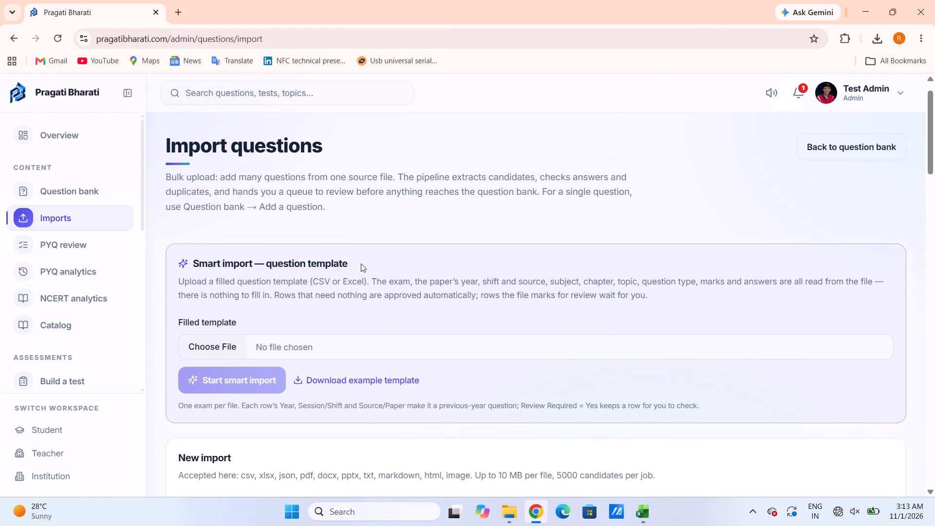
scroll(361, 263, "down", 6)
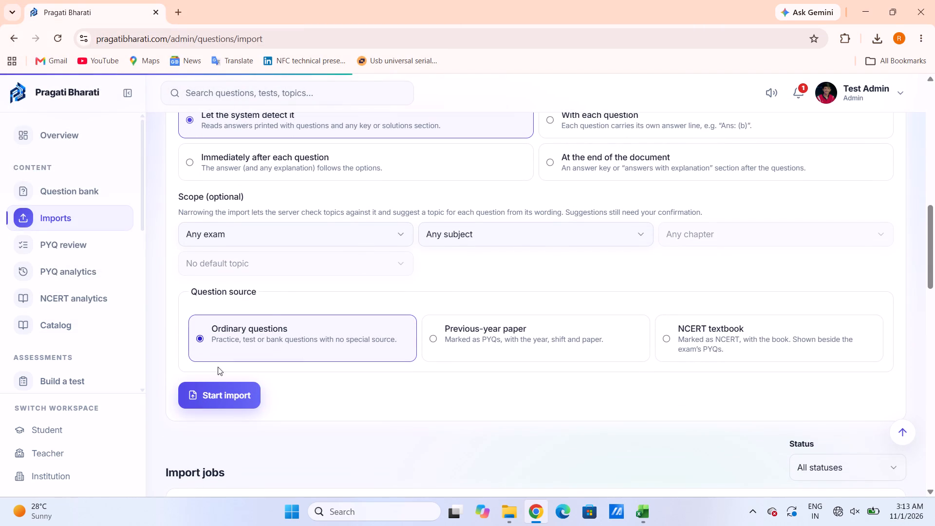
left_click(230, 401)
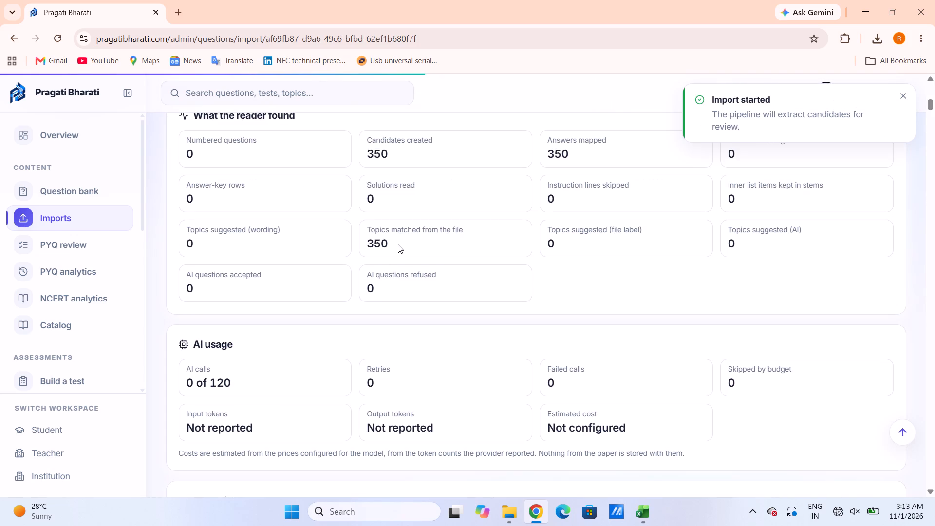
Check the Constitution import's progress, answer key and reader findings, and request approval of all candidates in the whole import.
scroll(398, 244, "down", 1)
scroll(398, 244, "up", 2)
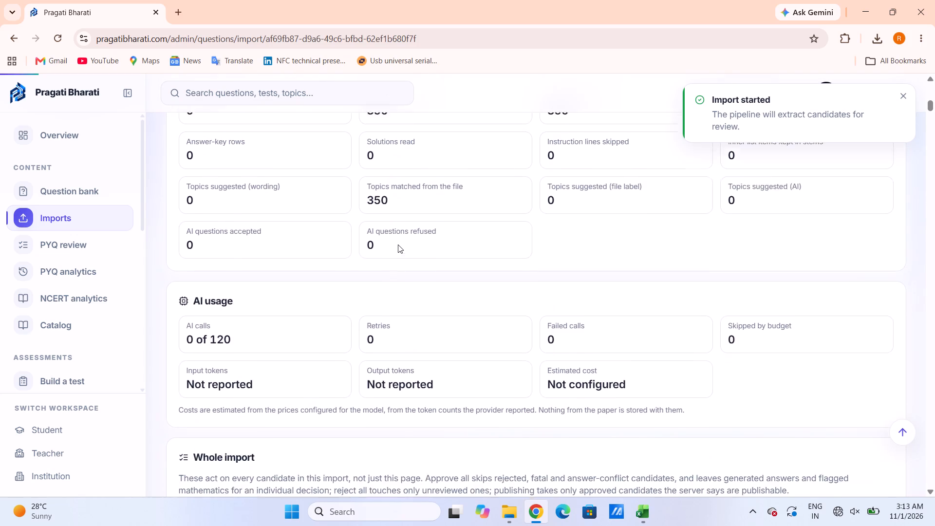
scroll(398, 244, "up", 2)
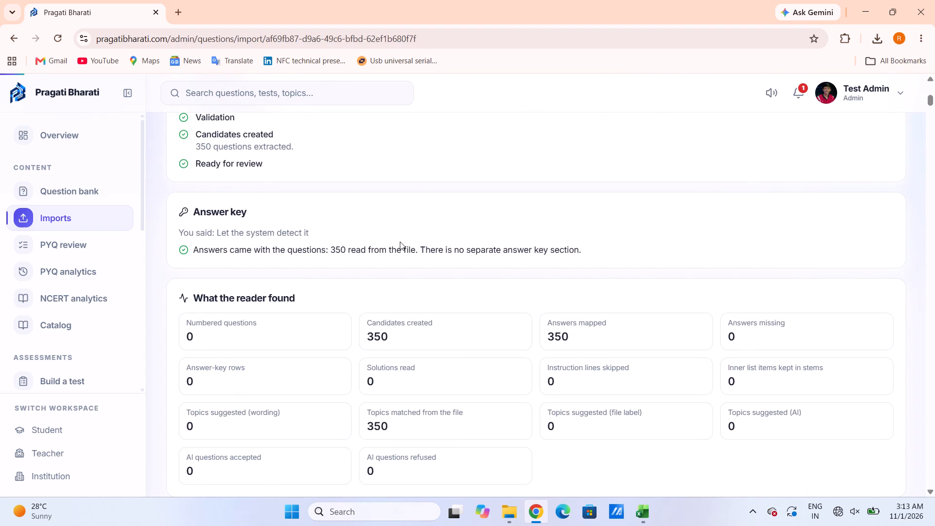
scroll(400, 245, "up", 2)
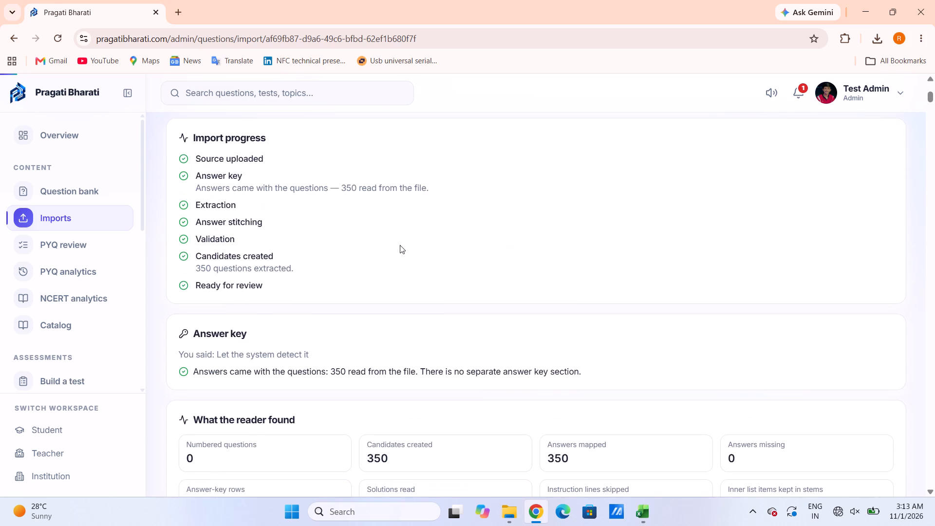
scroll(400, 244, "down", 10)
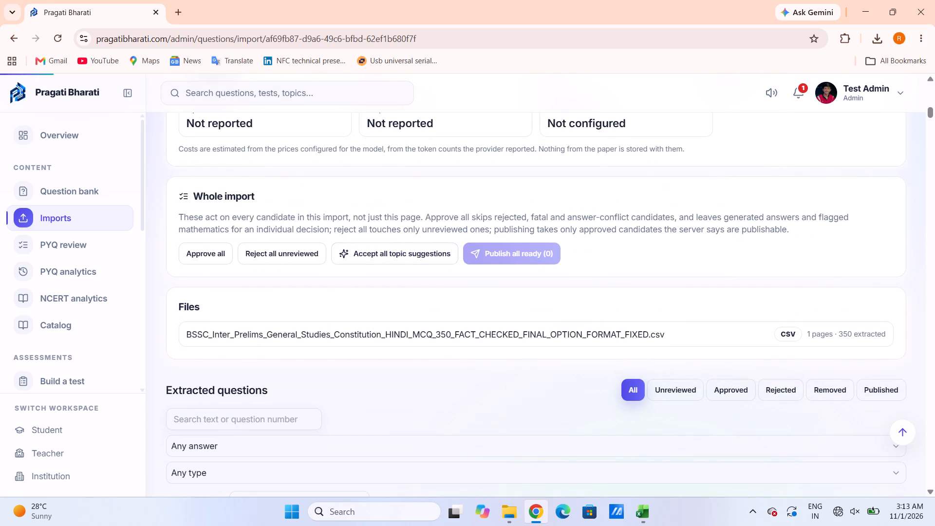
left_click(220, 256)
Examine the Constitution import's first extracted candidates, including their near-duplicate findings, answers, topic matches and file details.
scroll(220, 256, "down", 8)
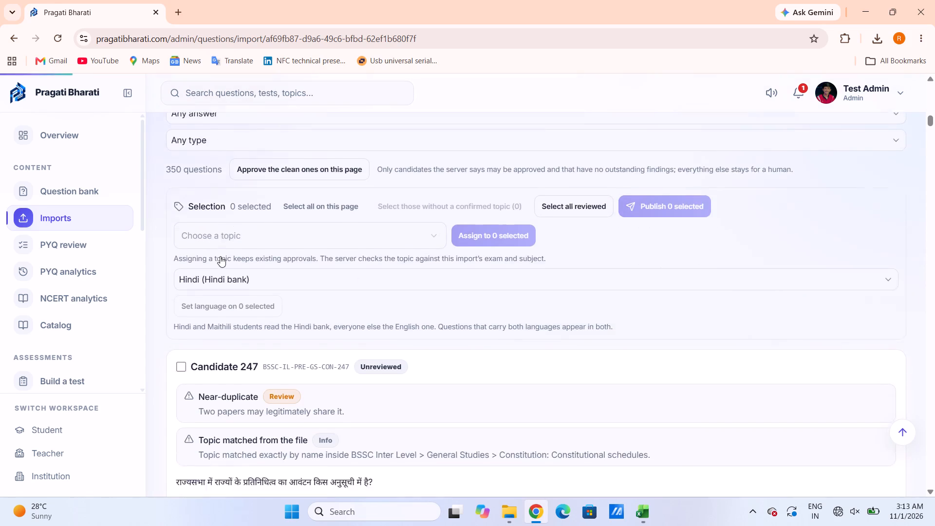
scroll(220, 256, "down", 1)
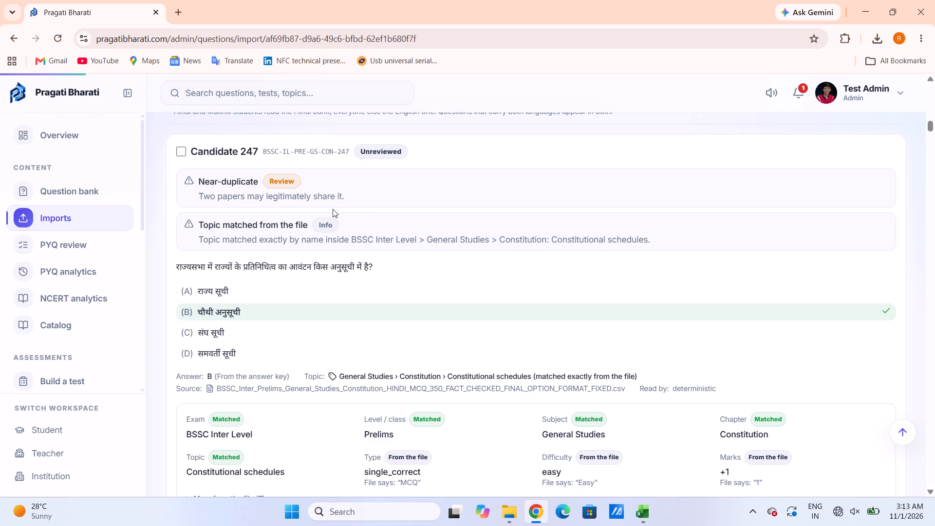
scroll(333, 209, "down", 5)
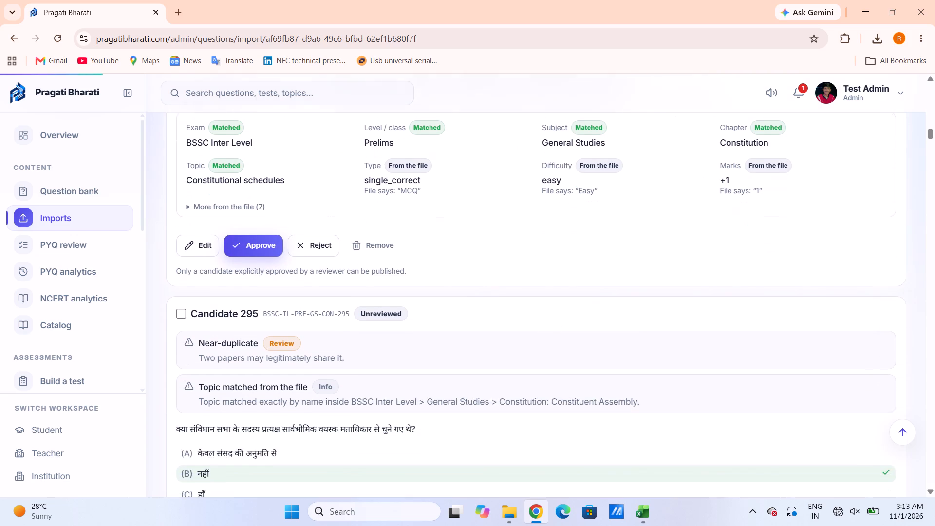
scroll(333, 209, "down", 6)
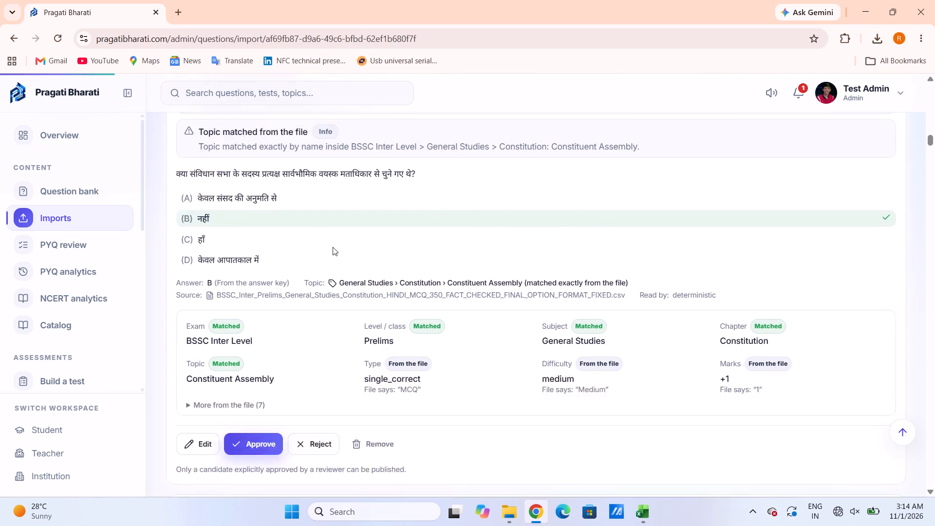
scroll(333, 247, "down", 5)
scroll(333, 247, "up", 1)
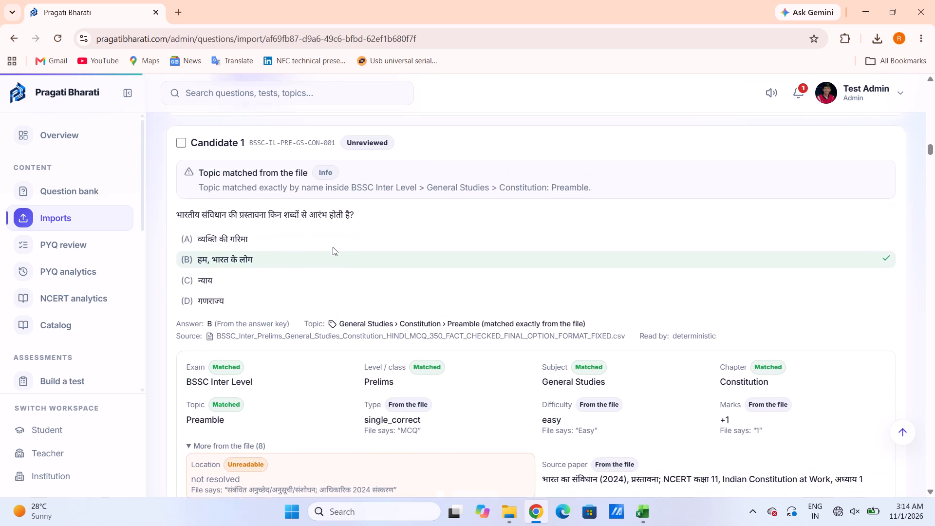
scroll(333, 247, "up", 8)
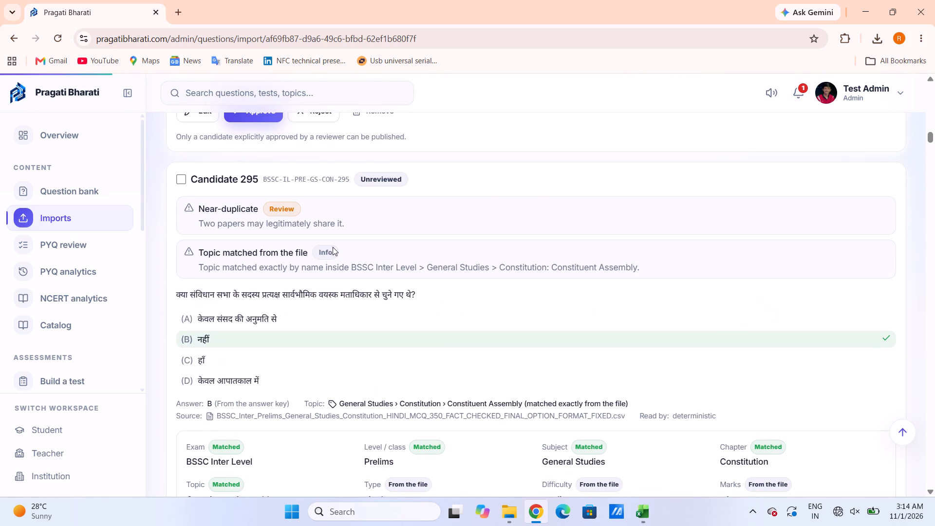
scroll(332, 253, "down", 6)
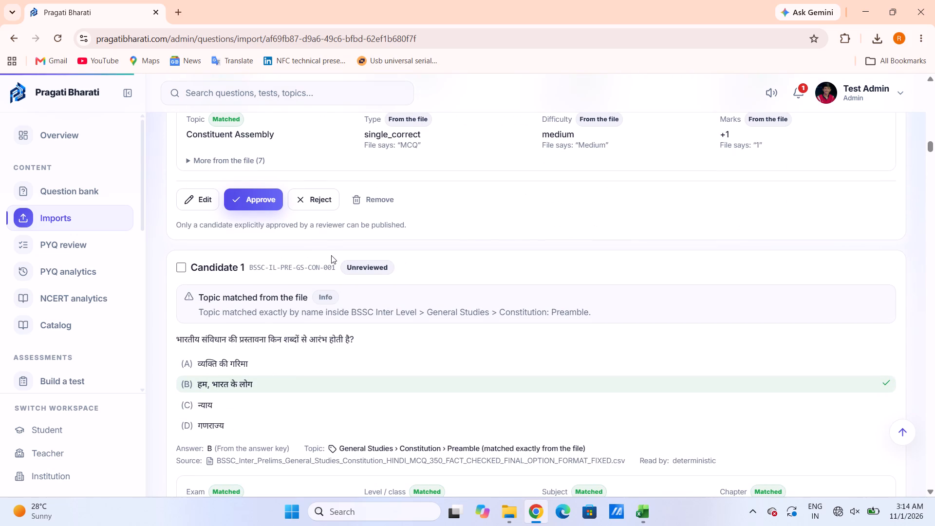
scroll(330, 257, "down", 8)
scroll(325, 267, "up", 2)
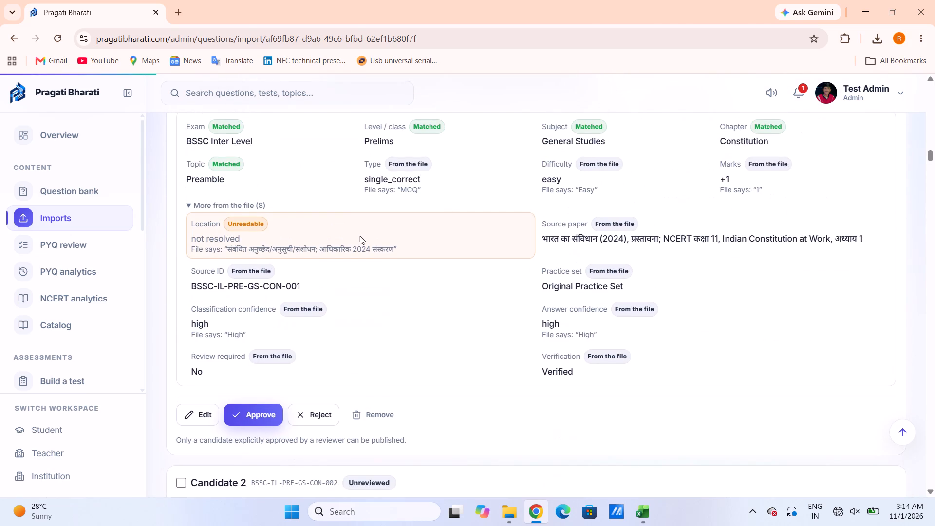
scroll(360, 236, "down", 1)
scroll(360, 236, "up", 13)
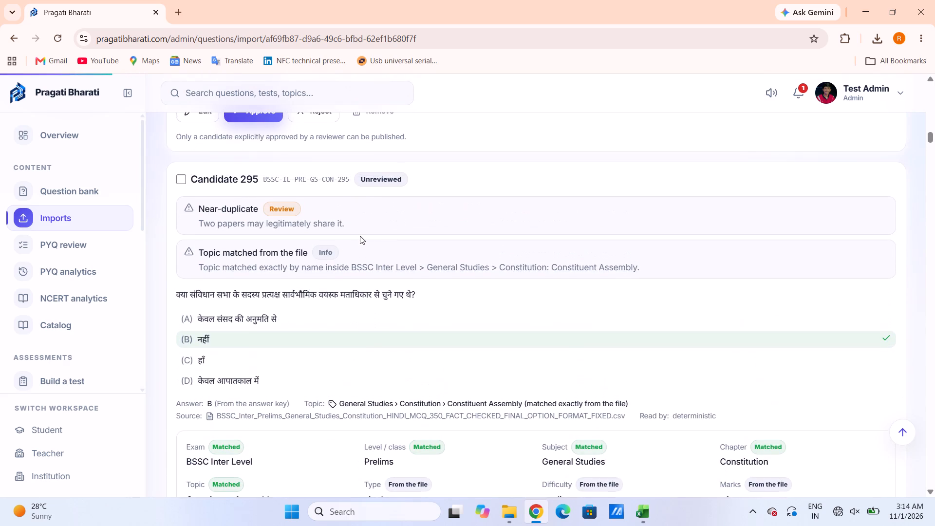
scroll(360, 236, "down", 11)
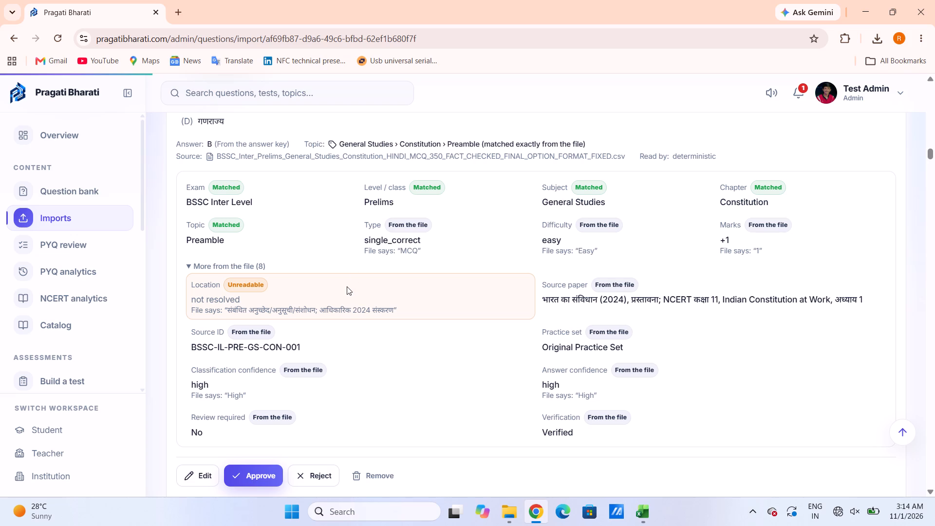
scroll(347, 284, "up", 13)
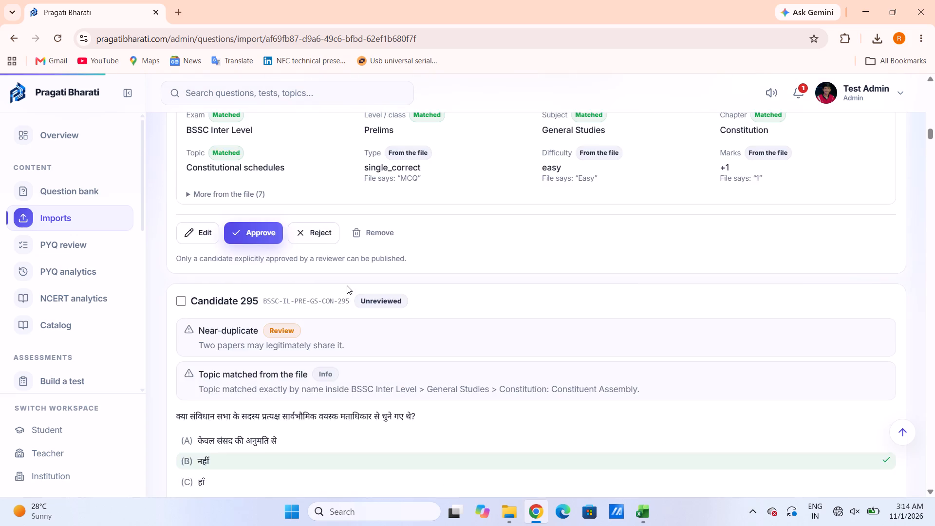
Review the Constitution import's summary counts and reader findings, and confirm approving all of its candidates.
scroll(347, 285, "up", 17)
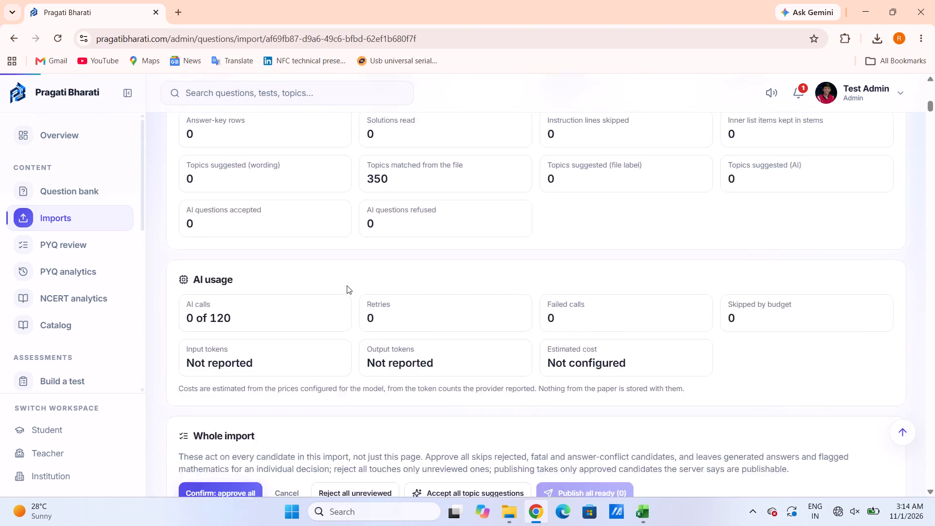
scroll(347, 285, "up", 6)
scroll(347, 285, "down", 1)
scroll(347, 285, "up", 7)
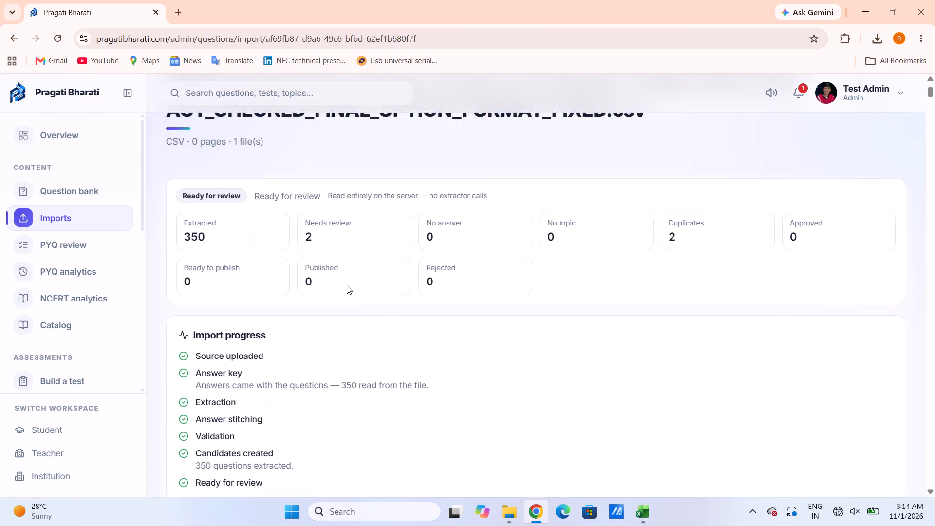
scroll(347, 285, "up", 1)
scroll(347, 286, "down", 5)
scroll(347, 286, "up", 1)
scroll(347, 286, "down", 7)
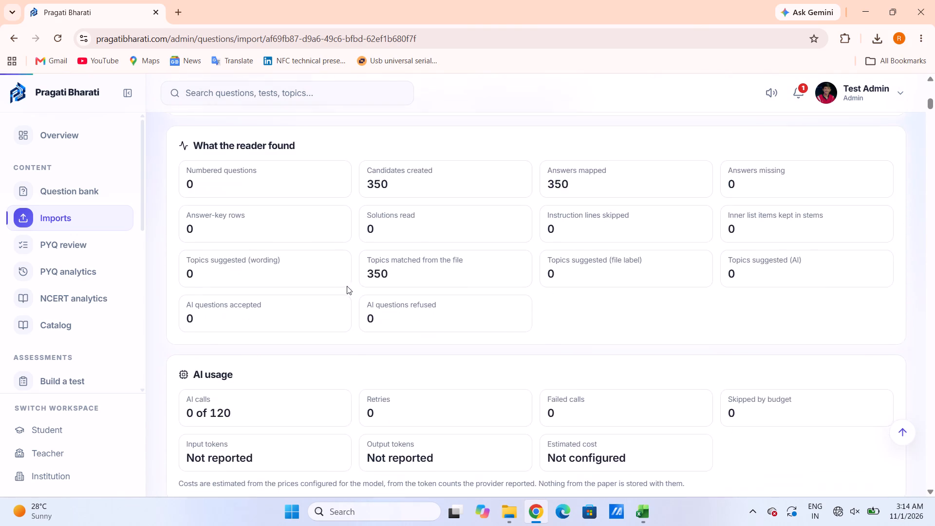
scroll(347, 286, "down", 3)
left_click(219, 284)
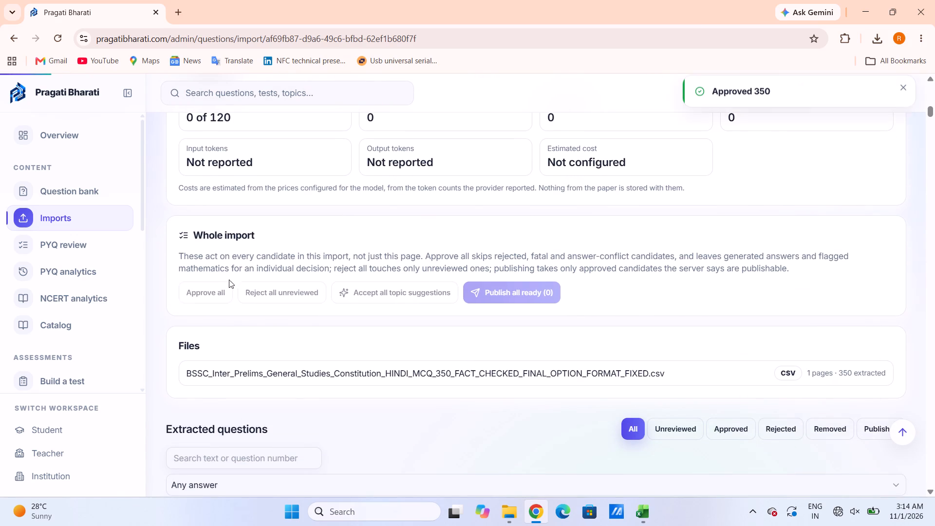
Examine the first approved candidates of the Constitution import, including their near-duplicate findings, answers, topic matches, location and source details.
scroll(596, 256, "down", 10)
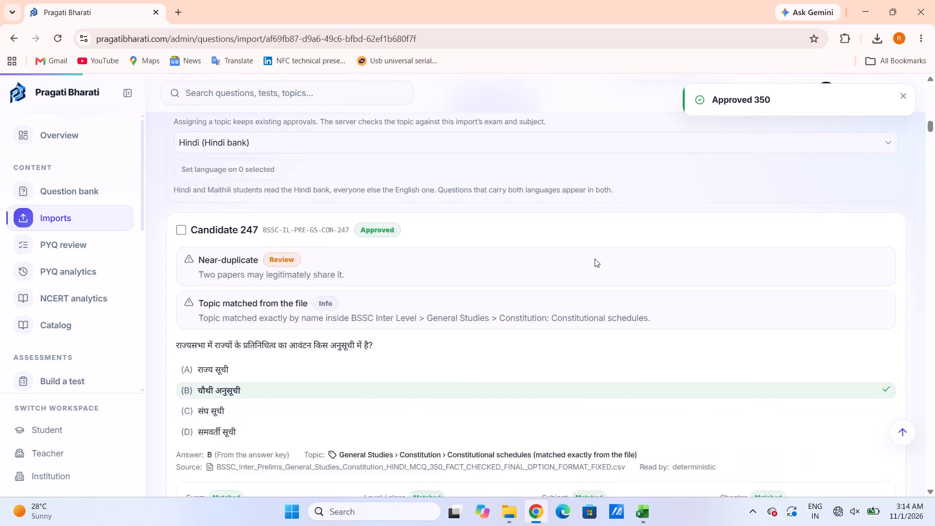
scroll(595, 259, "down", 1)
scroll(594, 260, "up", 4)
scroll(578, 259, "down", 2)
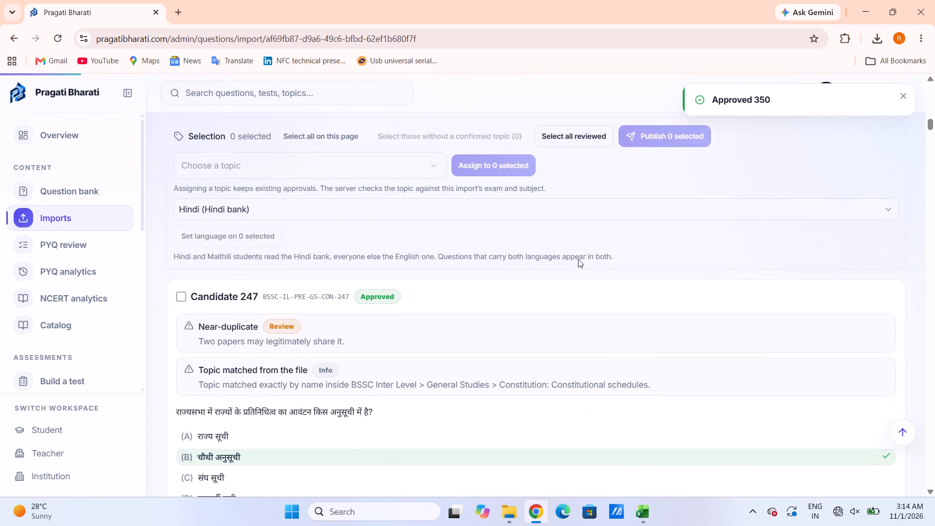
scroll(578, 259, "down", 17)
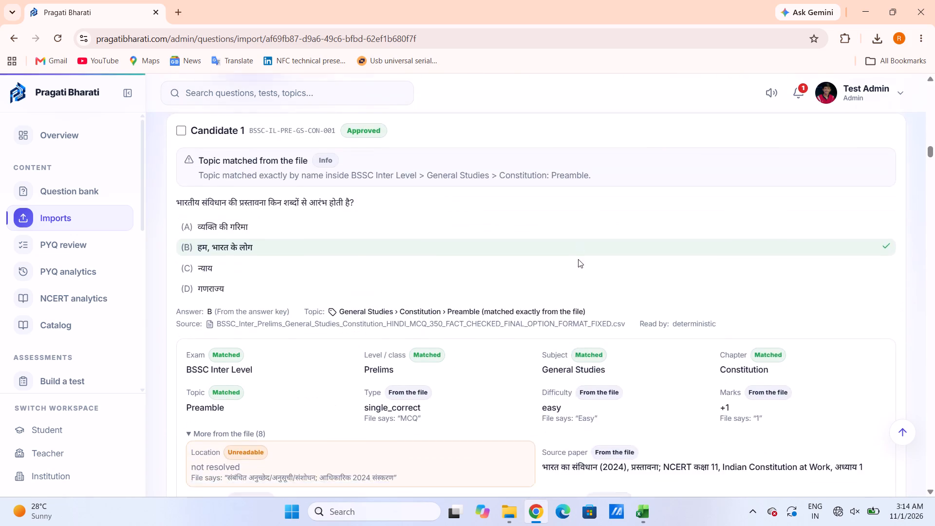
scroll(578, 259, "down", 2)
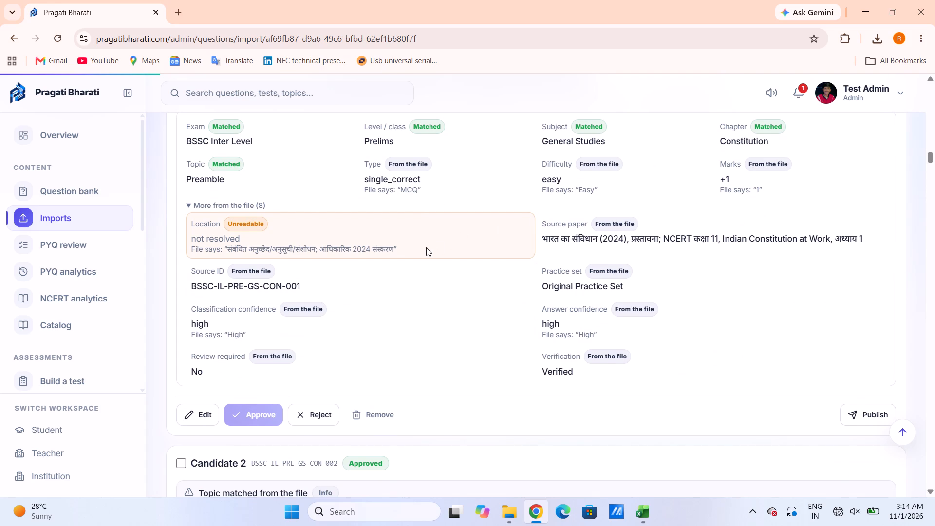
scroll(426, 247, "up", 1)
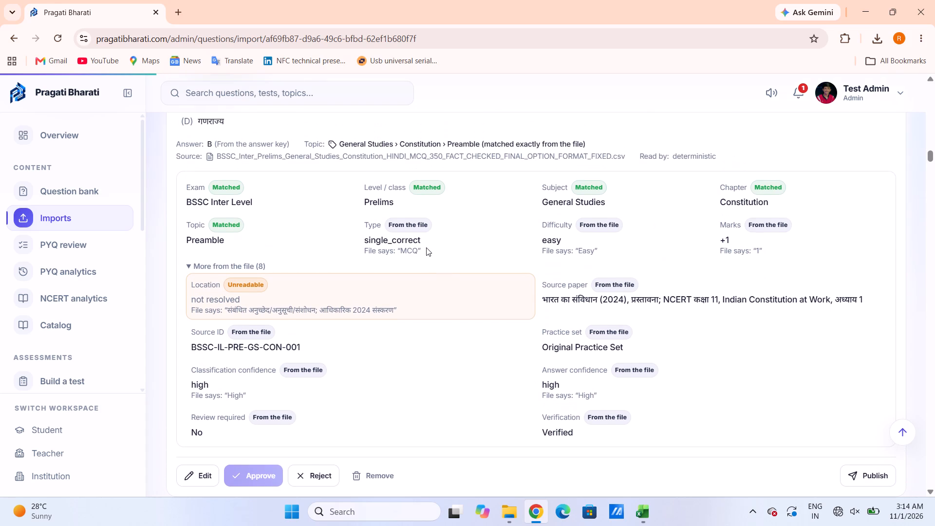
scroll(426, 247, "up", 2)
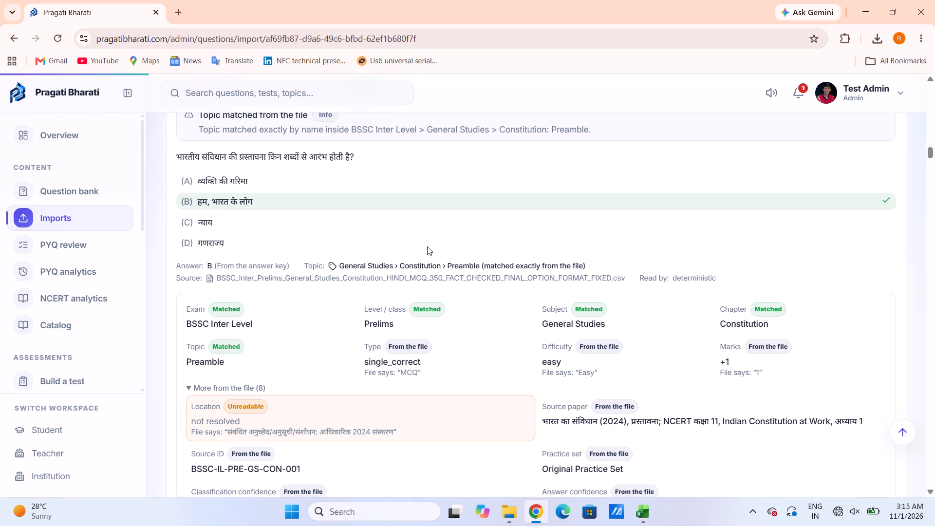
scroll(428, 246, "up", 1)
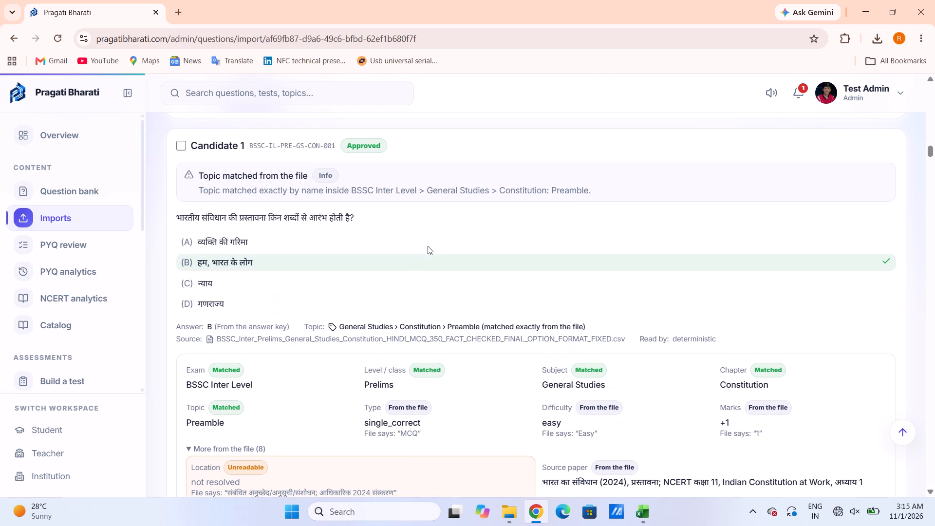
scroll(428, 246, "down", 8)
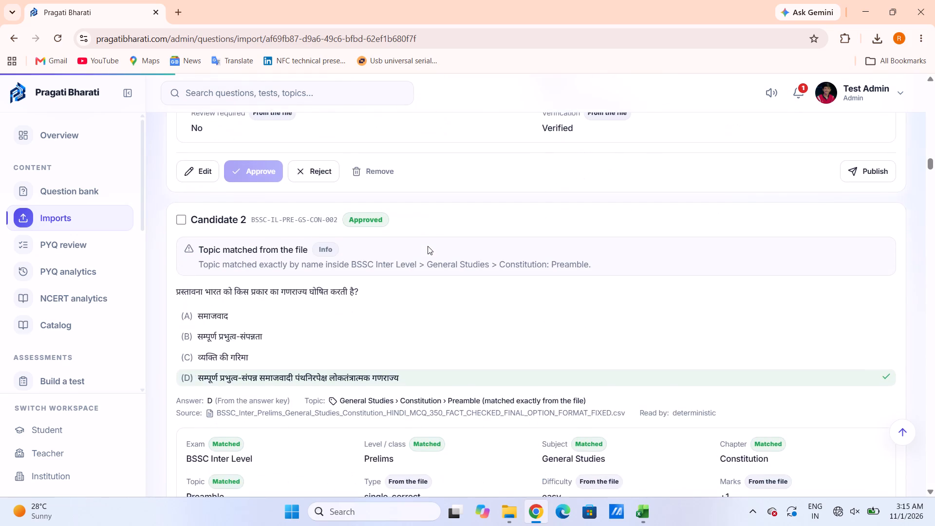
scroll(428, 246, "down", 6)
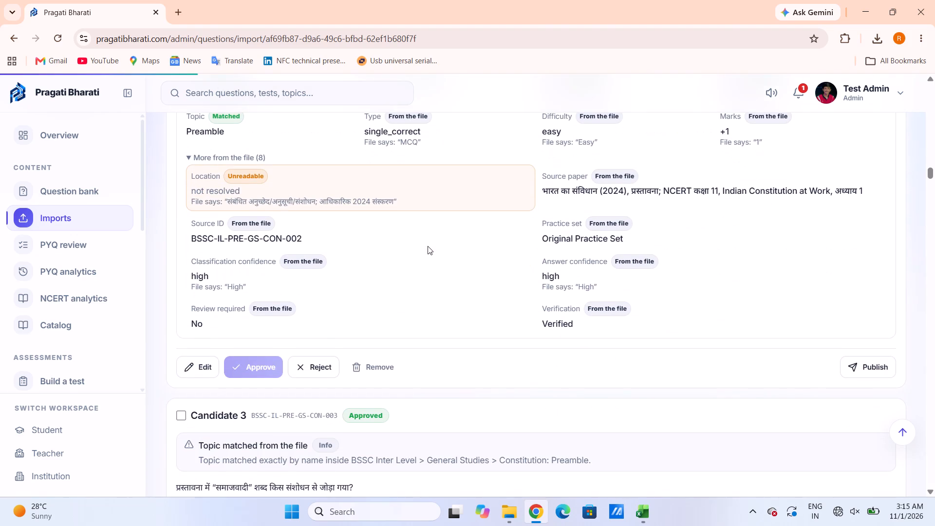
Publish all ready candidates of the whole Constitution import.
scroll(426, 246, "up", 9)
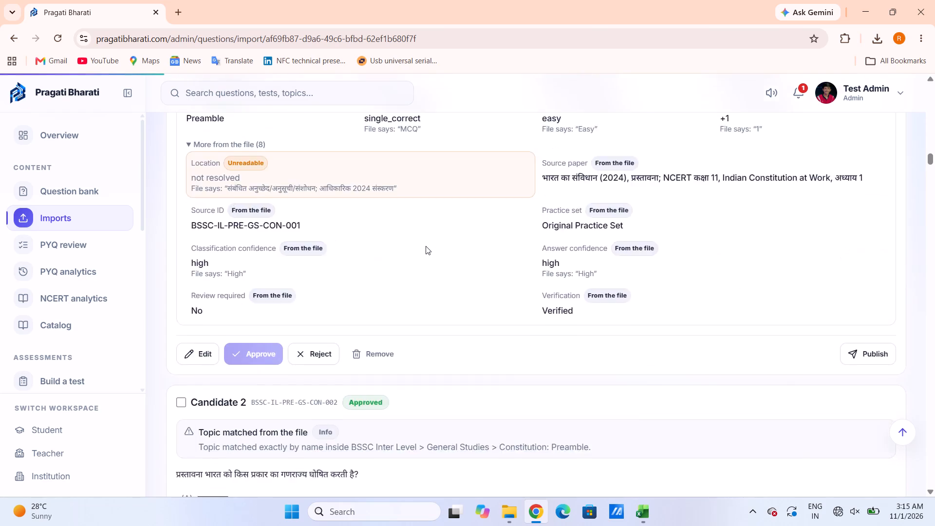
scroll(426, 246, "up", 16)
scroll(426, 246, "up", 5)
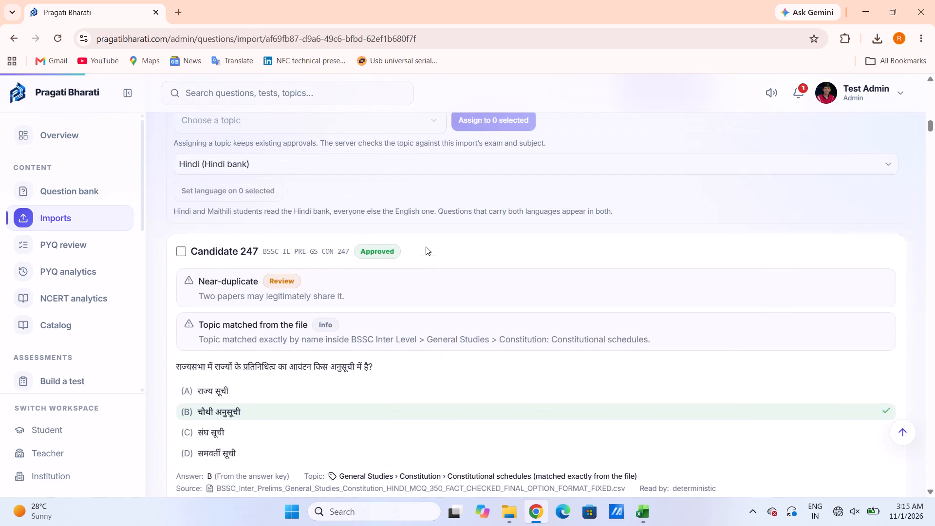
scroll(426, 246, "up", 10)
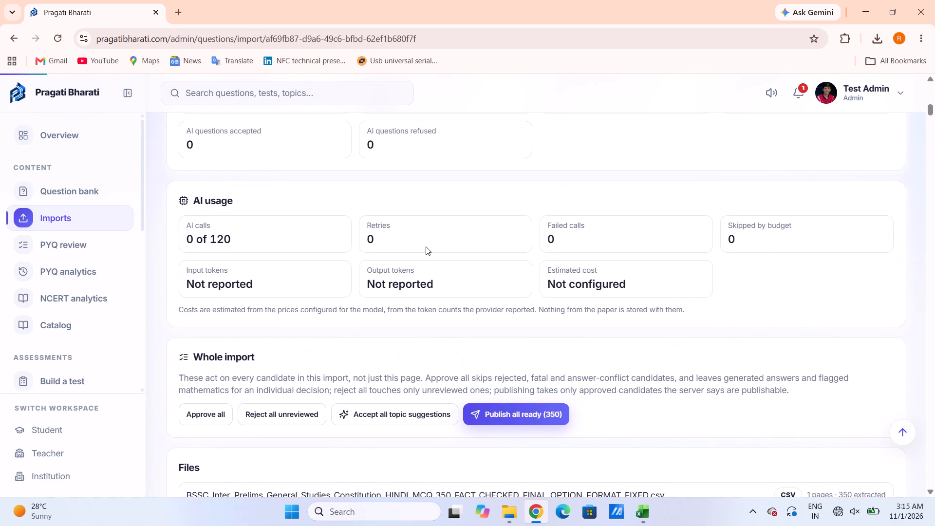
left_click(516, 420)
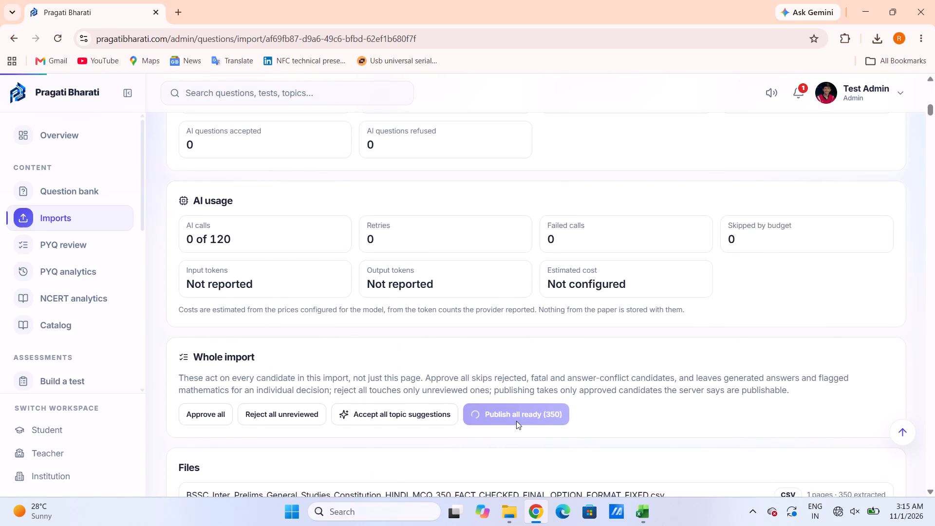
Check the Constitution import's status, summary counts, progress and answer key while publishing runs.
scroll(516, 421, "down", 2)
scroll(516, 421, "up", 8)
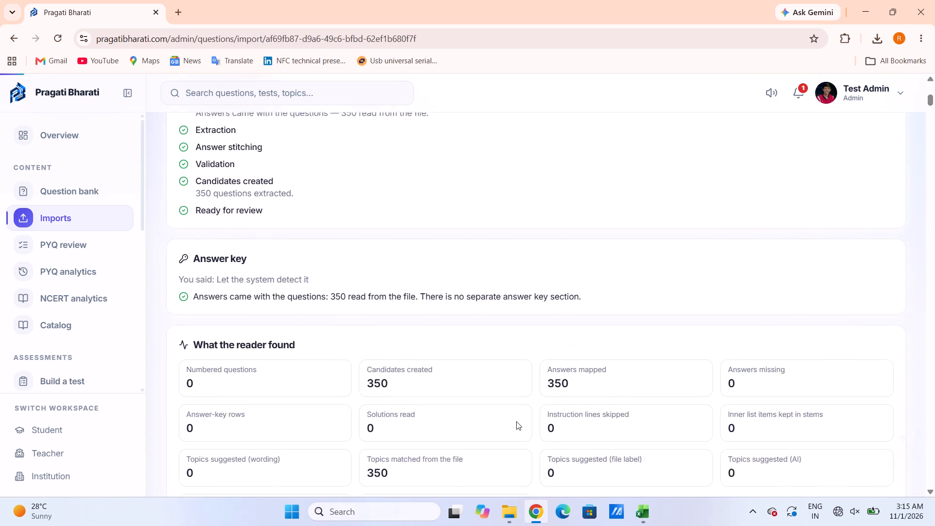
scroll(516, 421, "up", 4)
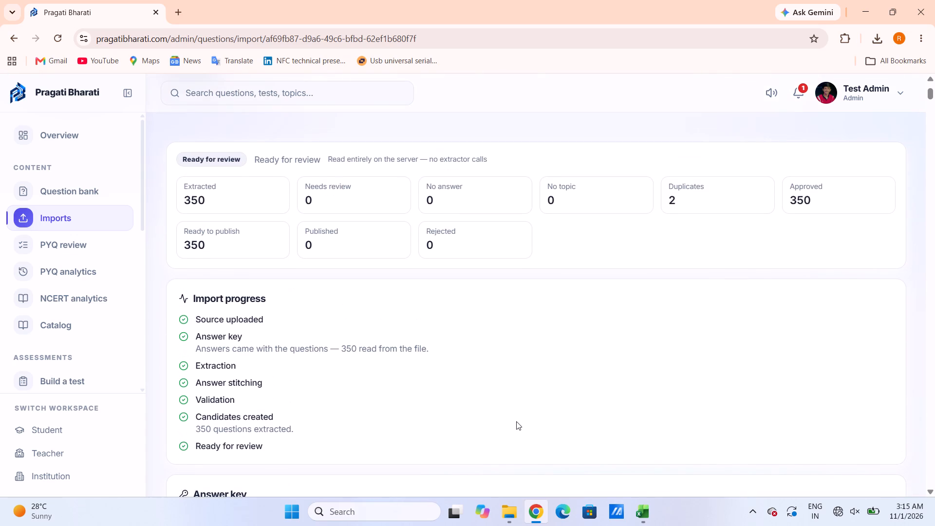
scroll(516, 421, "up", 2)
scroll(516, 421, "down", 2)
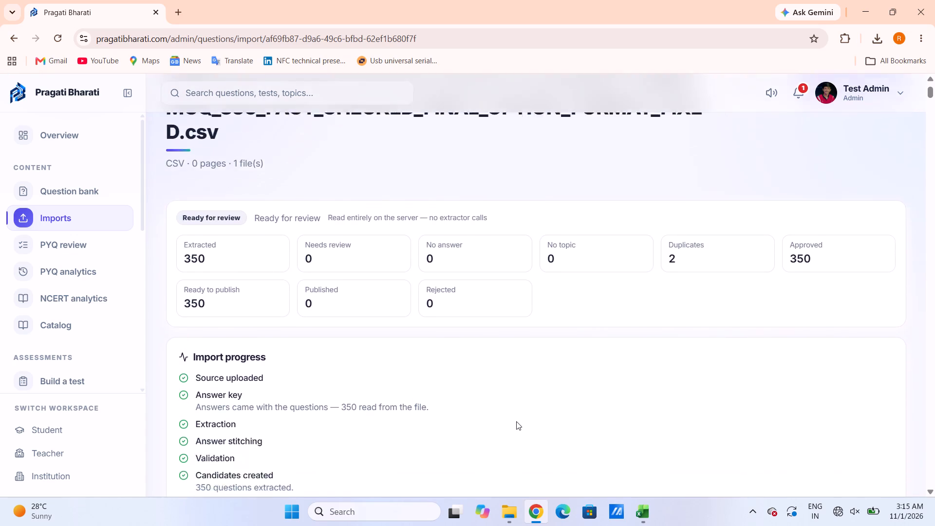
scroll(516, 421, "down", 4)
scroll(516, 421, "up", 5)
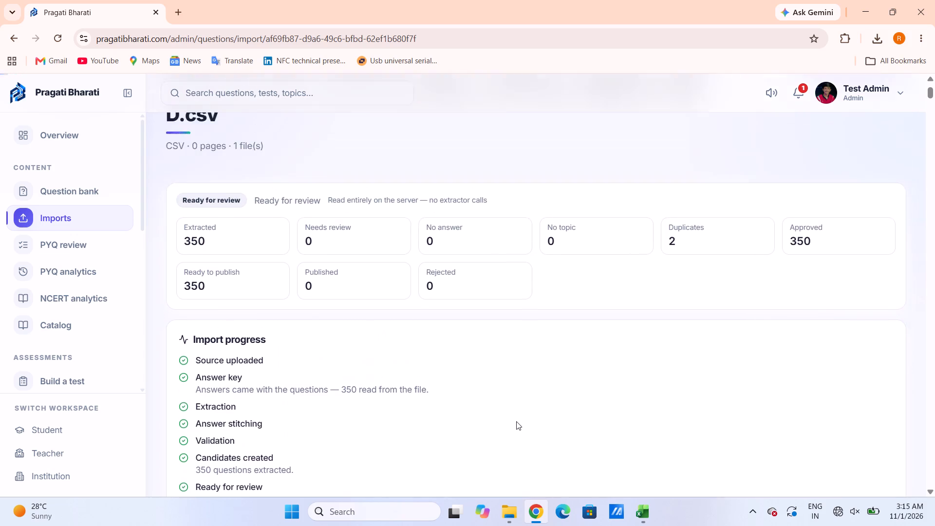
scroll(516, 421, "up", 1)
scroll(516, 422, "down", 1)
scroll(516, 422, "up", 2)
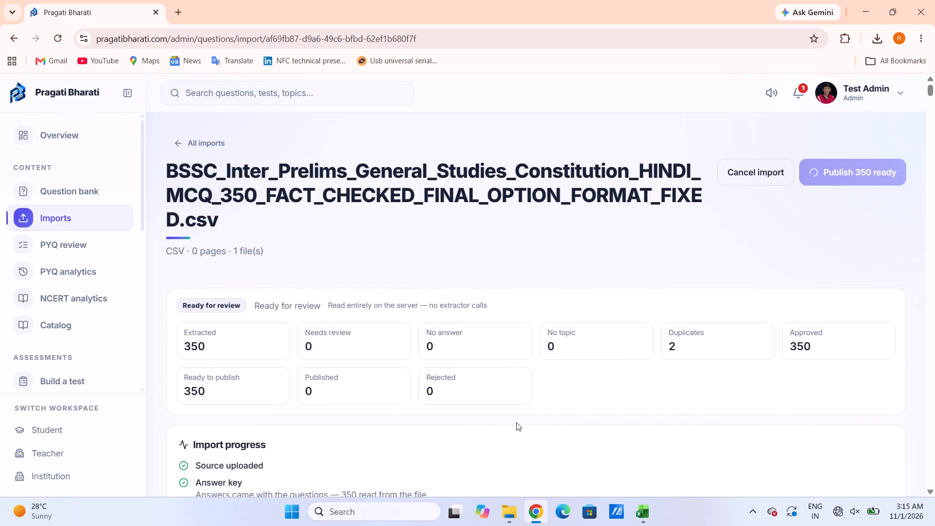
scroll(516, 422, "up", 2)
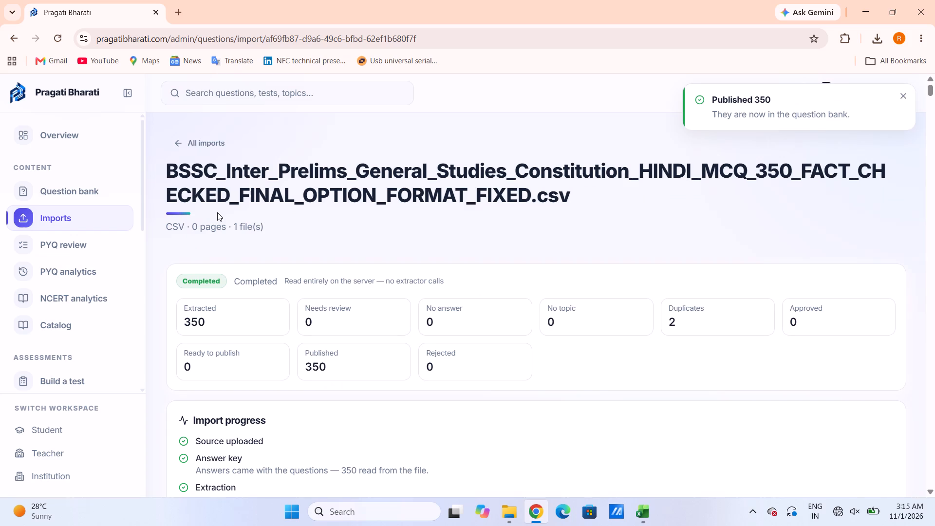
Choose BSSC_Inter_Prelims_GeneralStudies_Indian_geography_HINDI_MCQ_CONTENT_VERIFIED.csv from Downloads as the question file for a new import.
left_click(104, 221)
scroll(214, 238, "down", 8)
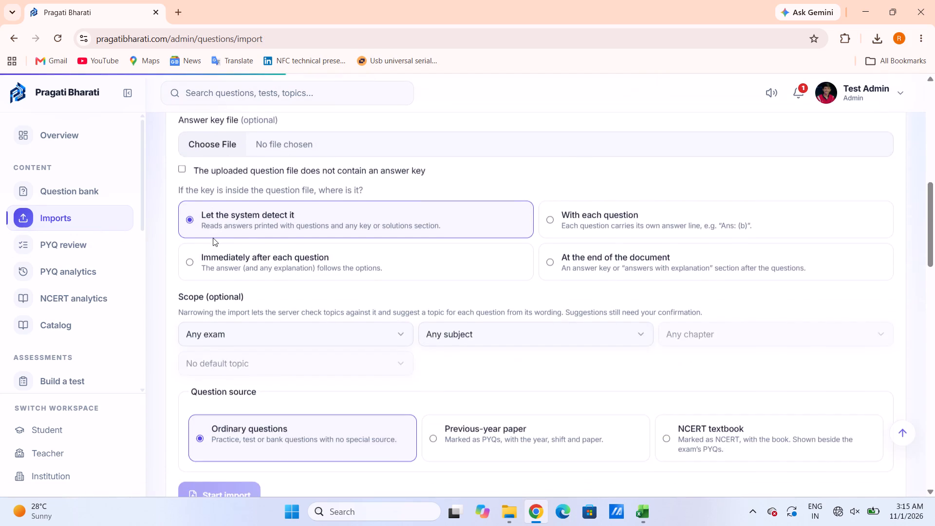
scroll(213, 238, "down", 5)
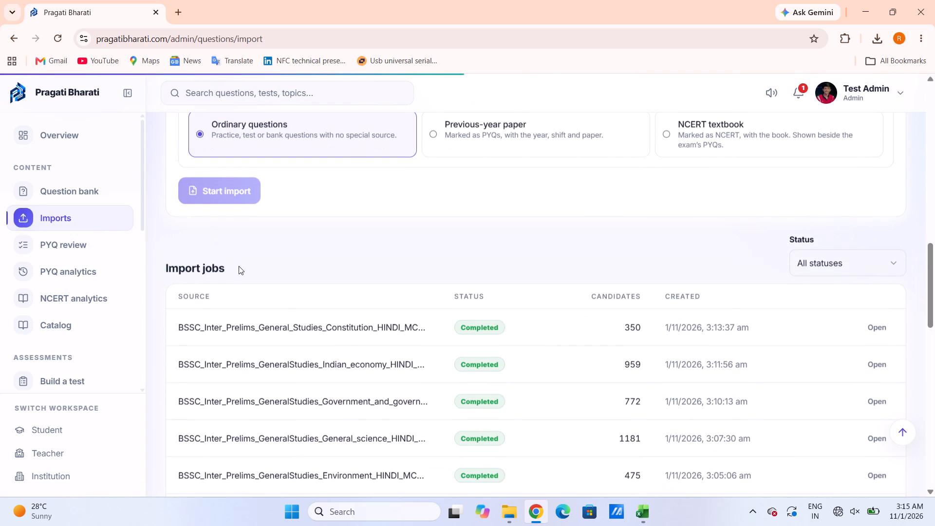
scroll(239, 266, "up", 8)
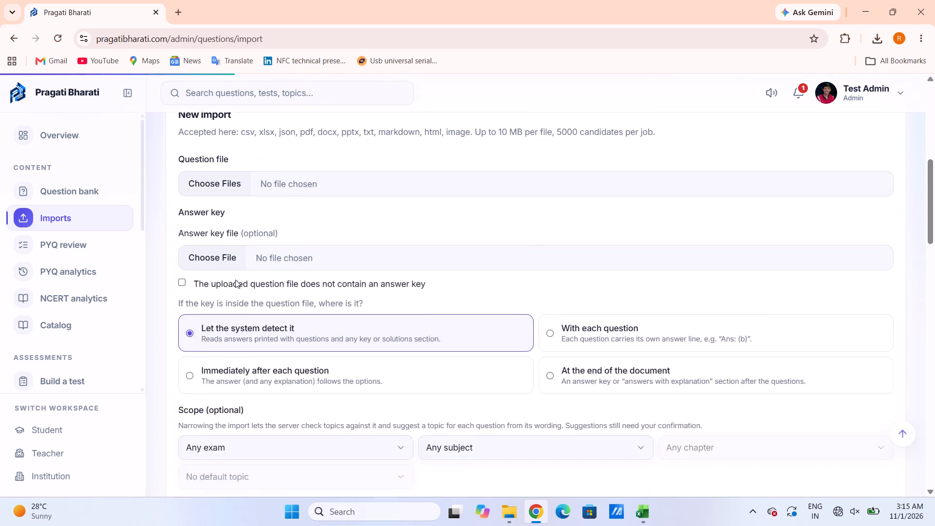
left_click(226, 253)
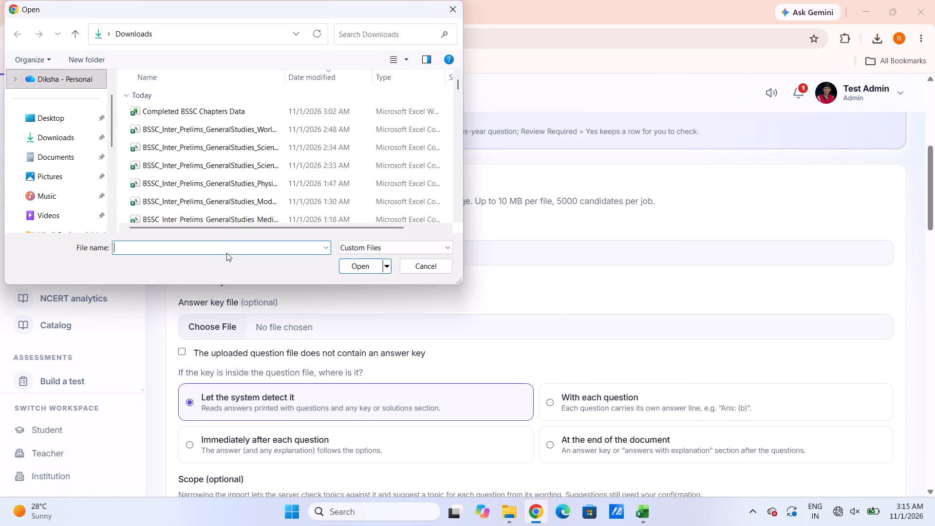
scroll(222, 214, "down", 3)
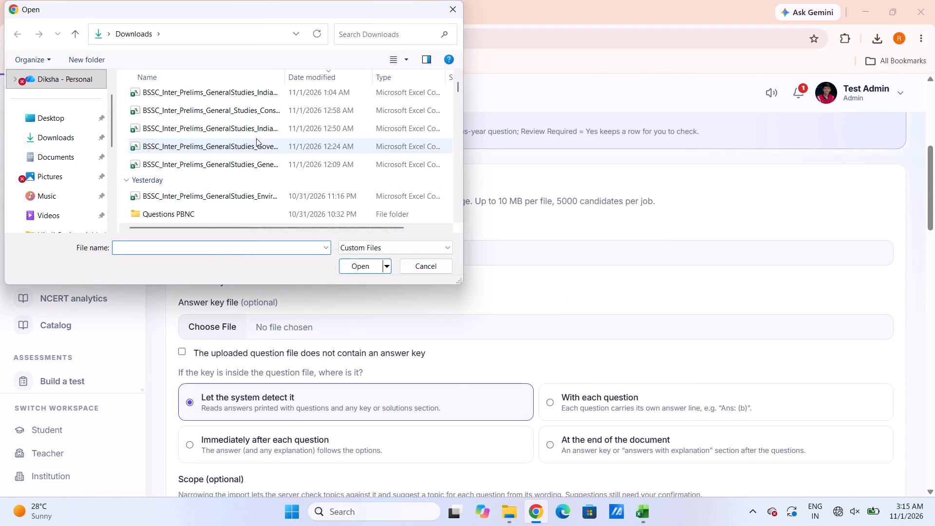
left_click(262, 90)
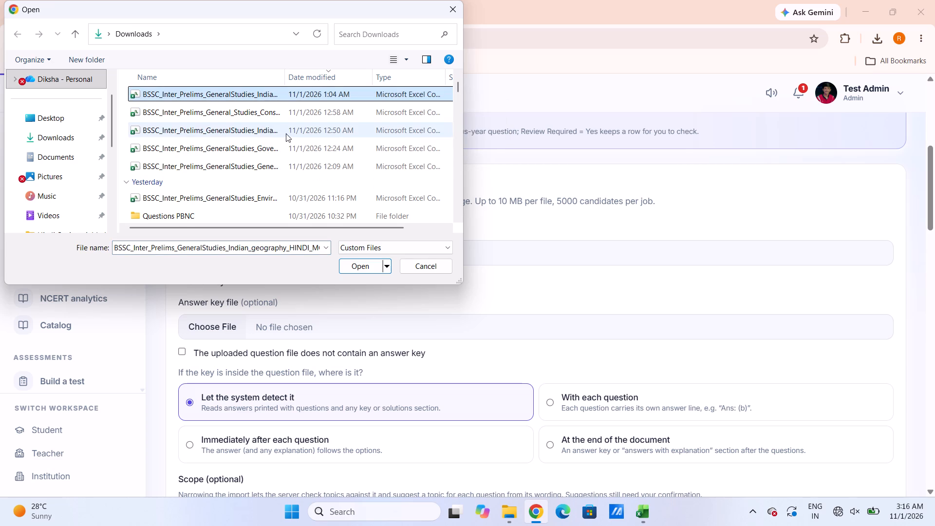
left_click(361, 270)
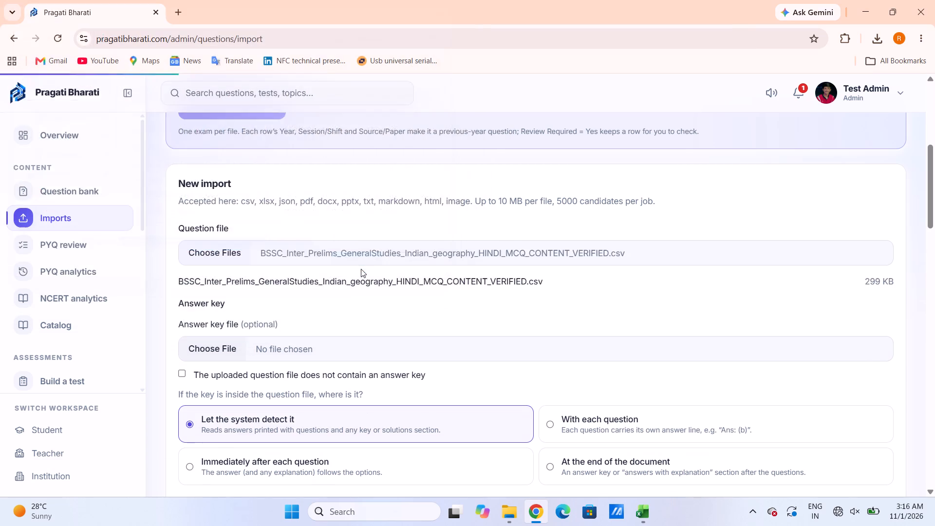
Start the Indian geography import with system-detected answer key, unrestricted scope and ordinary questions as the source.
scroll(361, 268, "down", 10)
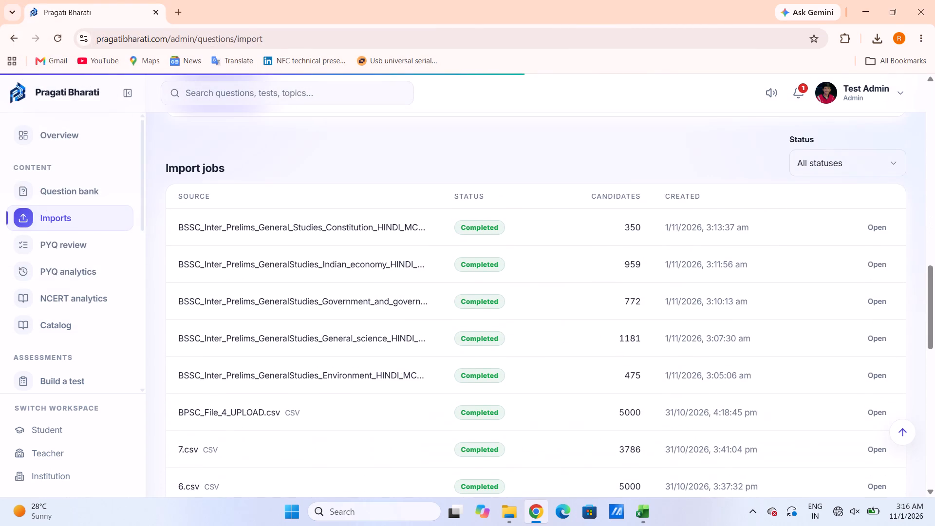
scroll(355, 267, "up", 10)
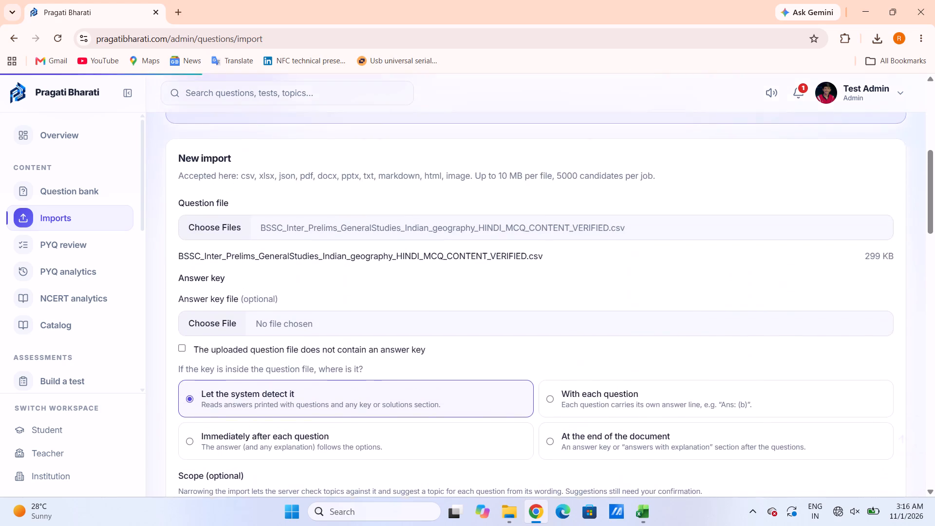
scroll(355, 267, "up", 5)
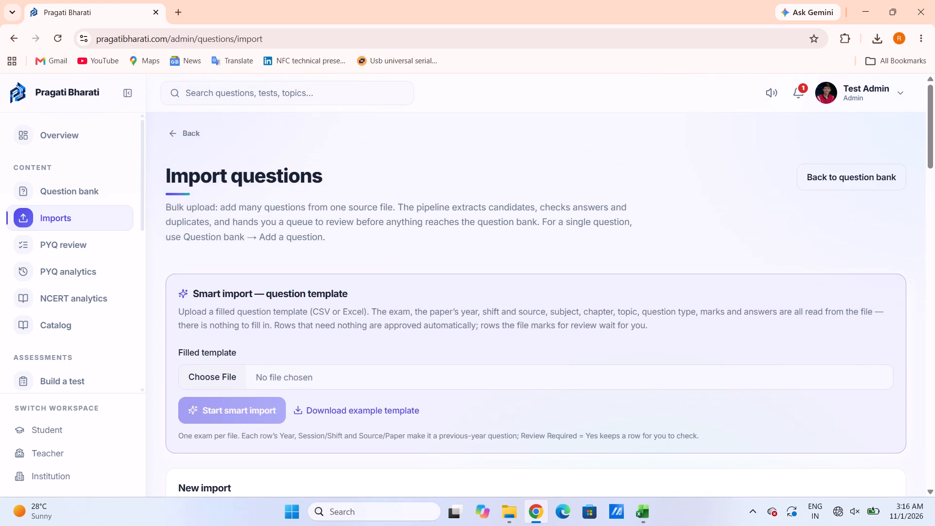
scroll(355, 267, "down", 9)
scroll(355, 271, "up", 4)
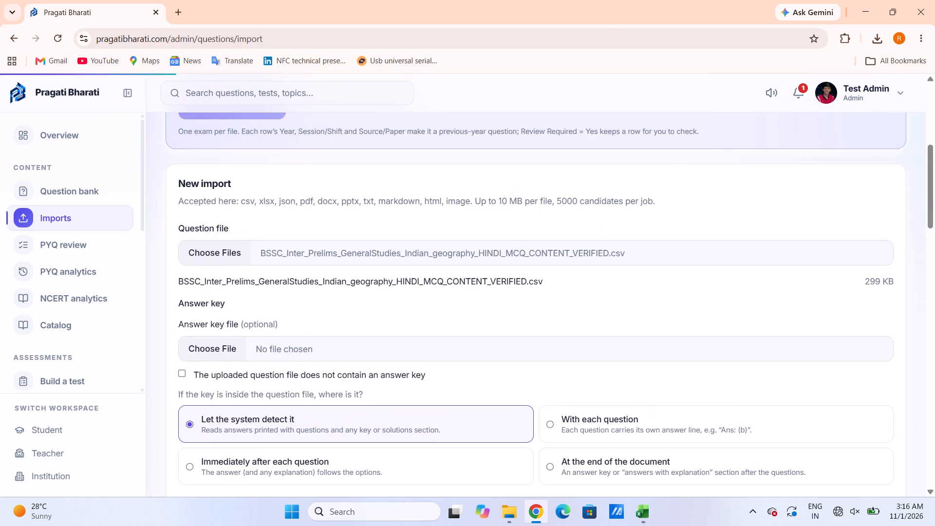
scroll(355, 270, "down", 4)
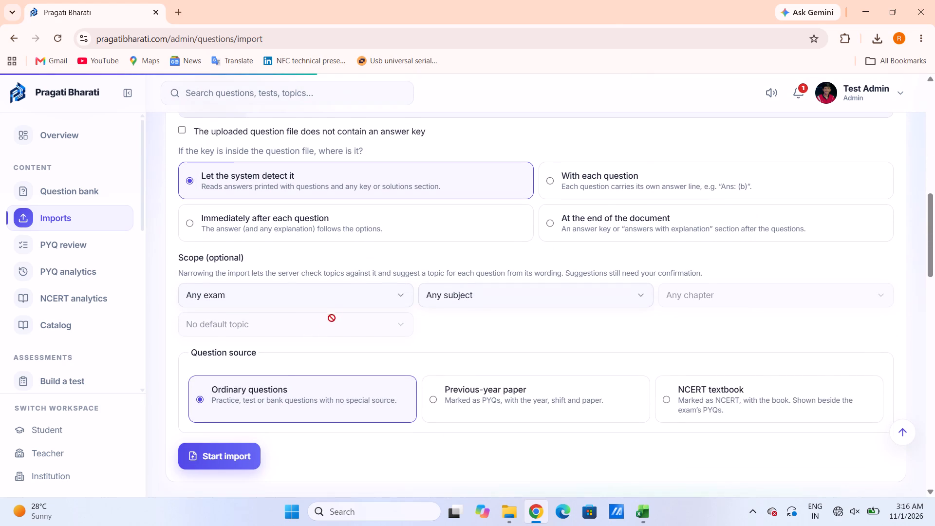
left_click(215, 457)
Check the Indian geography import's answer key and reader findings, and approve all candidates in the whole import.
scroll(216, 452, "down", 4)
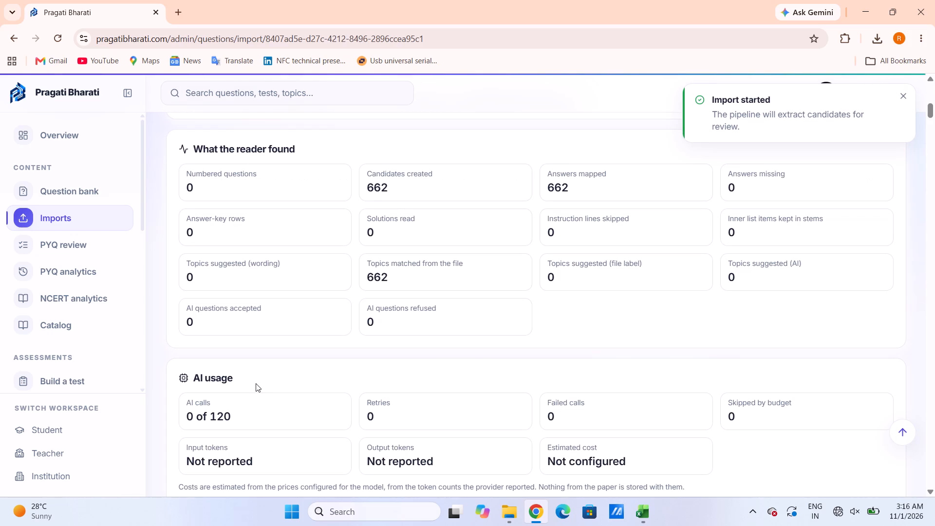
scroll(257, 381, "up", 2)
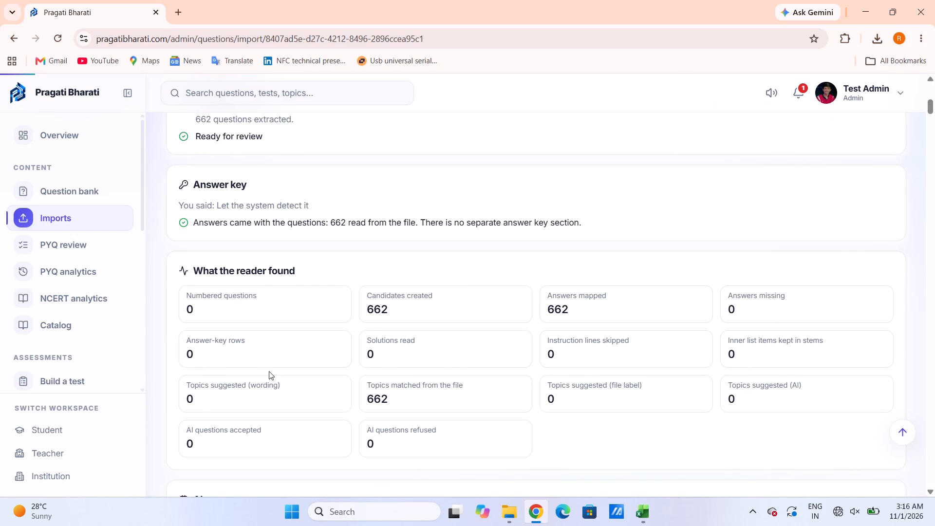
scroll(274, 357, "down", 6)
left_click(219, 349)
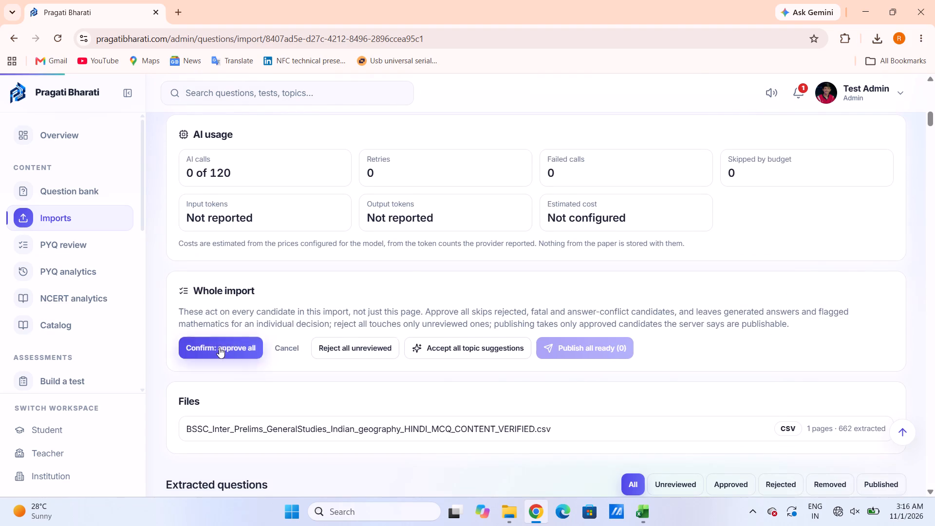
left_click(219, 346)
Look over the approved candidates and publish all ready questions in the Indian geography import.
scroll(219, 346, "down", 11)
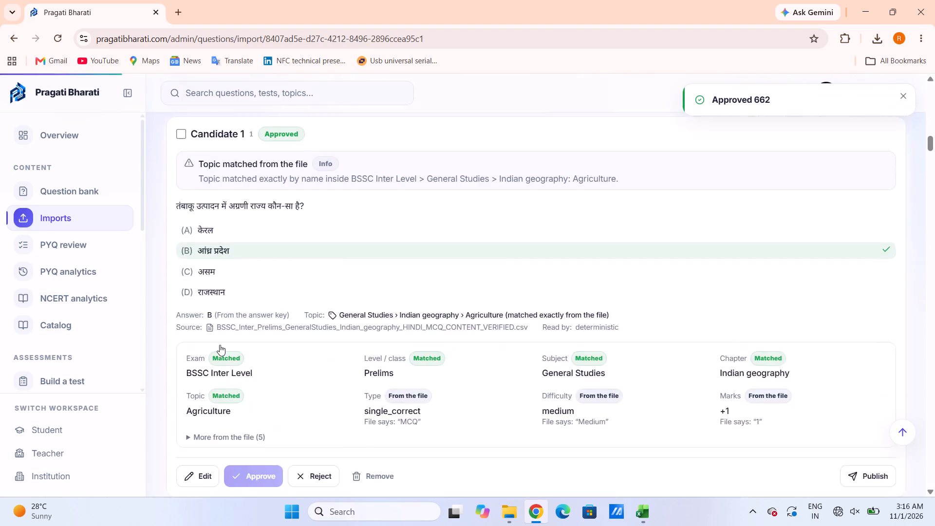
scroll(220, 345, "down", 10)
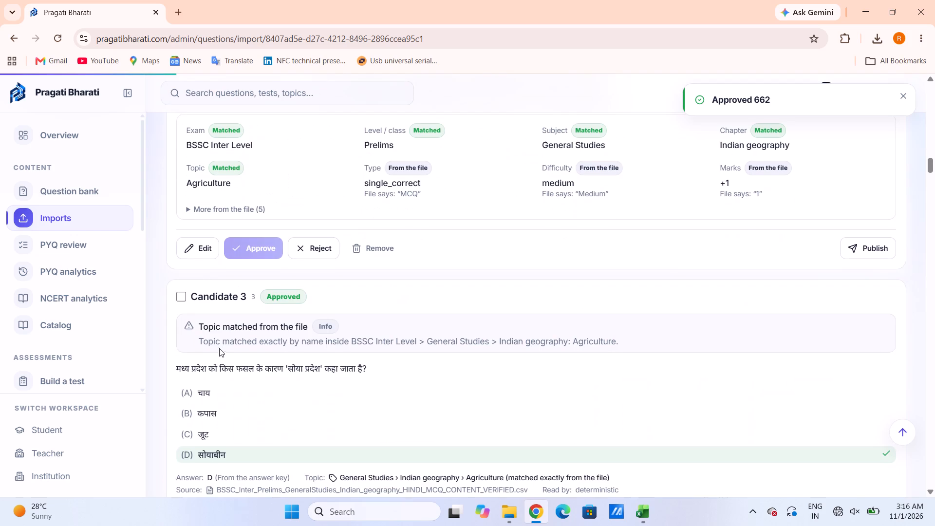
scroll(219, 348, "down", 3)
scroll(219, 348, "up", 14)
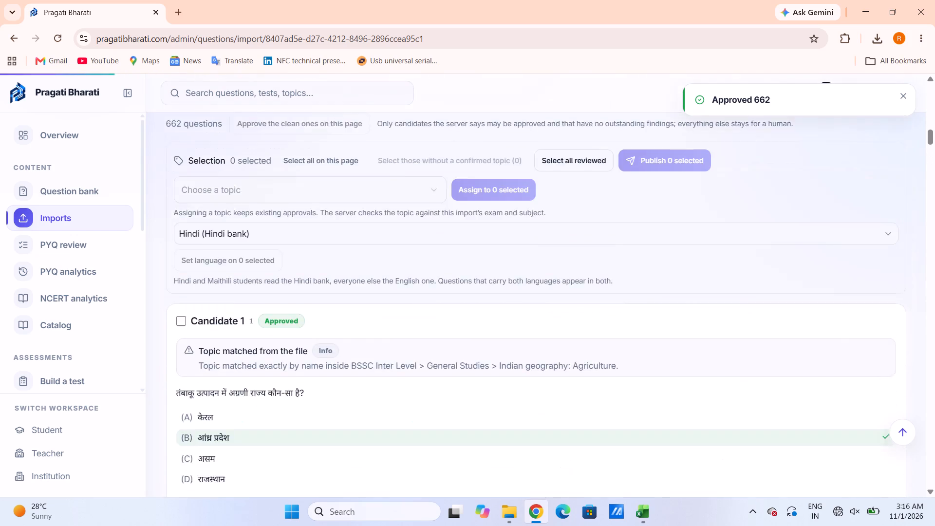
scroll(219, 348, "up", 10)
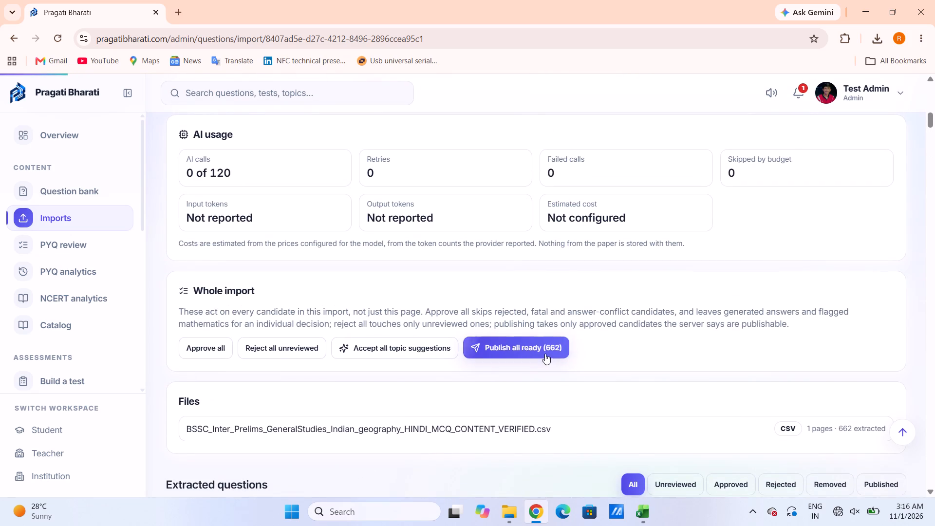
left_click(545, 352)
Check the Indian geography import's reader findings, publishing status and candidates while publishing runs.
scroll(543, 331, "up", 4)
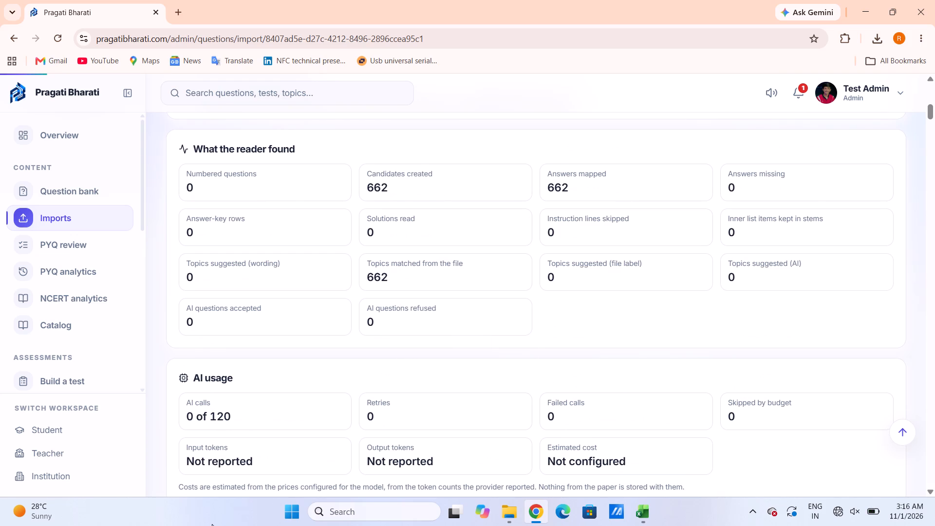
scroll(411, 274, "down", 5)
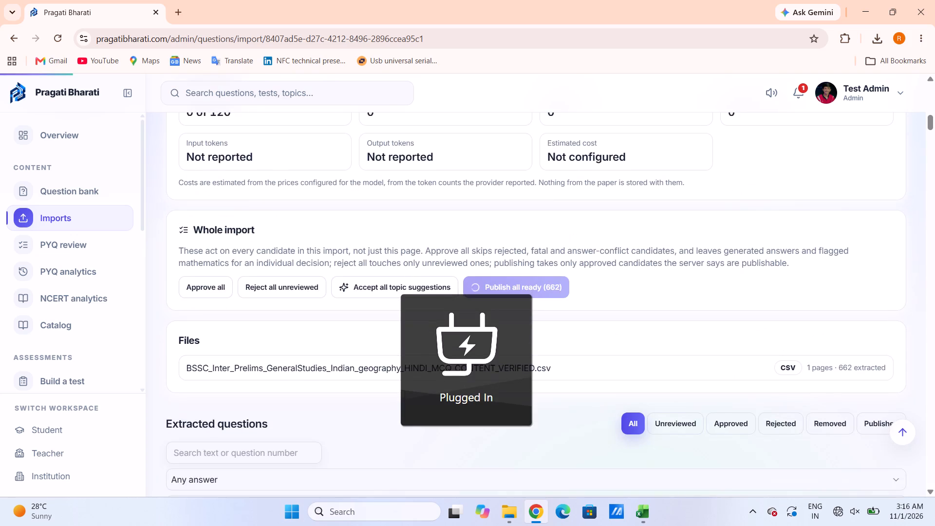
scroll(465, 237, "down", 16)
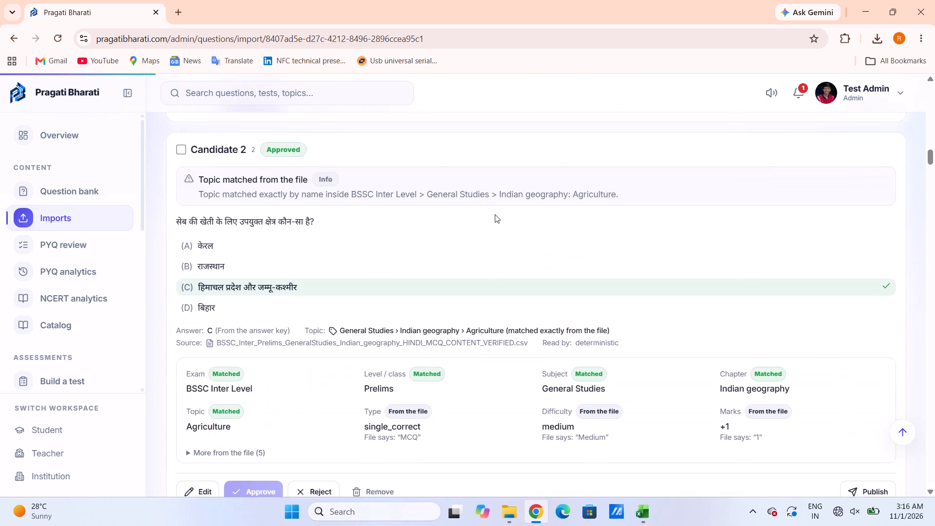
scroll(495, 214, "up", 18)
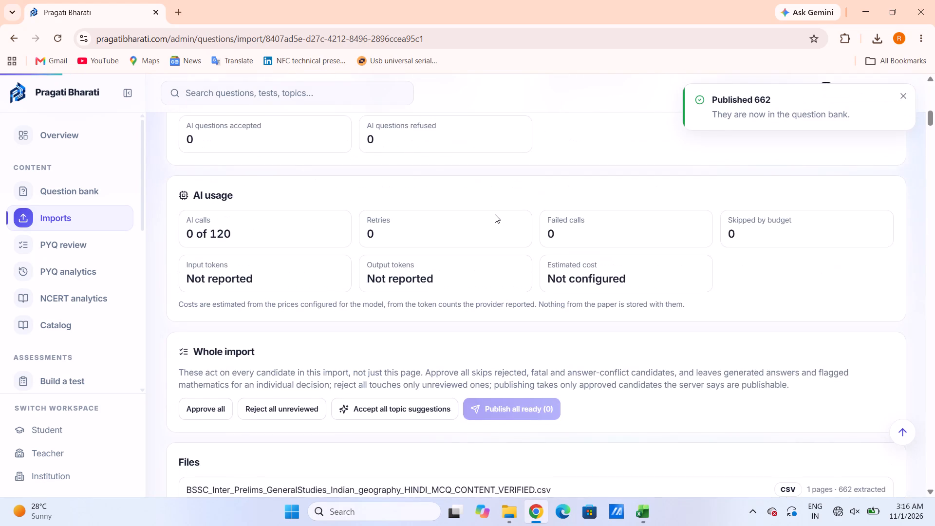
scroll(495, 214, "up", 15)
Filter the Indian geography import's extracted questions to Unreviewed to check for leftover candidates.
scroll(495, 214, "down", 7)
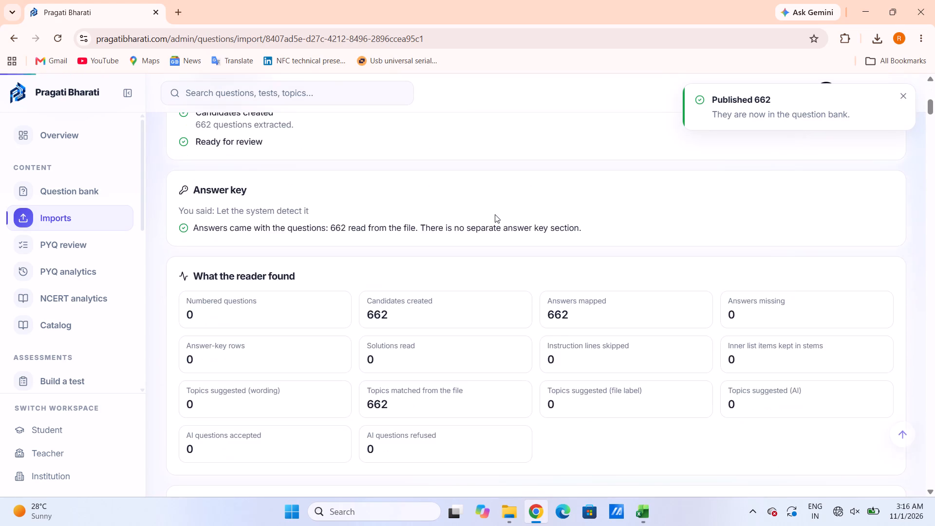
scroll(495, 214, "down", 9)
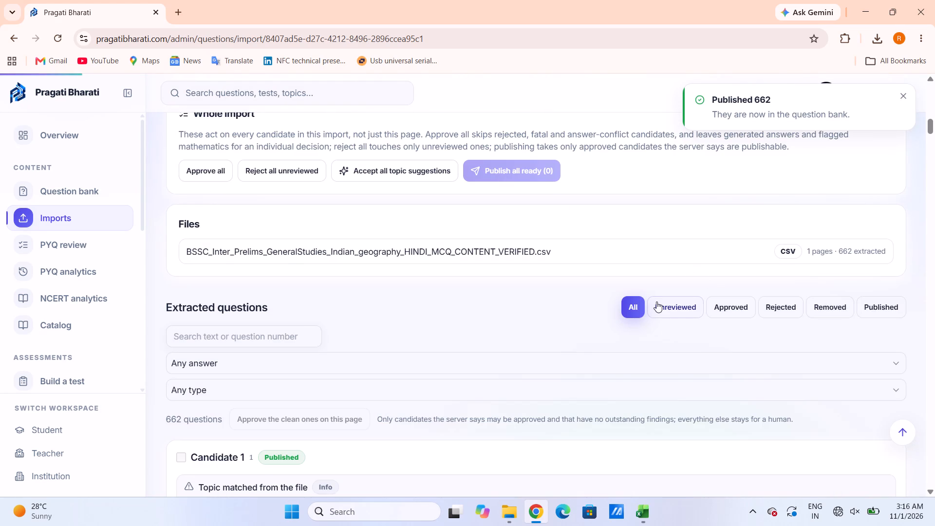
left_click(656, 301)
scroll(489, 225, "down", 5)
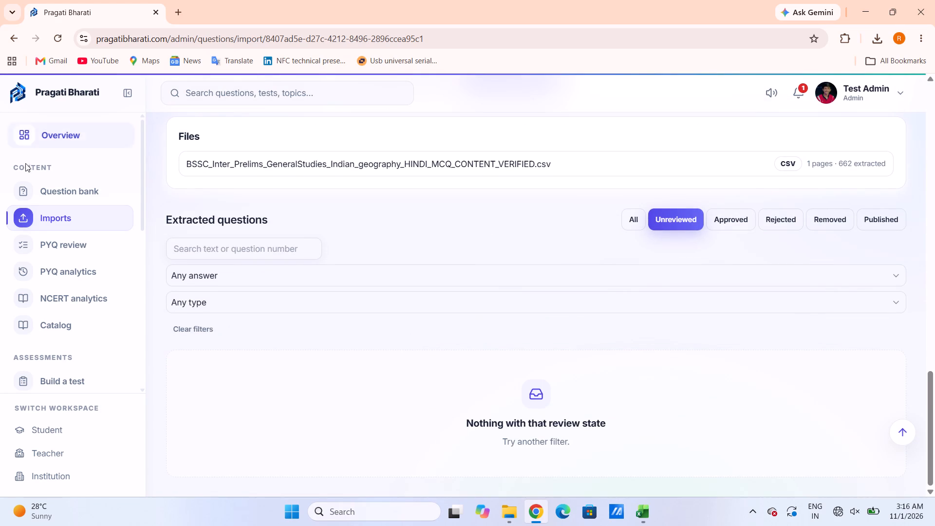
scroll(485, 221, "down", 4)
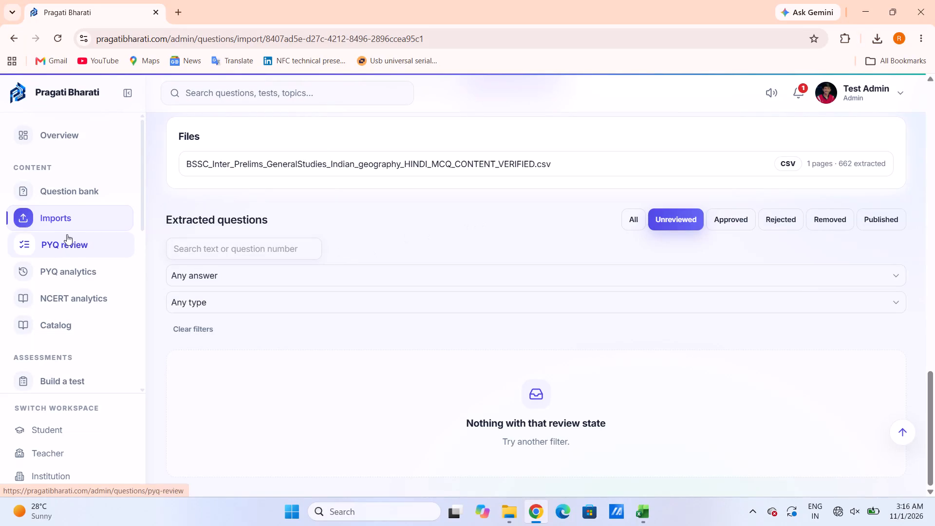
Return to the imports page and check the statuses and candidate counts in the import jobs list.
left_click(72, 223)
scroll(423, 196, "up", 2)
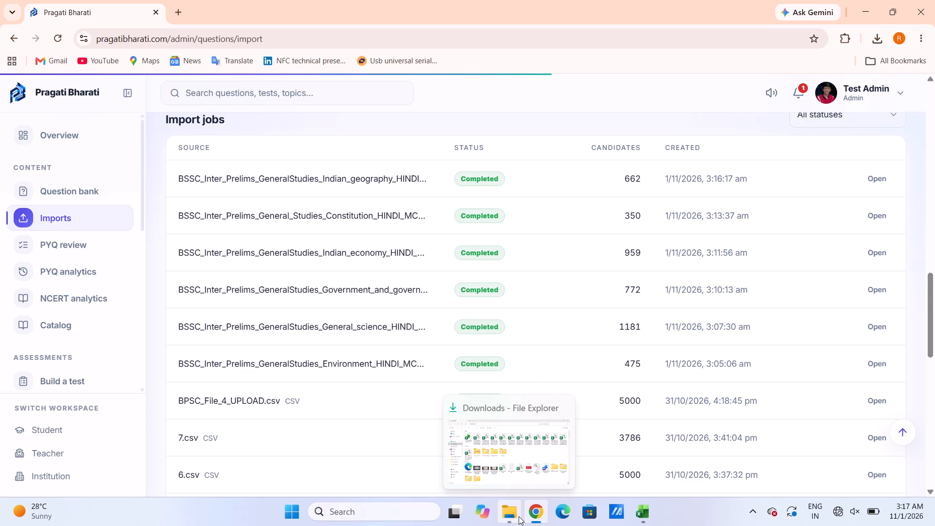
Move the Indian geography, Constitution, Indian economy, Government and governance, General science and Environment CSV files from Downloads into the Prelims General Studies folder.
left_click(519, 515)
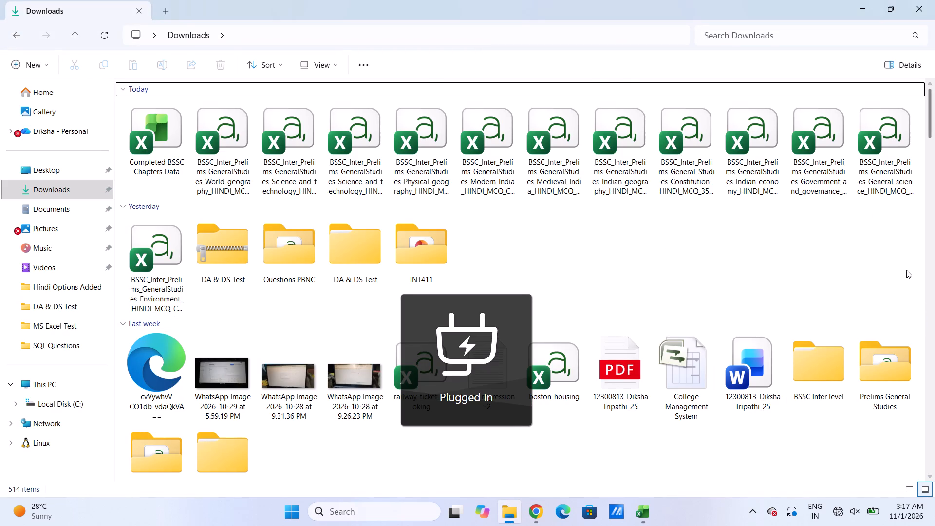
left_click_drag(888, 213, 891, 185)
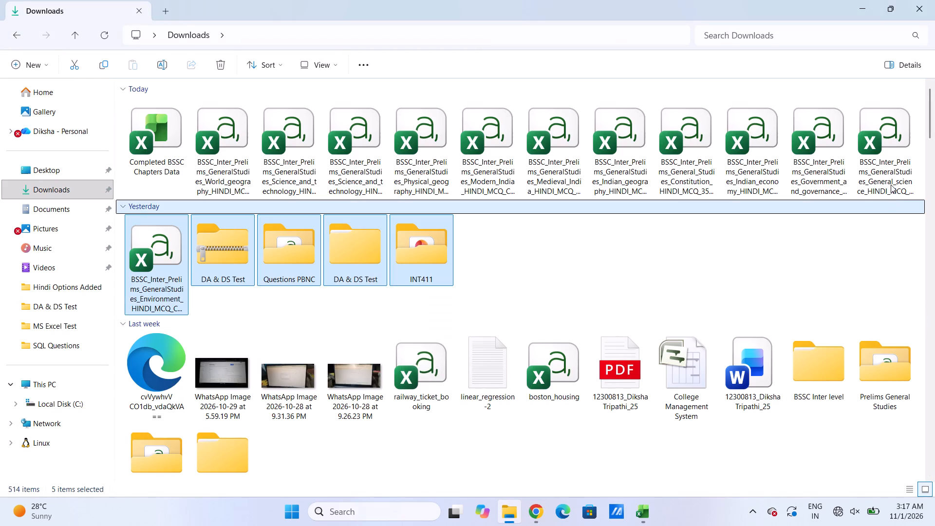
left_click_drag(891, 185, 892, 186)
left_click(879, 258)
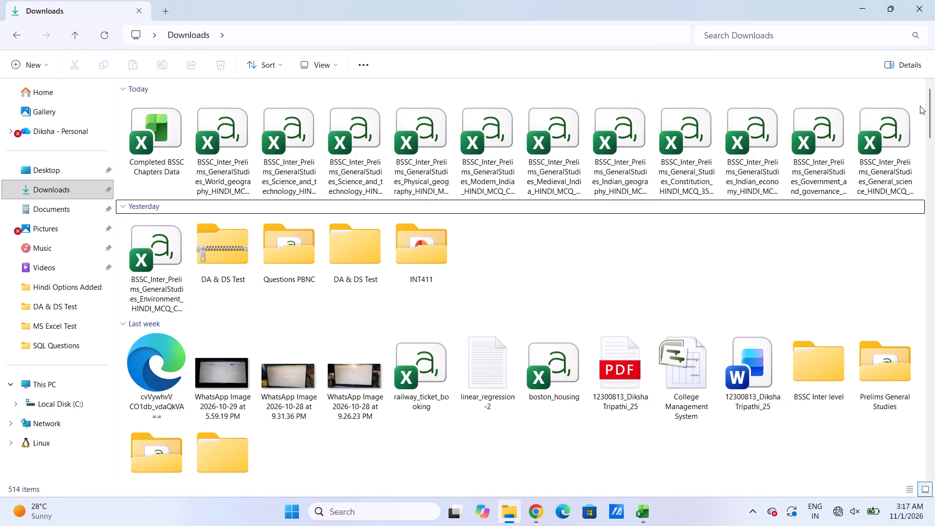
left_click_drag(920, 105, 899, 118)
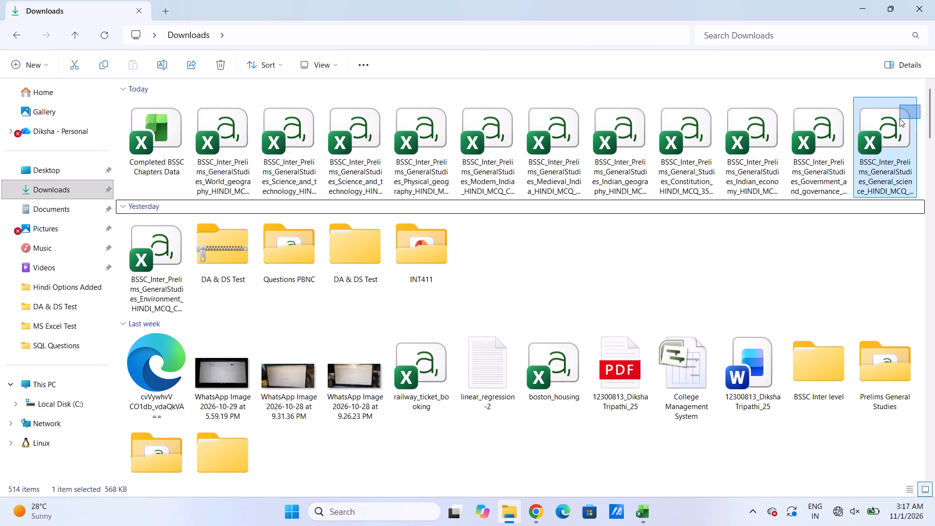
left_click_drag(899, 118, 714, 170)
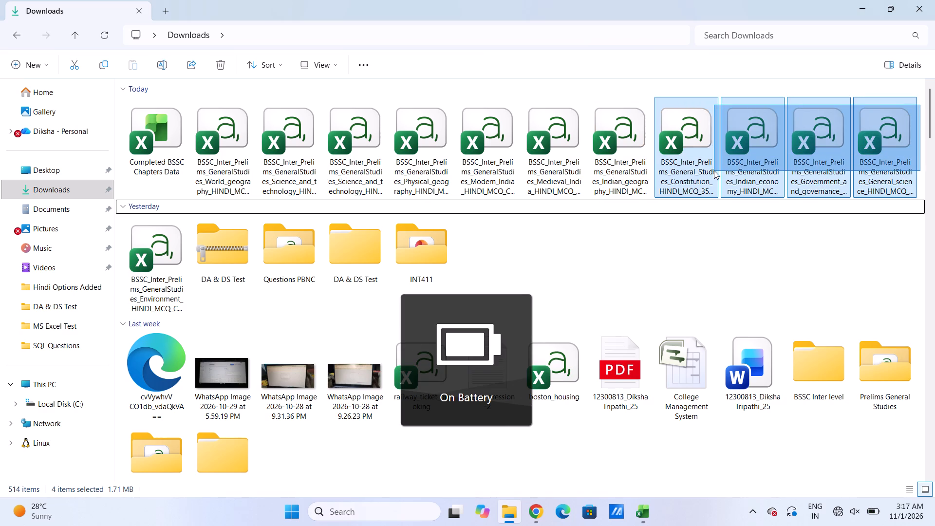
left_click_drag(714, 170, 608, 179)
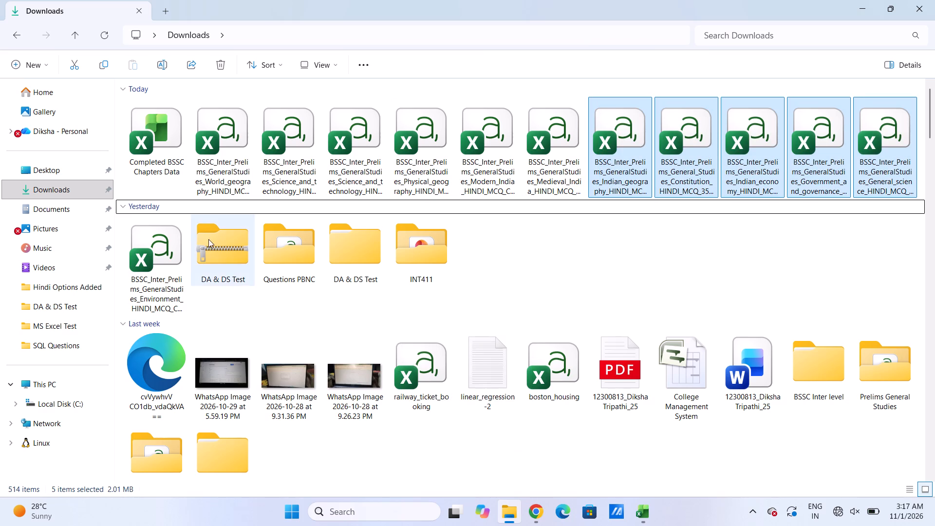
left_click(163, 271, "ctrl")
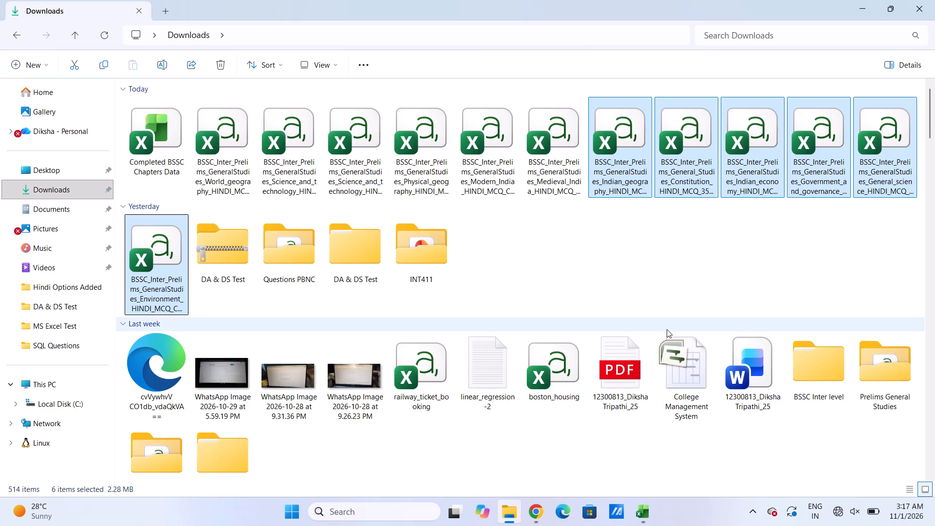
right_click(708, 169)
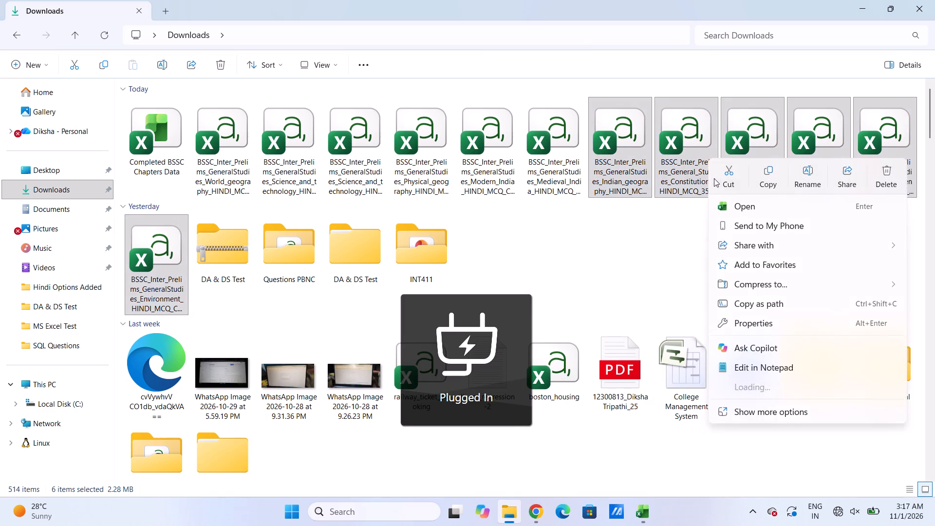
left_click(725, 181)
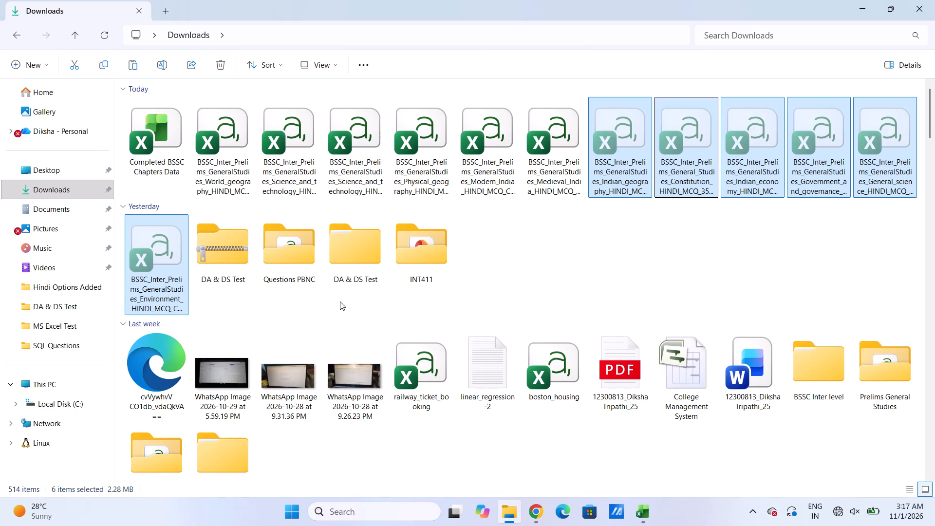
double_click(888, 373)
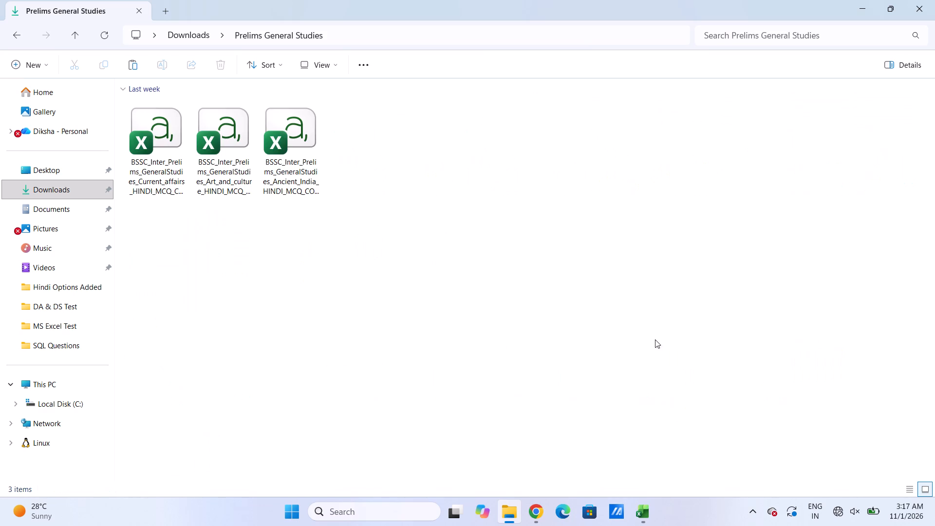
right_click(489, 351)
left_click(511, 368)
left_click(102, 34)
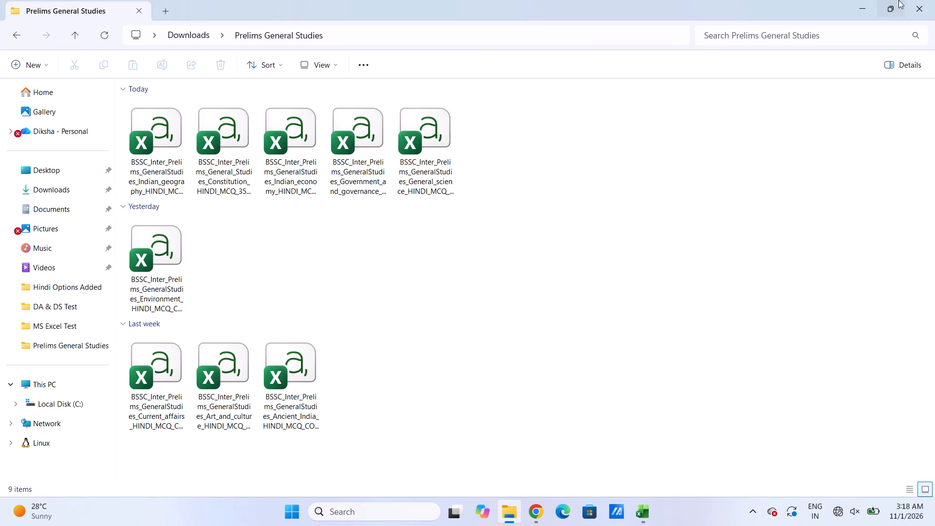
Show the Prelims General Studies folder beside the import jobs list and compare the moved files with the completed imports.
left_click(817, 46)
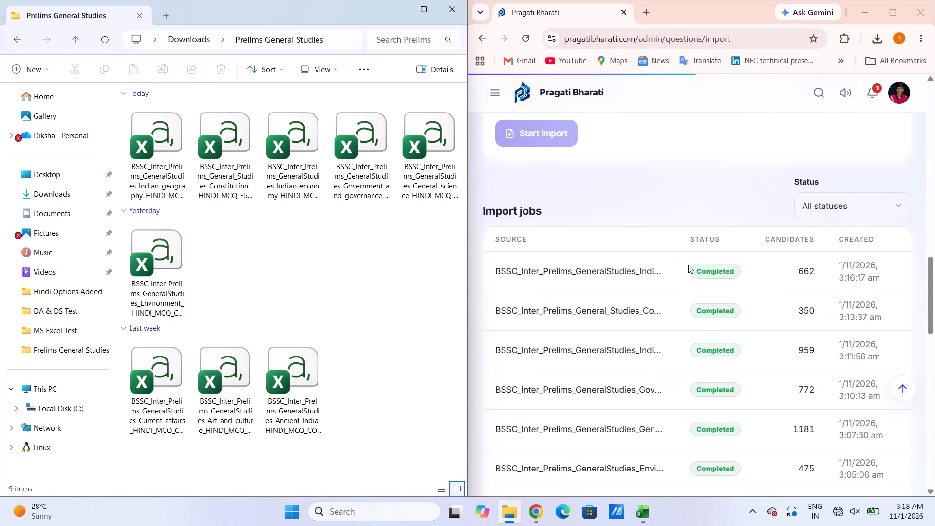
scroll(568, 337, "down", 1)
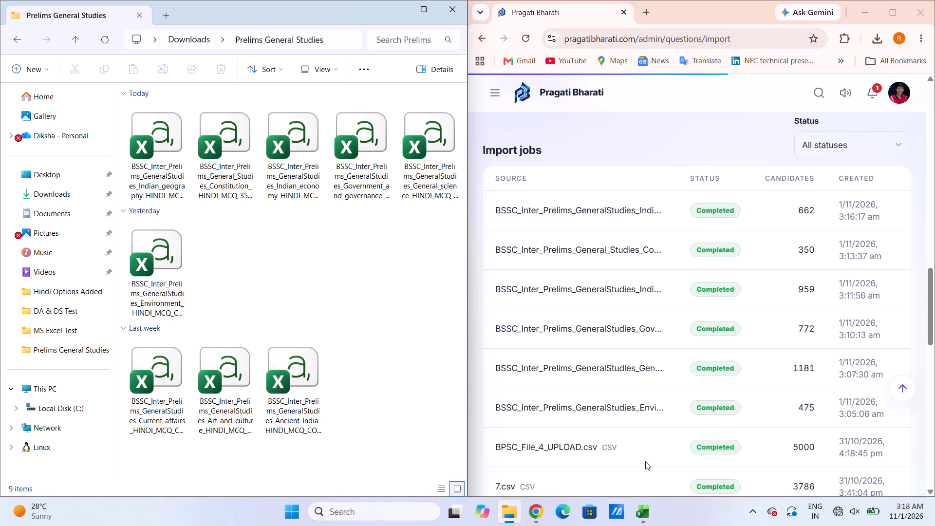
Check the chapter counts in the Completed BSSC Chapters Data workbook in Excel and close it.
left_click(649, 503)
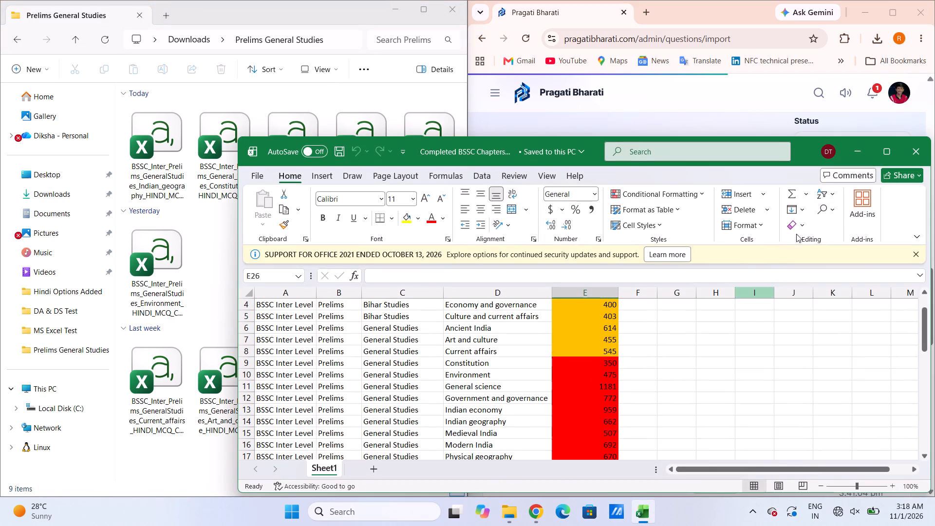
left_click(919, 150)
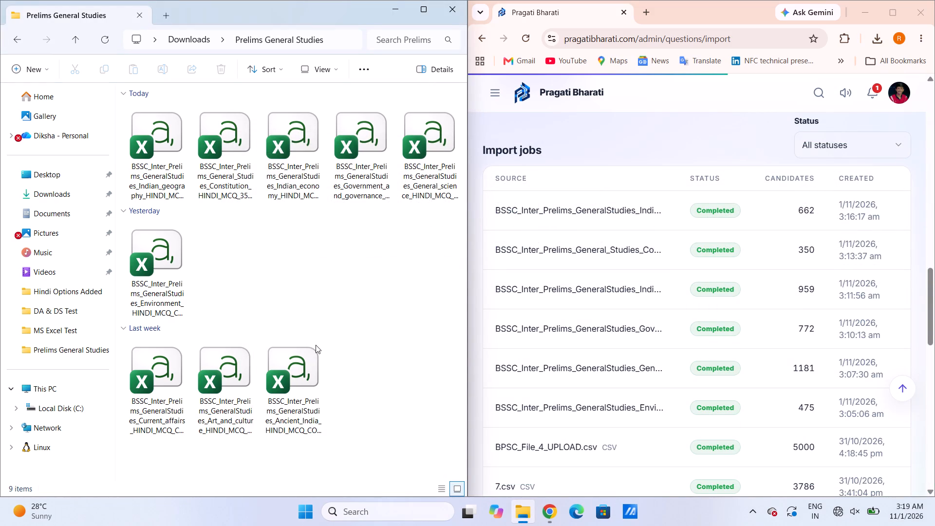
Return to the Downloads folder at full size, check the remaining chapter files and minimise the window.
left_click(174, 41)
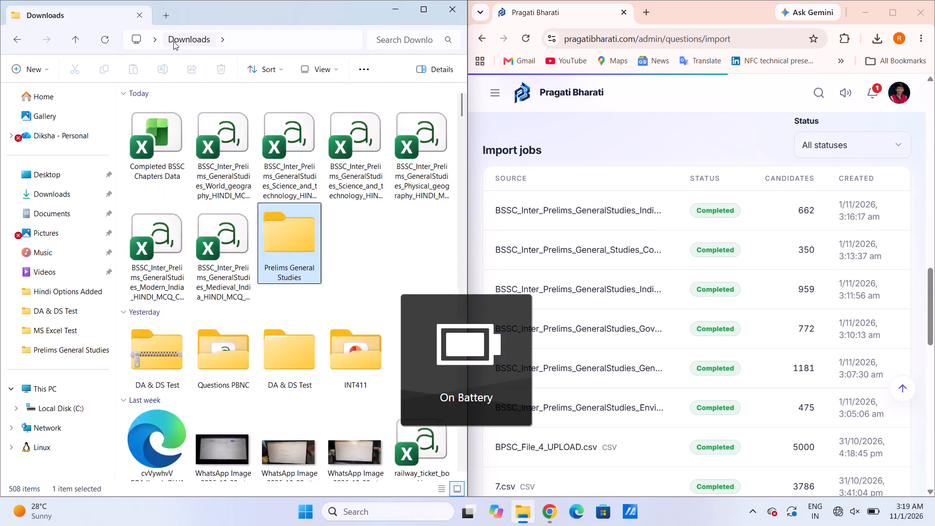
left_click(419, 12)
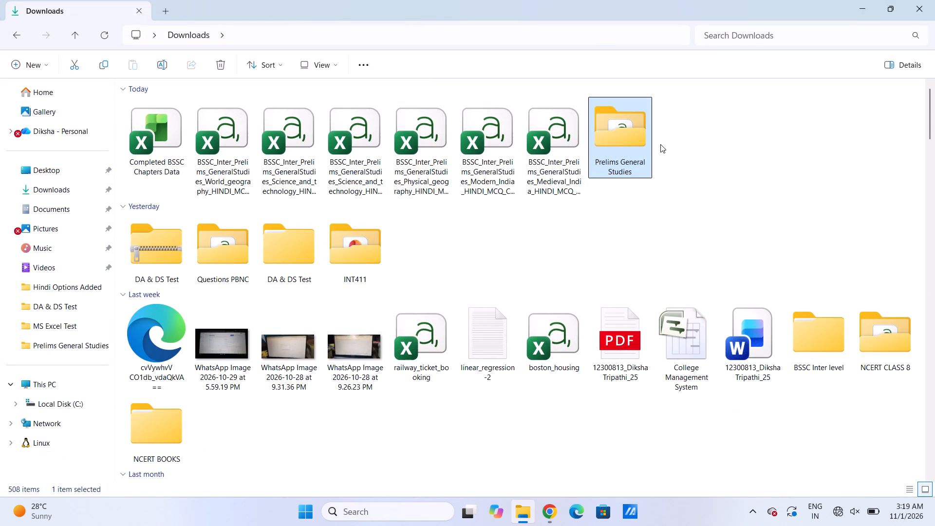
left_click(862, 0)
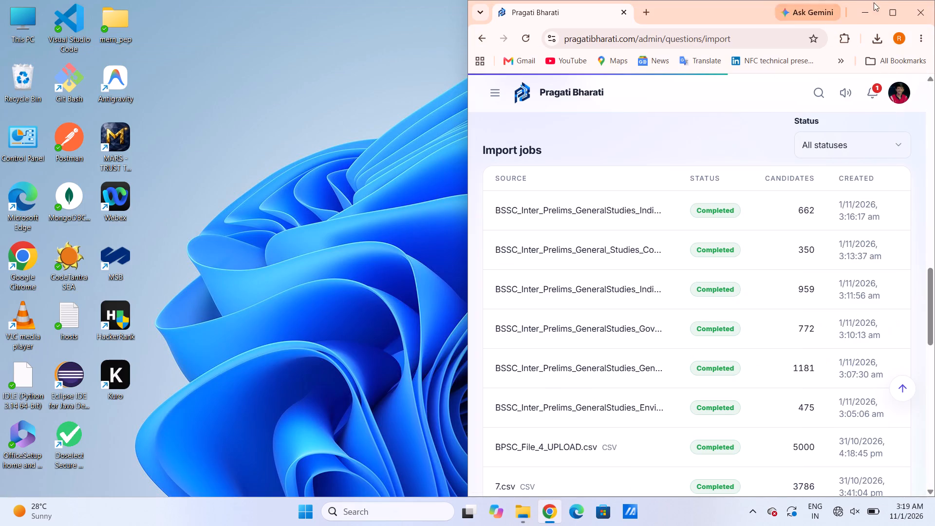
Show the browser at full size and filter the question bank by the BSSC Inter Level exam to check its entries.
left_click(885, 12)
scroll(258, 223, "up", 2)
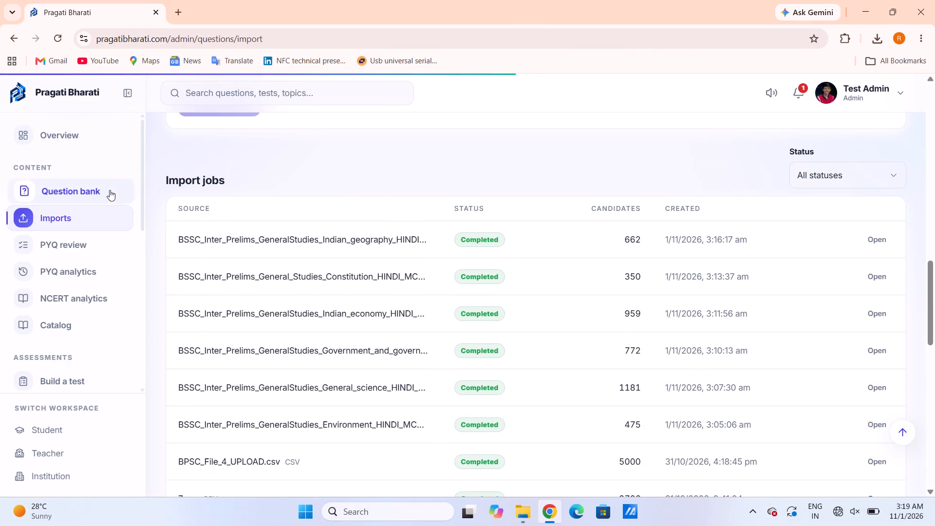
left_click(110, 188)
scroll(298, 320, "down", 2)
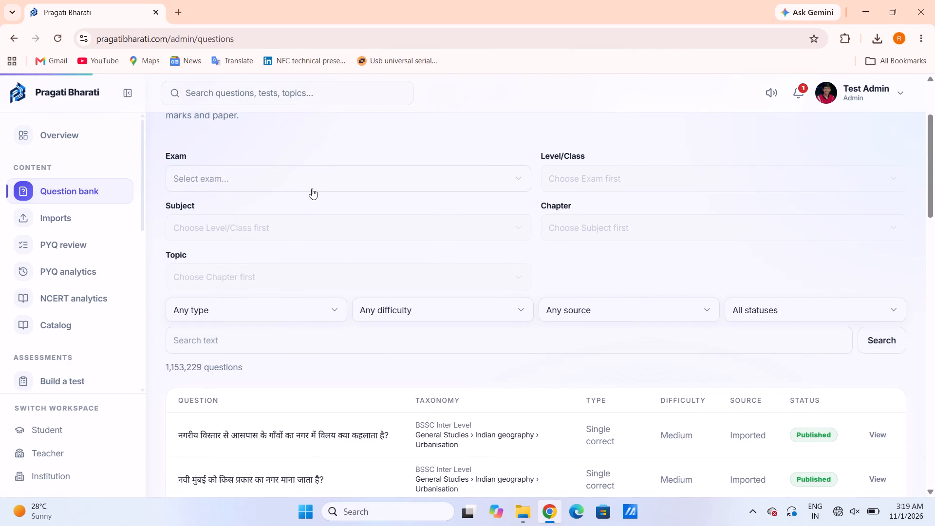
left_click(312, 188)
scroll(307, 269, "down", 11)
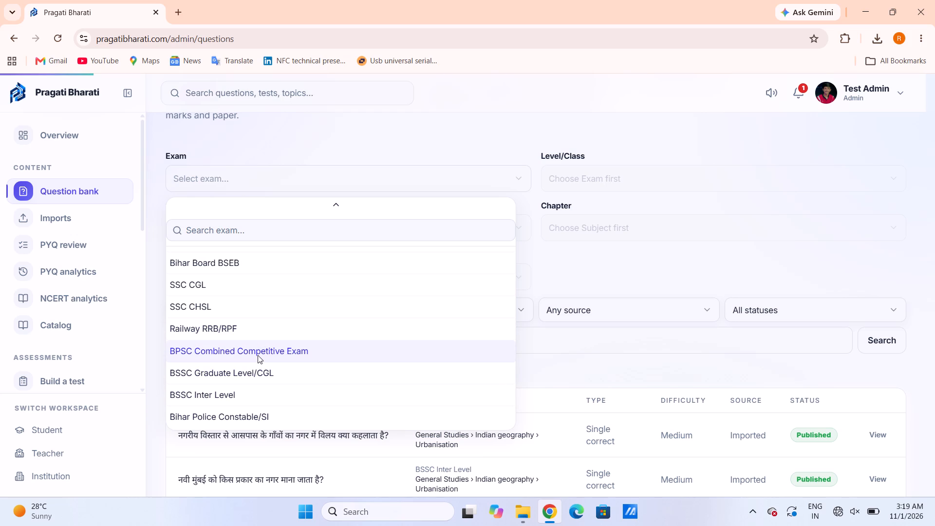
left_click(241, 395)
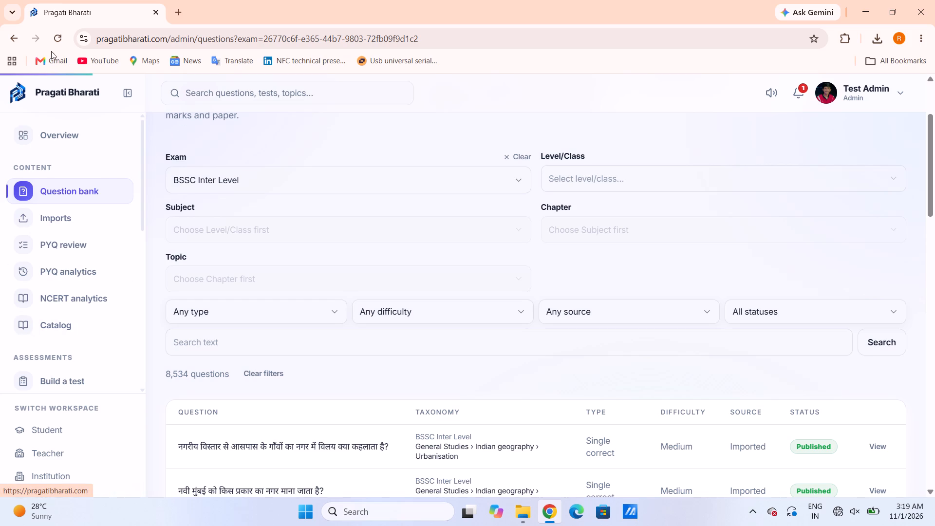
Open the question imports page and check the remaining chapter files in the Downloads folder.
left_click(81, 221)
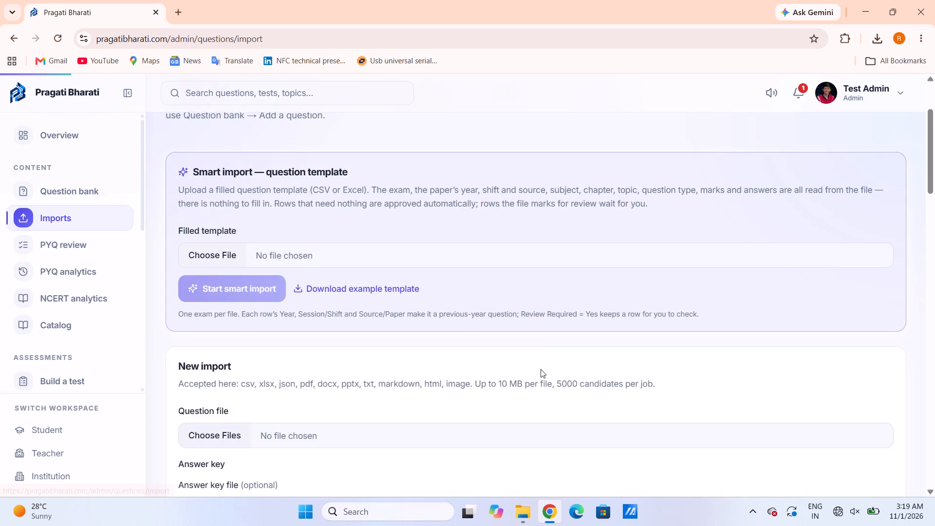
left_click(526, 506)
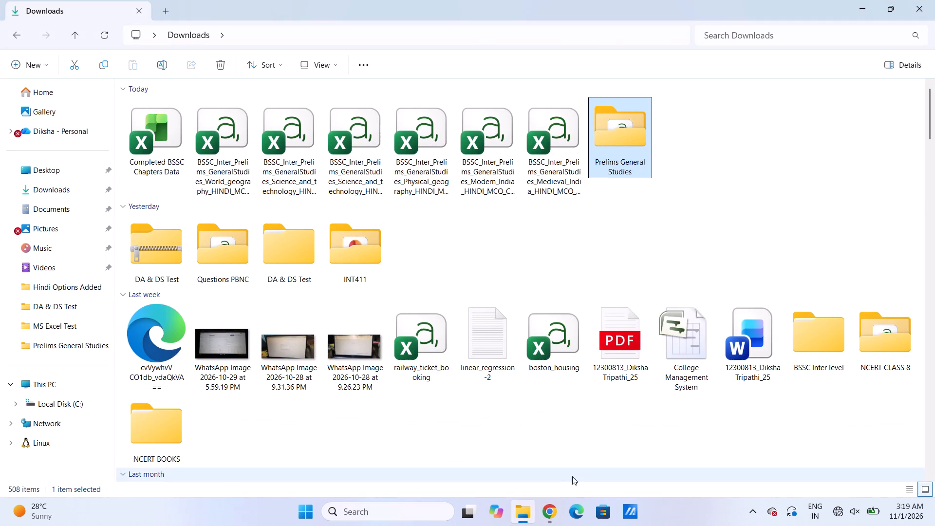
left_click(851, 0)
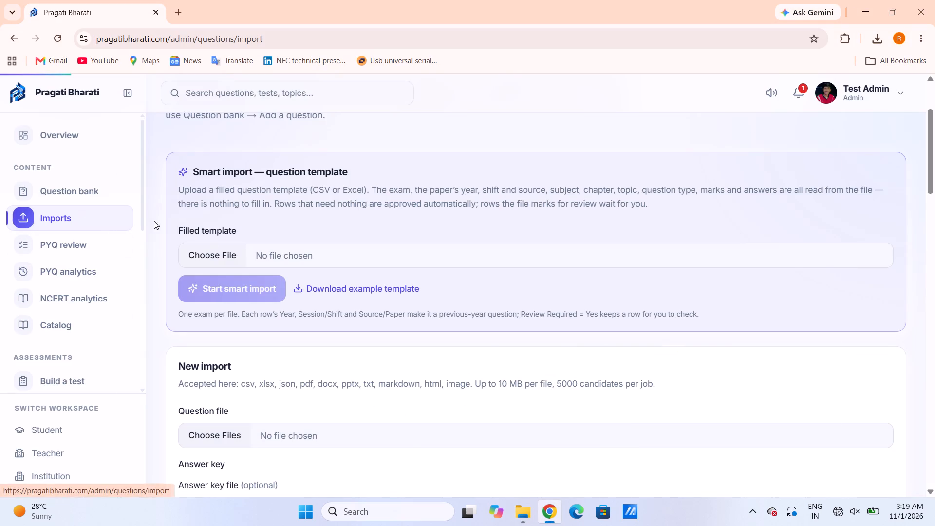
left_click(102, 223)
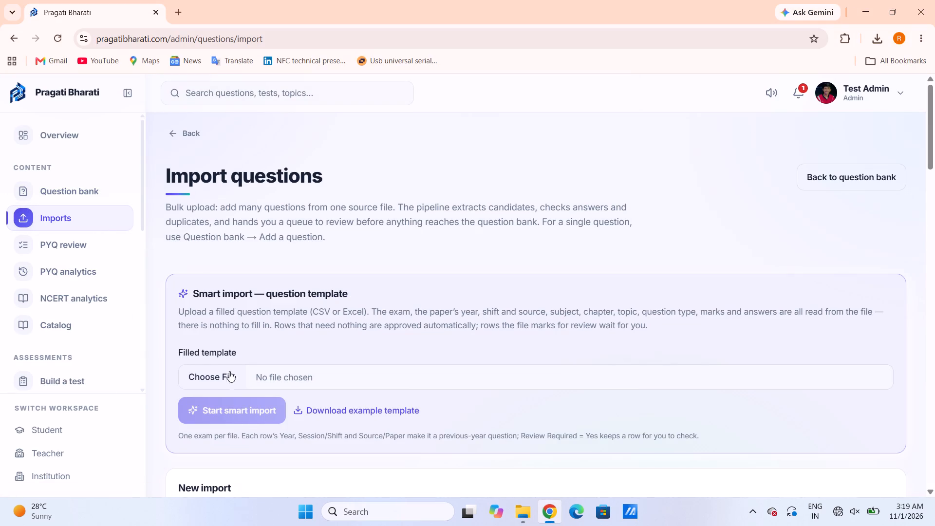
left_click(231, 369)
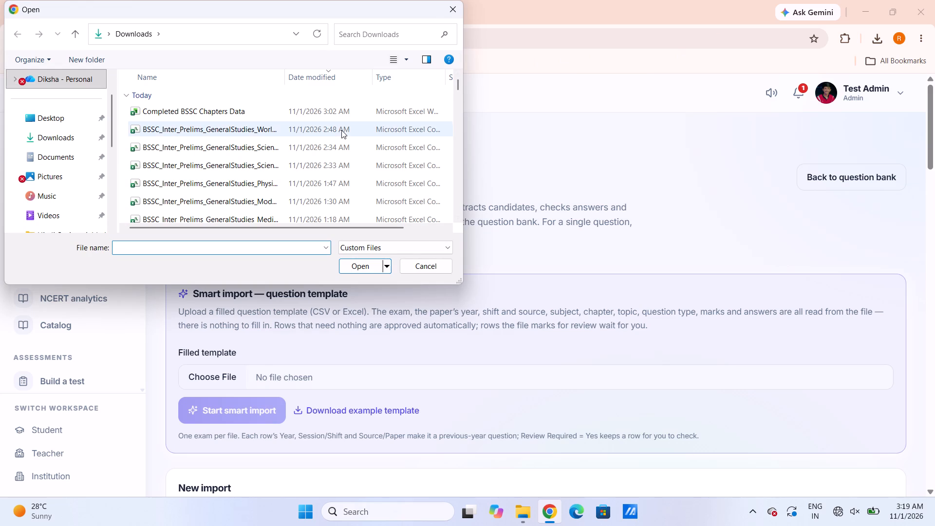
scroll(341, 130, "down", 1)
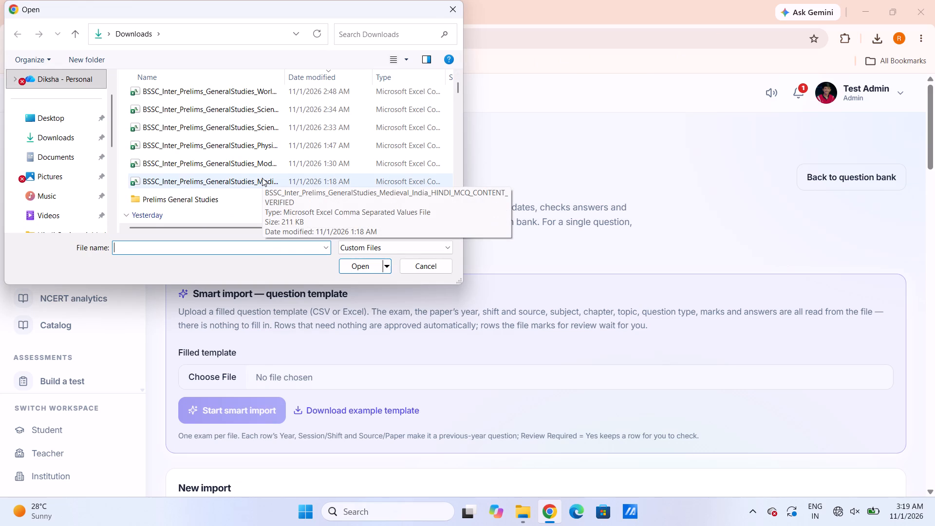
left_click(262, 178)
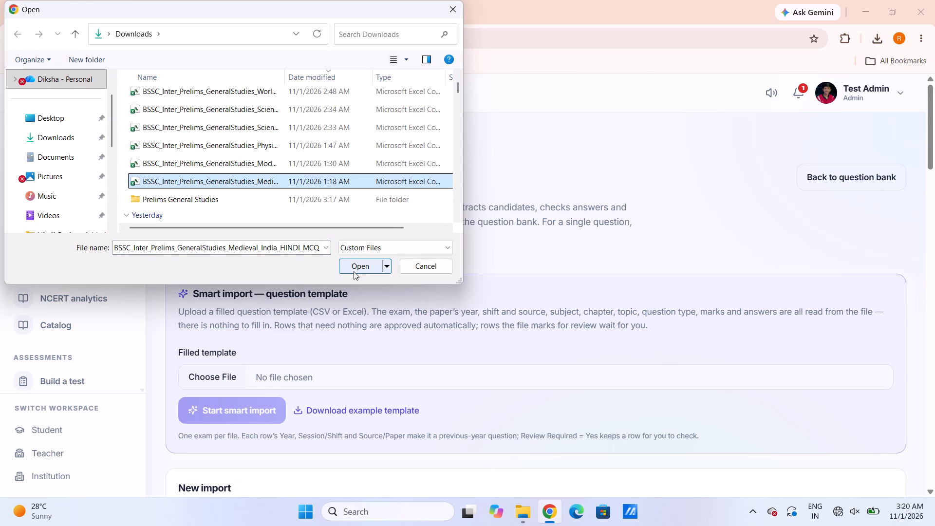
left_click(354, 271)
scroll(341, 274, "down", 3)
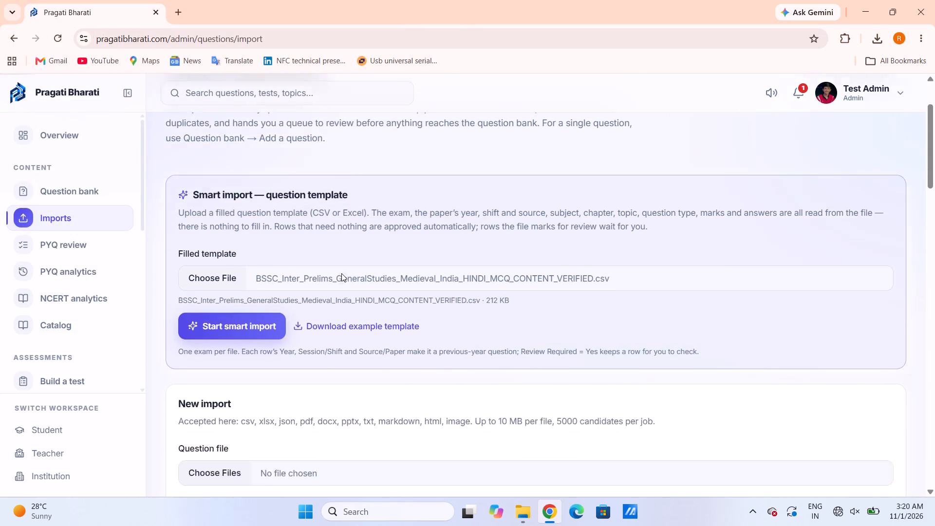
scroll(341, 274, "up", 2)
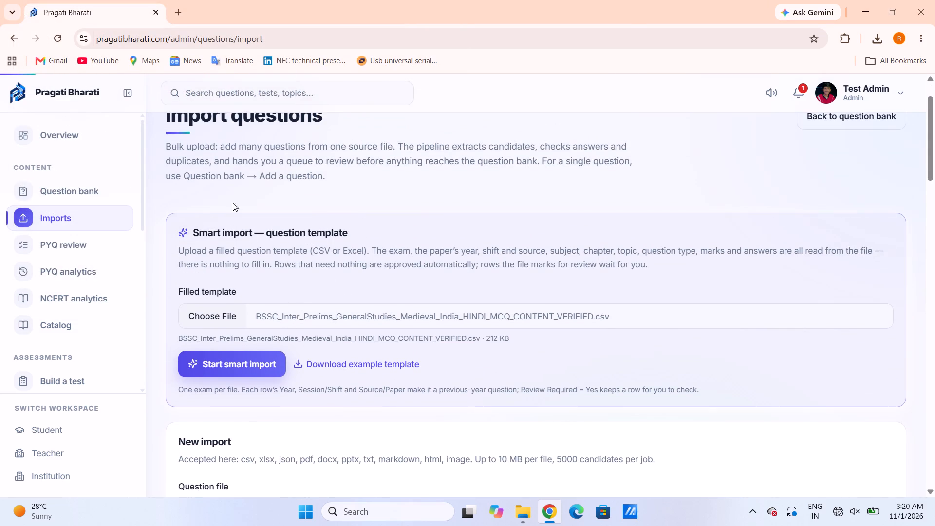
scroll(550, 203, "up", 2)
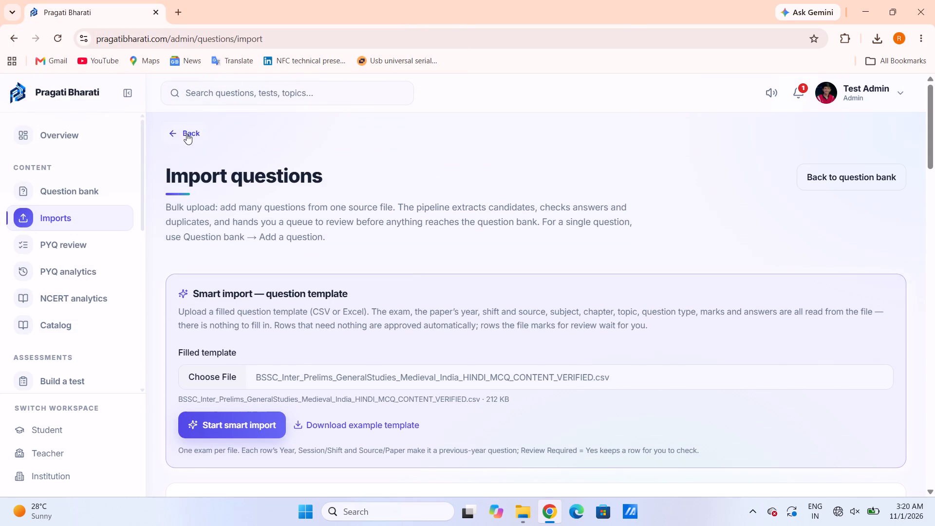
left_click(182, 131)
Start a new import of the BSSC Inter Prelims General Studies Medieval India CSV as ordinary questions with the answer key auto-detected.
left_click(71, 217)
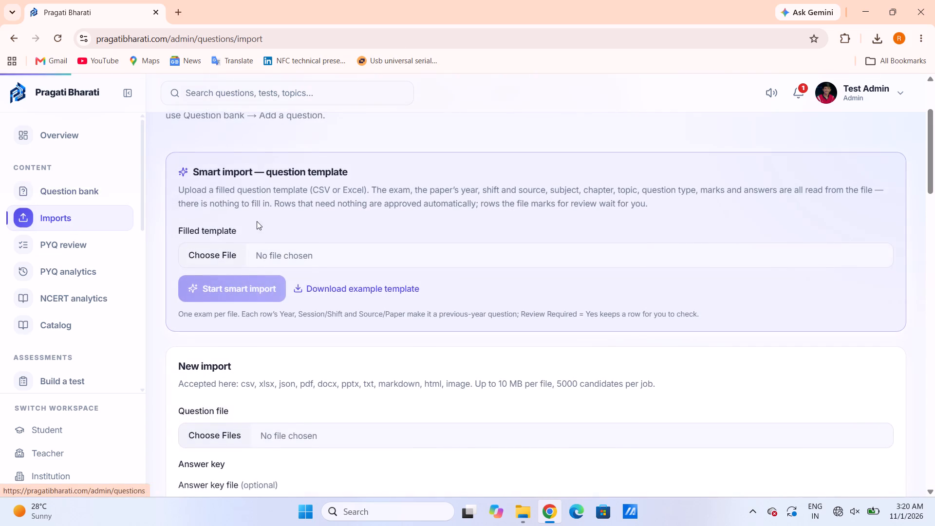
scroll(258, 221, "down", 1)
left_click(217, 381)
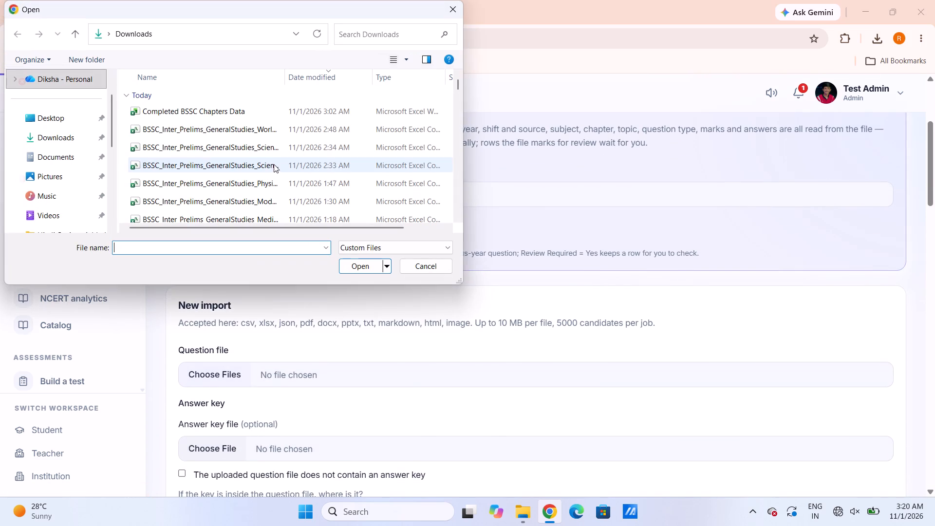
scroll(242, 136, "down", 1)
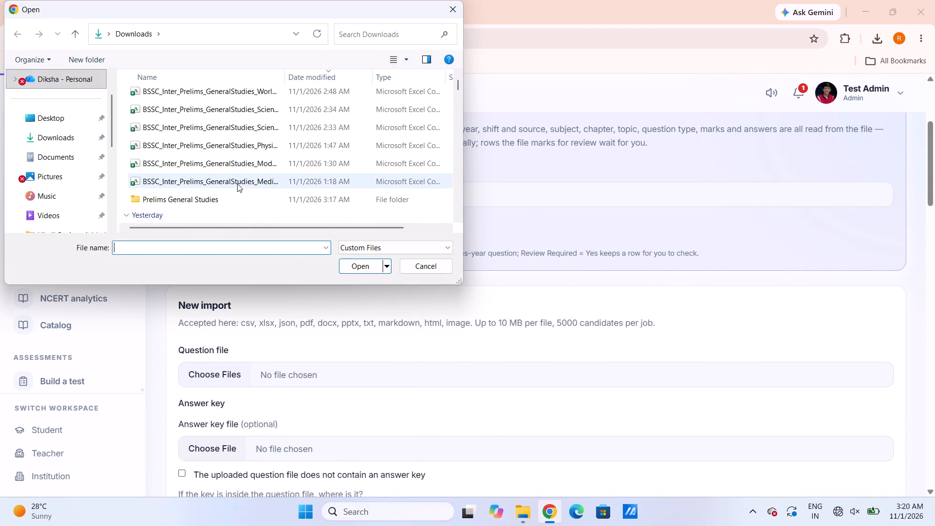
left_click(237, 182)
left_click(348, 261)
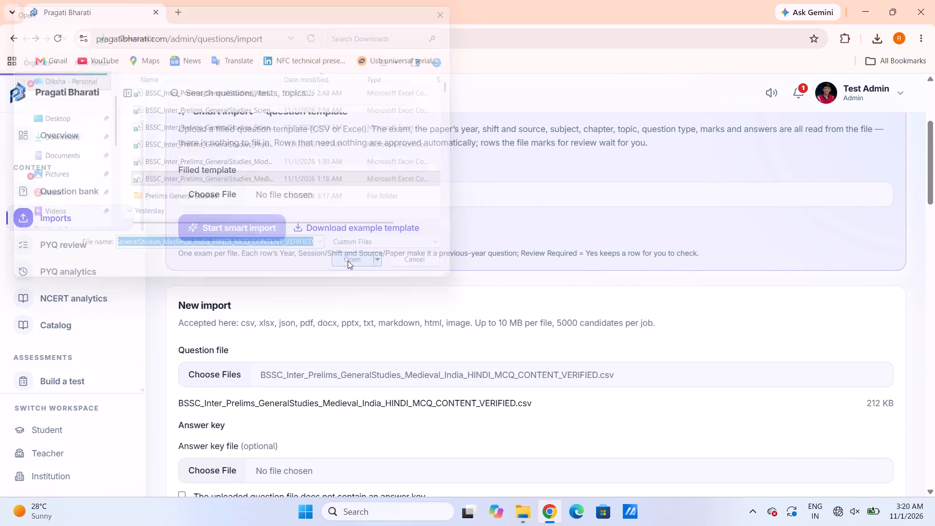
scroll(348, 261, "down", 6)
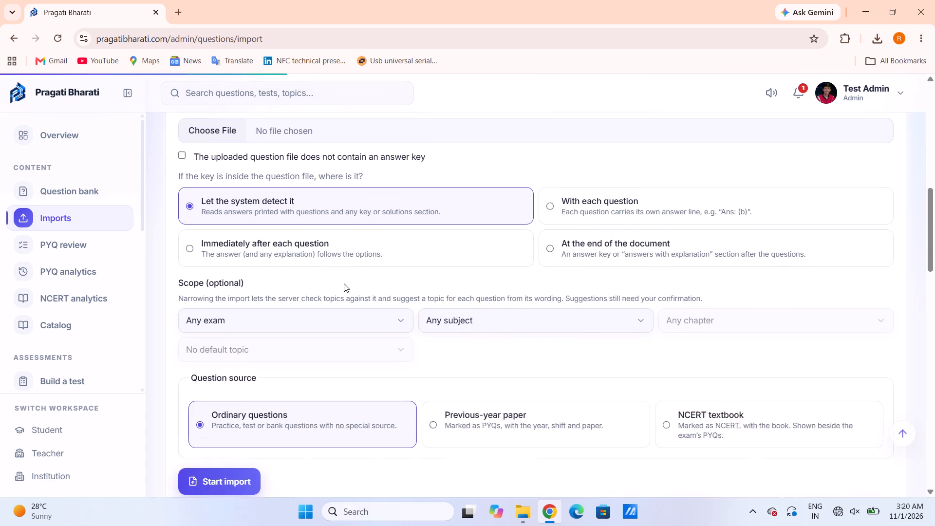
left_click(243, 452)
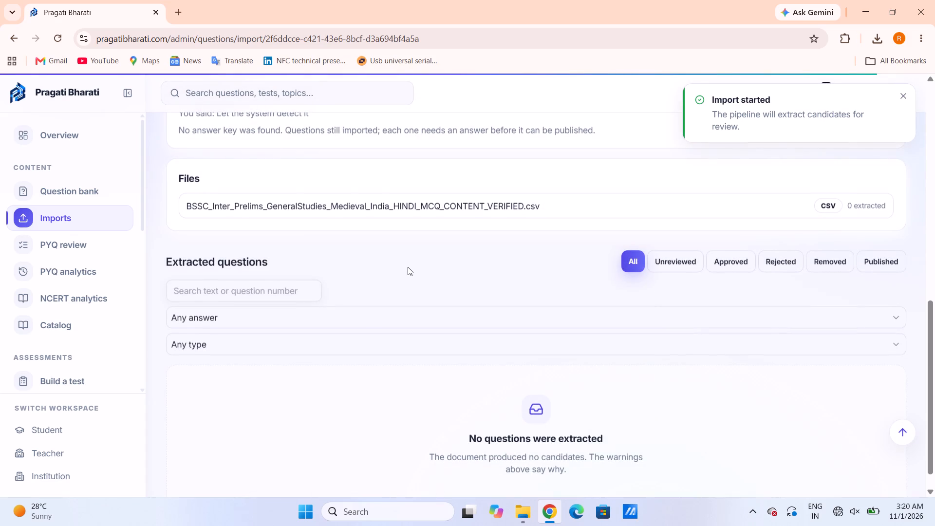
Review the extraction summary of the Medieval India import and approve all its candidates.
scroll(408, 267, "down", 3)
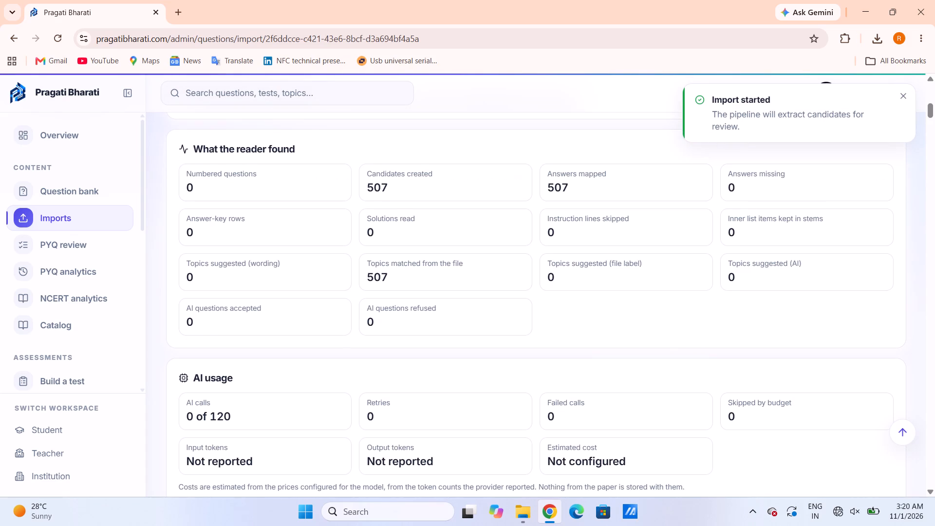
scroll(408, 268, "down", 1)
scroll(408, 268, "up", 4)
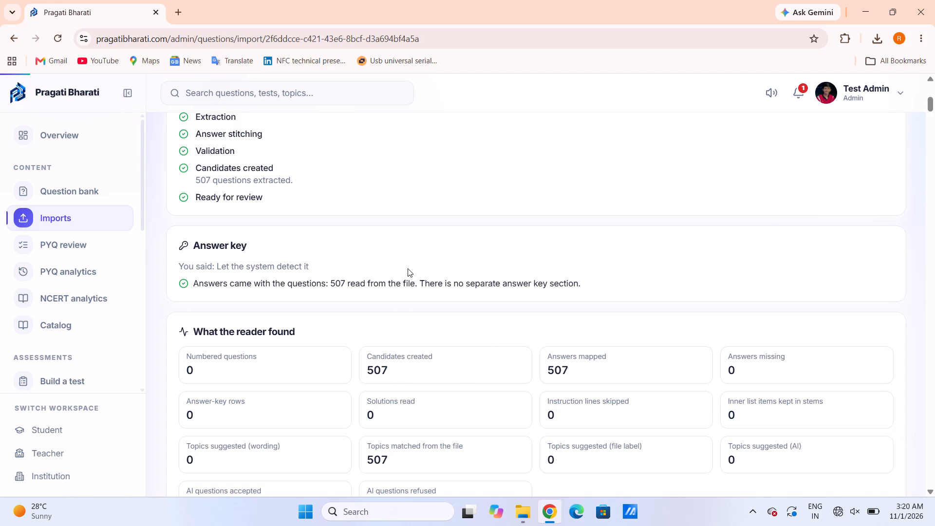
scroll(408, 268, "down", 5)
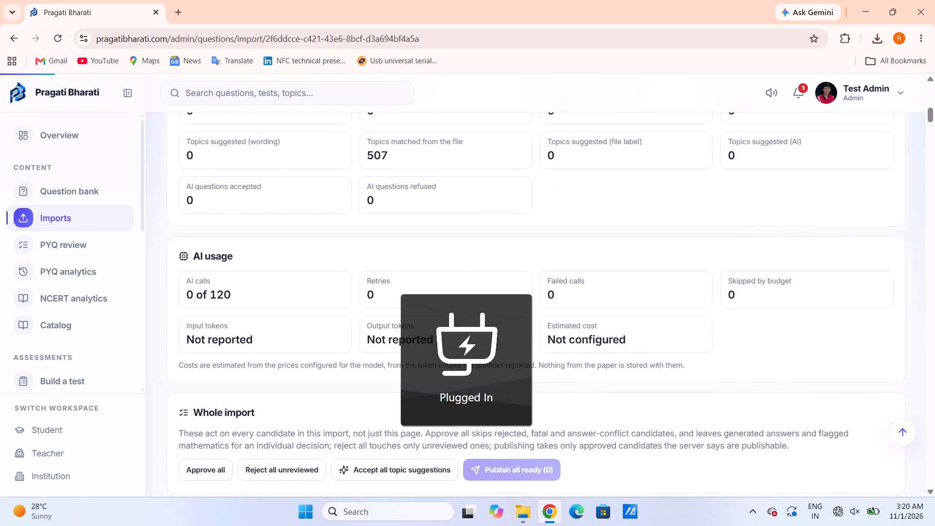
scroll(408, 267, "down", 3)
left_click(190, 276)
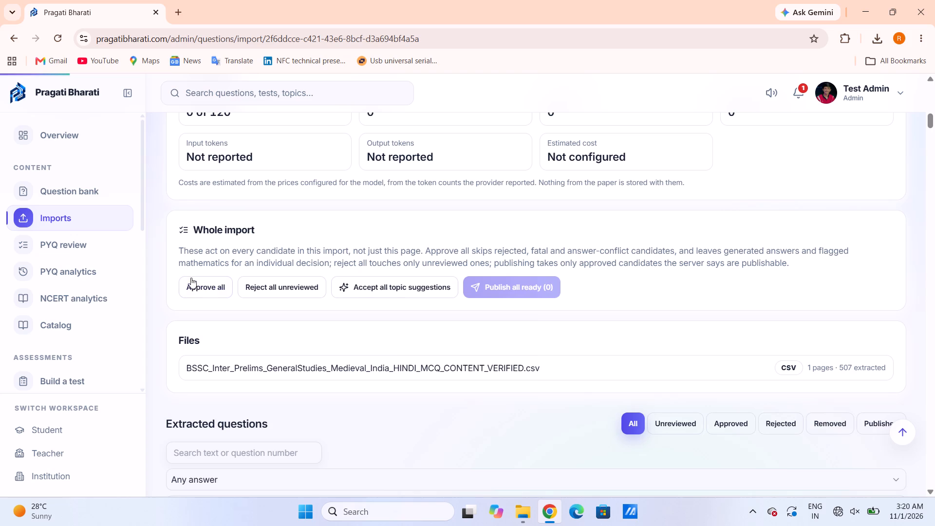
left_click(194, 282)
left_click(194, 282)
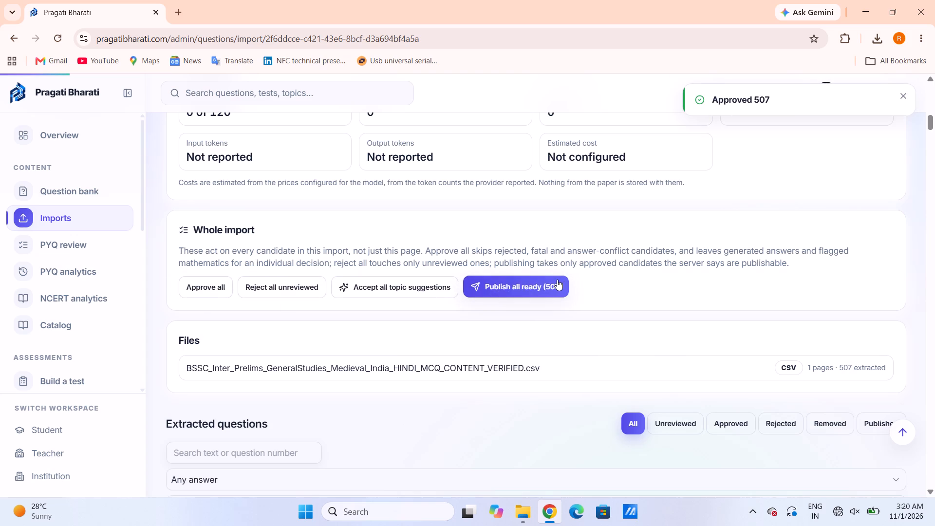
Publish all ready questions of the Medieval India import and check the candidates' status.
left_click(557, 280)
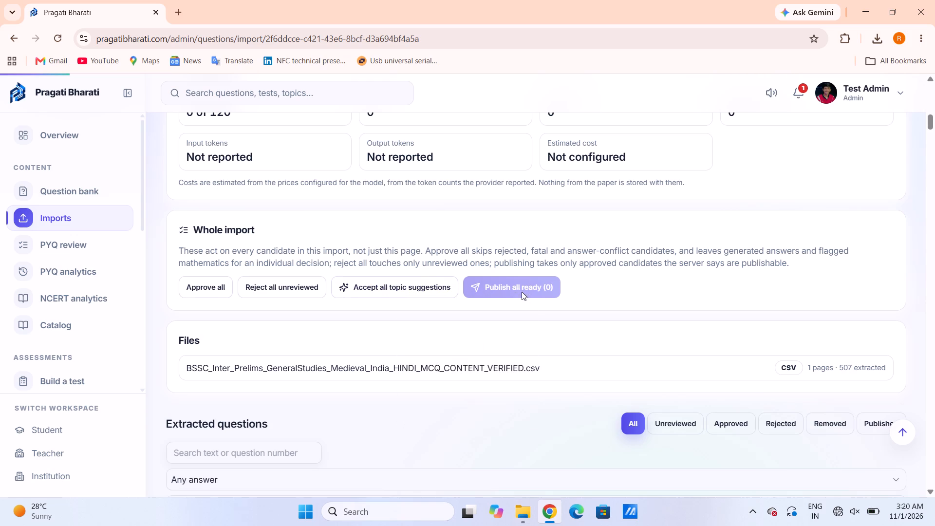
scroll(551, 192, "down", 6)
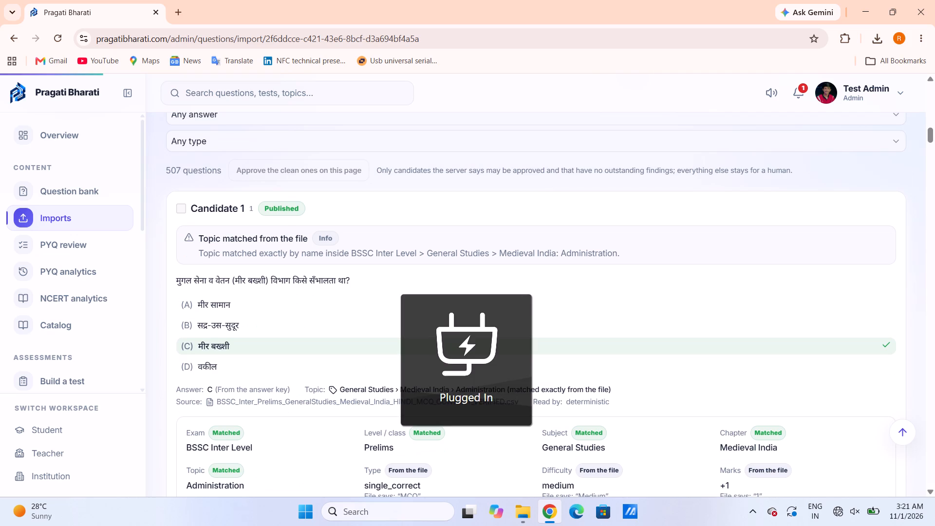
scroll(552, 170, "down", 3)
Check the Medieval India entry in the import jobs list against the remaining chapter files in the Downloads folder.
left_click(69, 217)
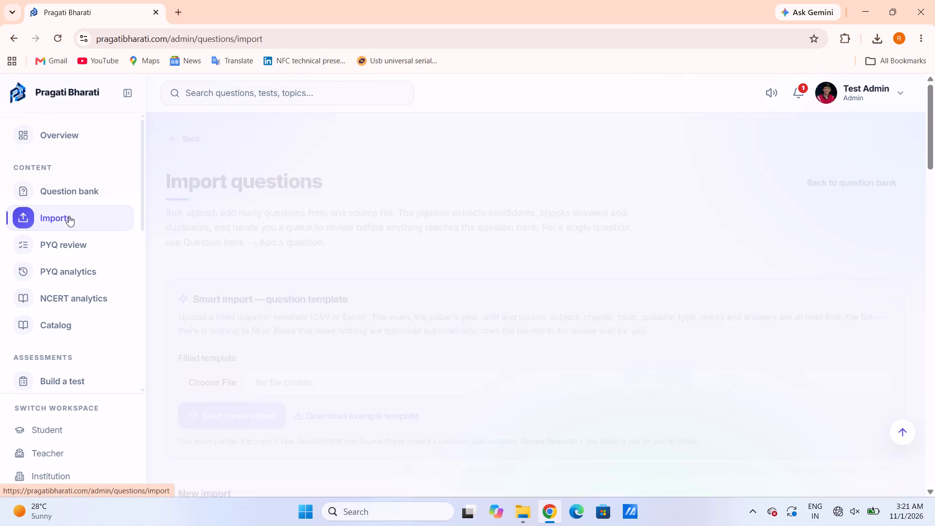
scroll(379, 198, "down", 5)
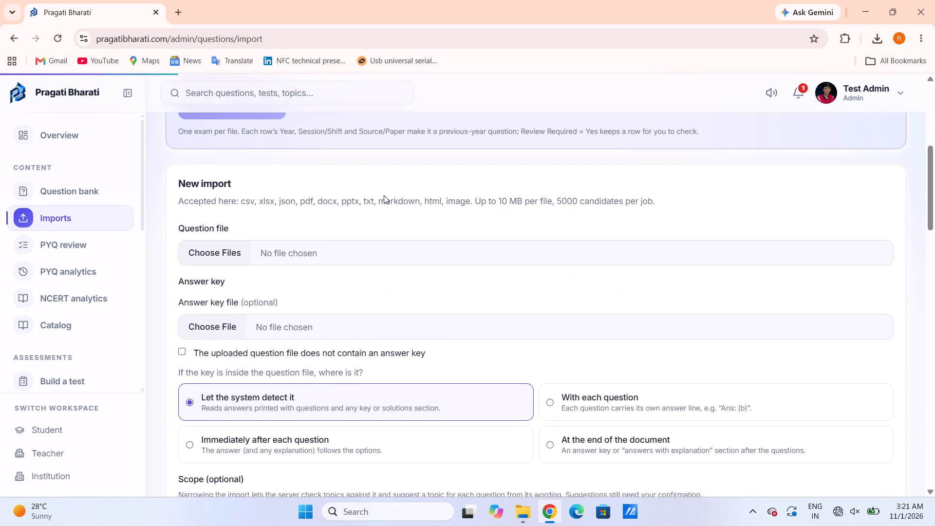
scroll(384, 195, "down", 7)
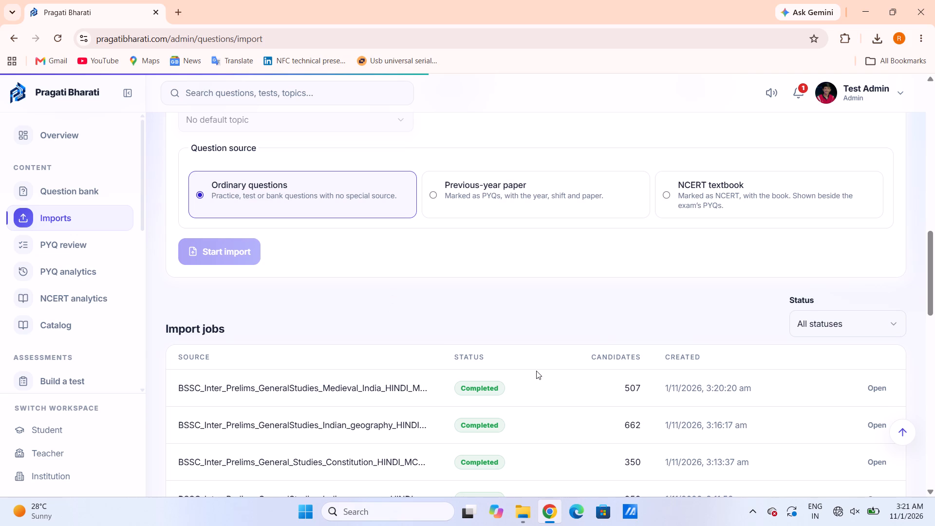
left_click(521, 515)
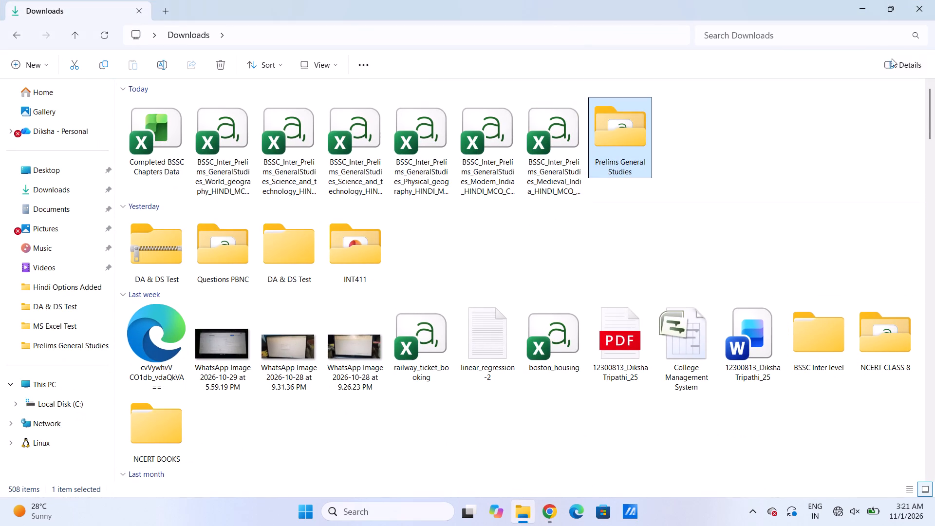
left_click(859, 7)
Start a new import of the BSSC Inter Prelims General Studies Modern India CSV as ordinary questions with the answer key auto-detected.
scroll(496, 355, "up", 6)
left_click(226, 191)
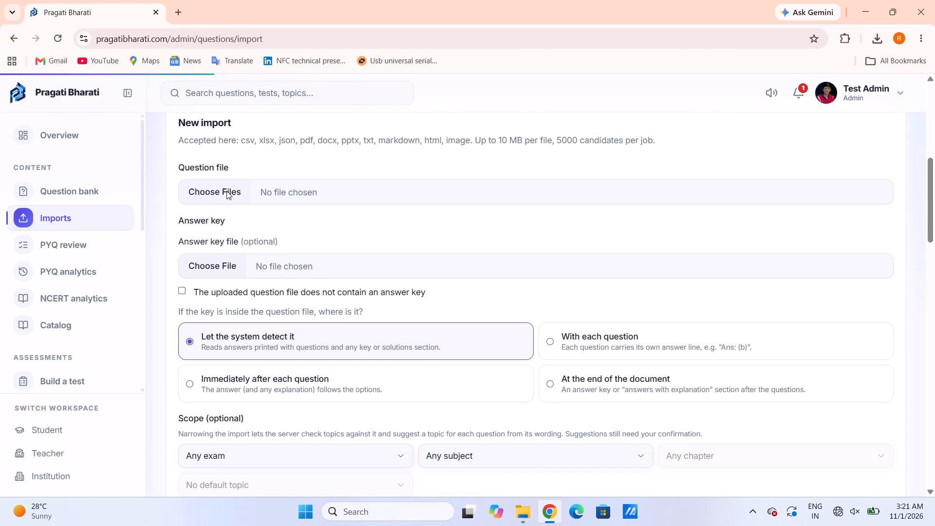
scroll(190, 185, "down", 1)
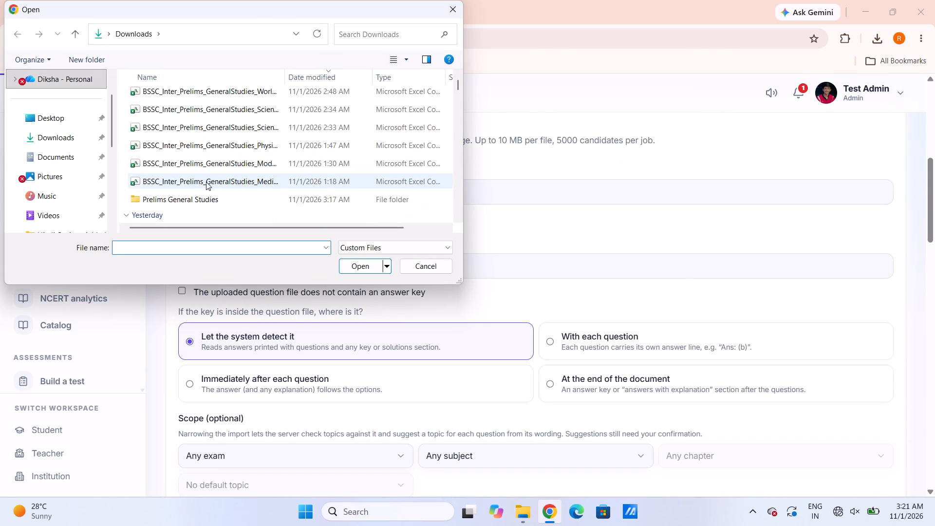
left_click(233, 161)
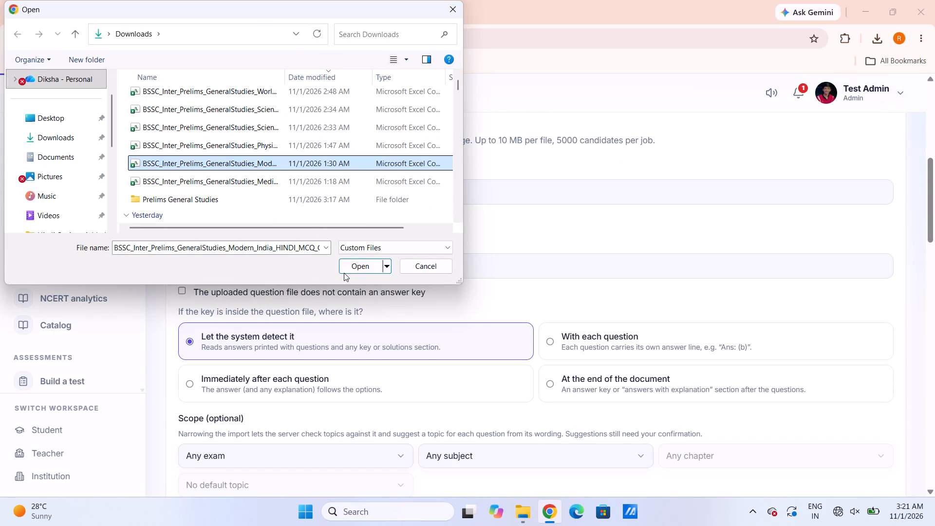
left_click(355, 263)
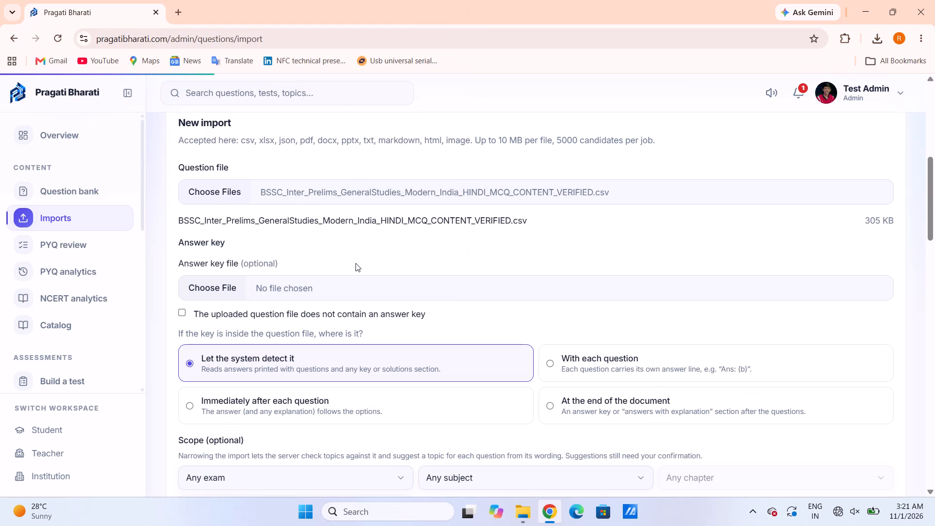
scroll(310, 419, "up", 1)
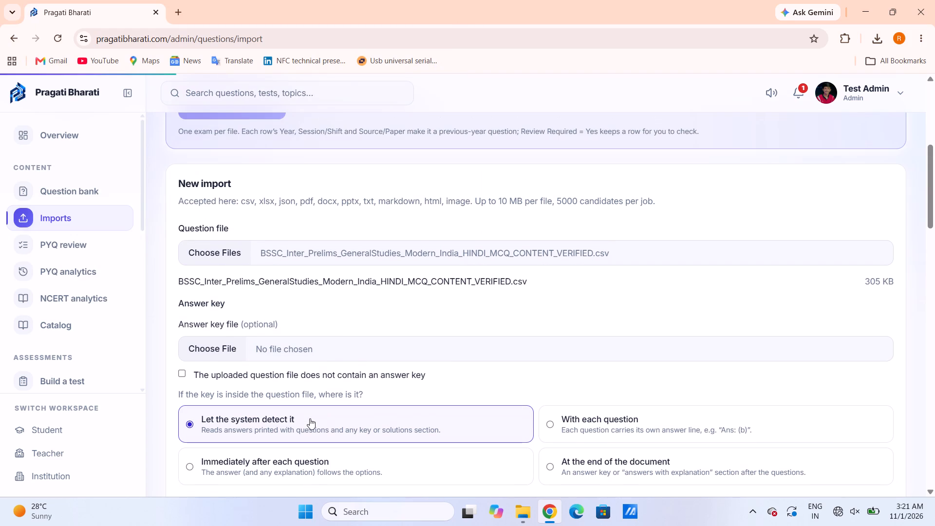
scroll(310, 418, "down", 2)
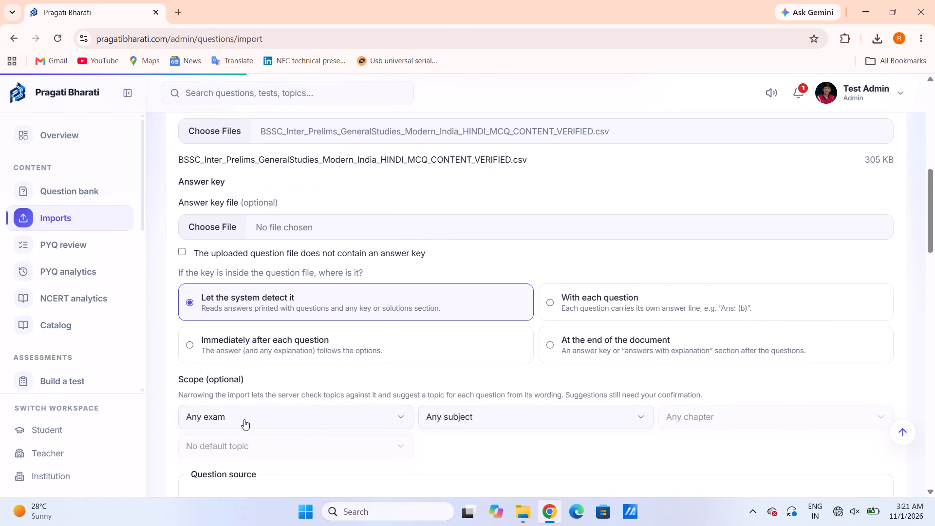
scroll(242, 418, "down", 1)
left_click(293, 286)
scroll(293, 285, "down", 2)
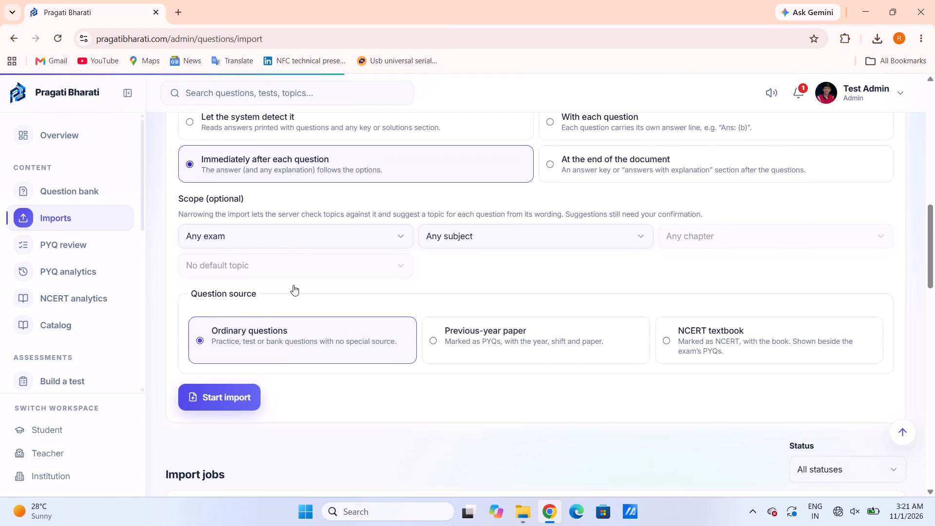
scroll(293, 285, "down", 1)
scroll(311, 265, "up", 2)
left_click(299, 191)
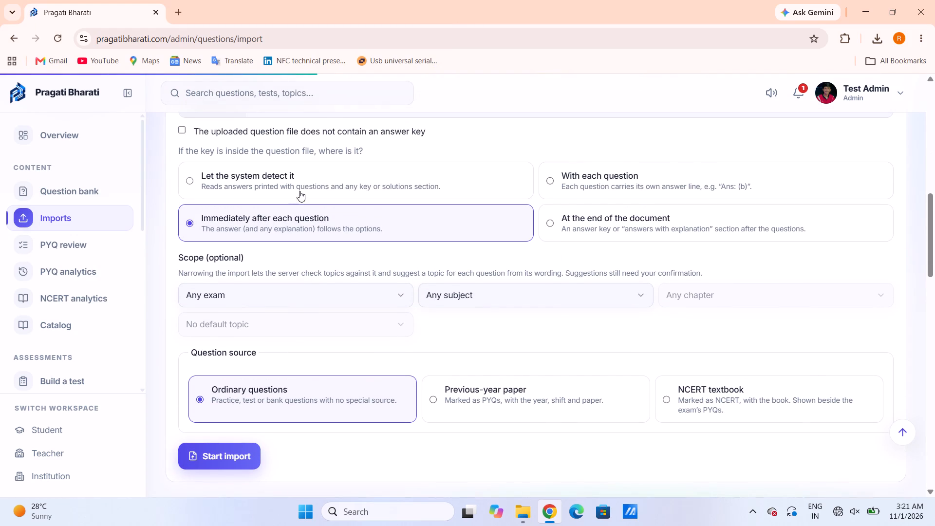
left_click(221, 463)
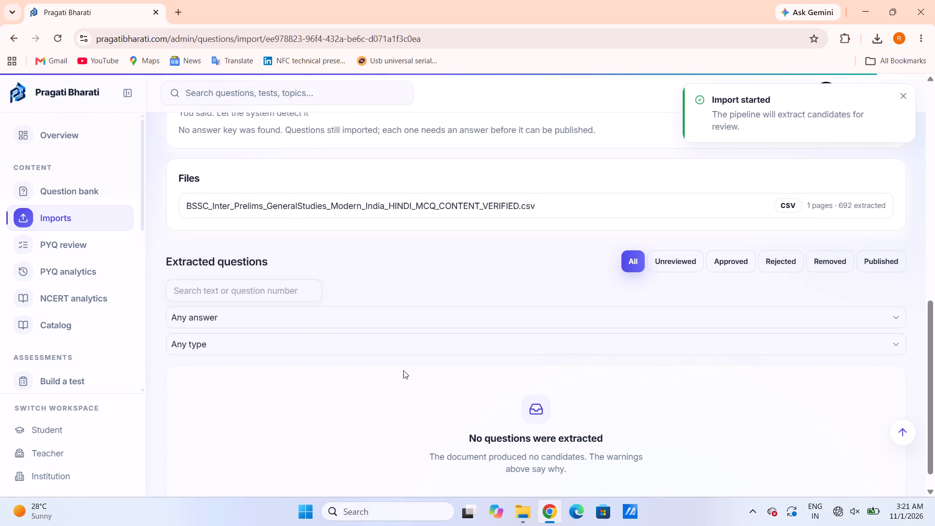
Review the Modern India import's progress, answer key, extraction summary and first candidate question.
scroll(265, 344, "down", 3)
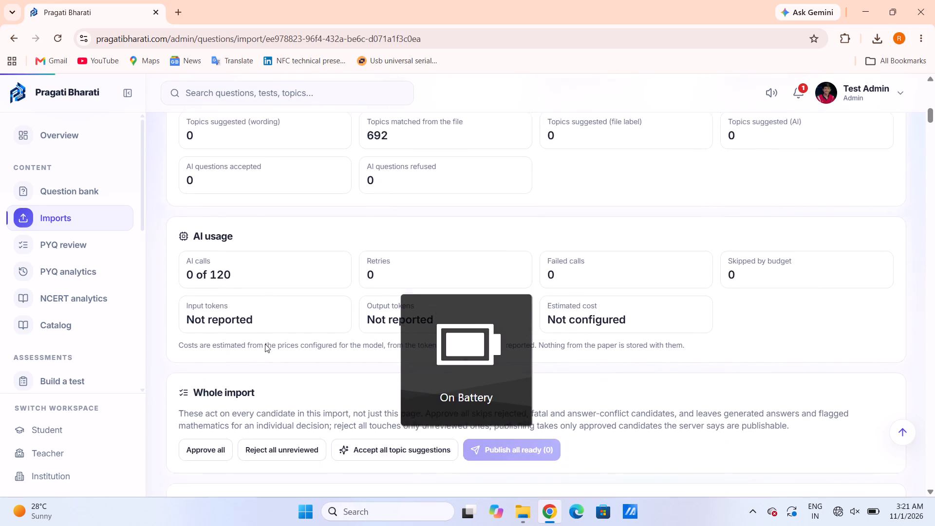
scroll(265, 346, "up", 5)
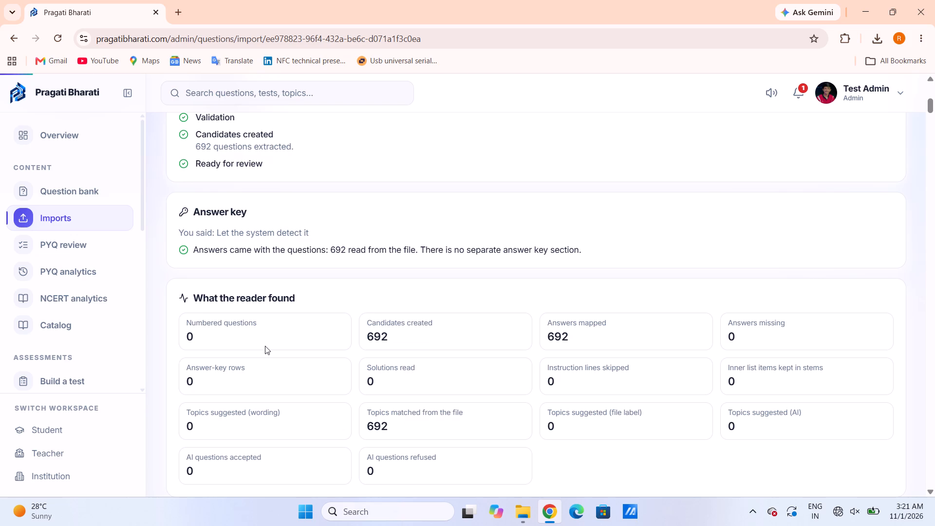
scroll(259, 344, "up", 4)
scroll(259, 343, "down", 5)
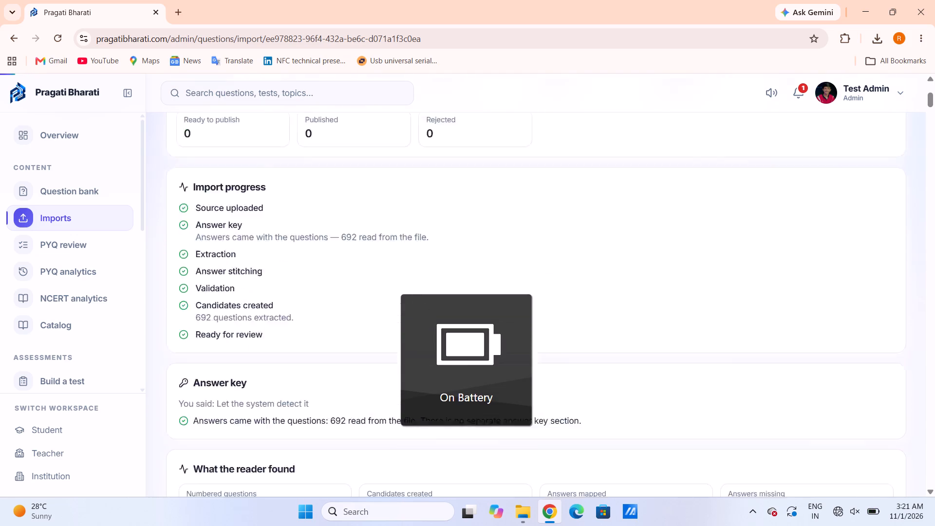
scroll(259, 343, "down", 8)
scroll(236, 381, "down", 2)
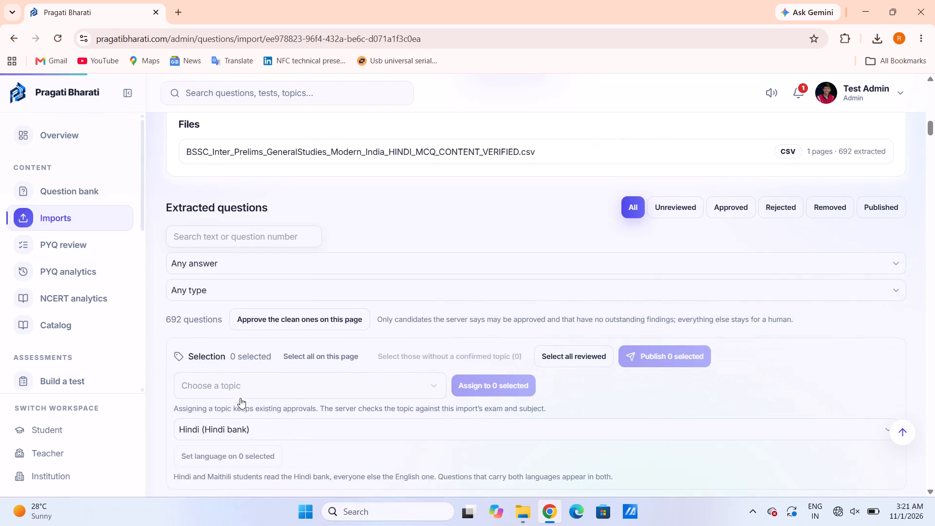
scroll(241, 400, "down", 3)
scroll(251, 356, "down", 2)
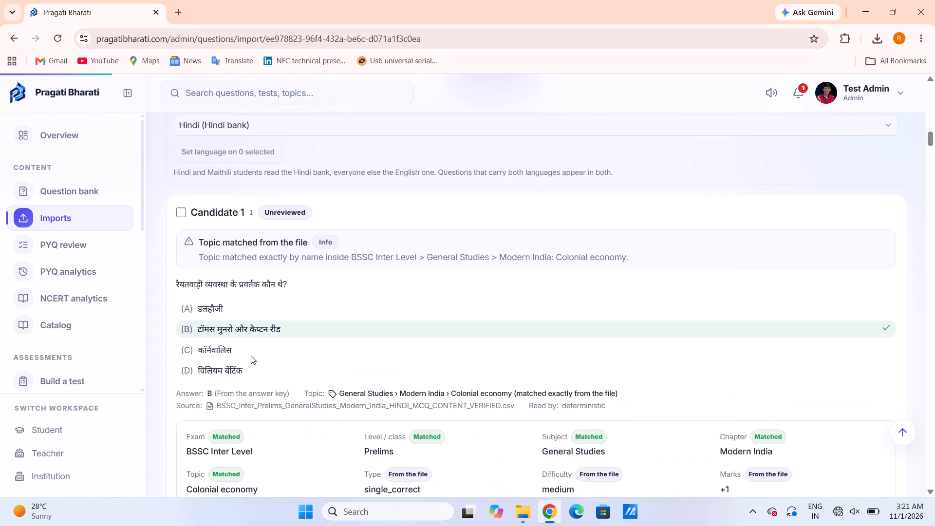
scroll(251, 356, "up", 3)
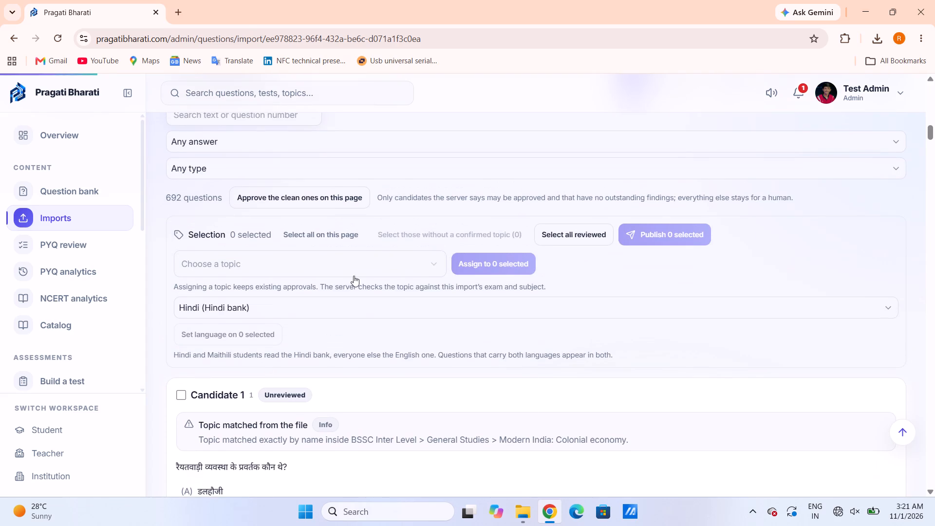
Approve all candidates of the Modern India import and publish all ready questions.
scroll(317, 196, "up", 1)
scroll(240, 174, "up", 2)
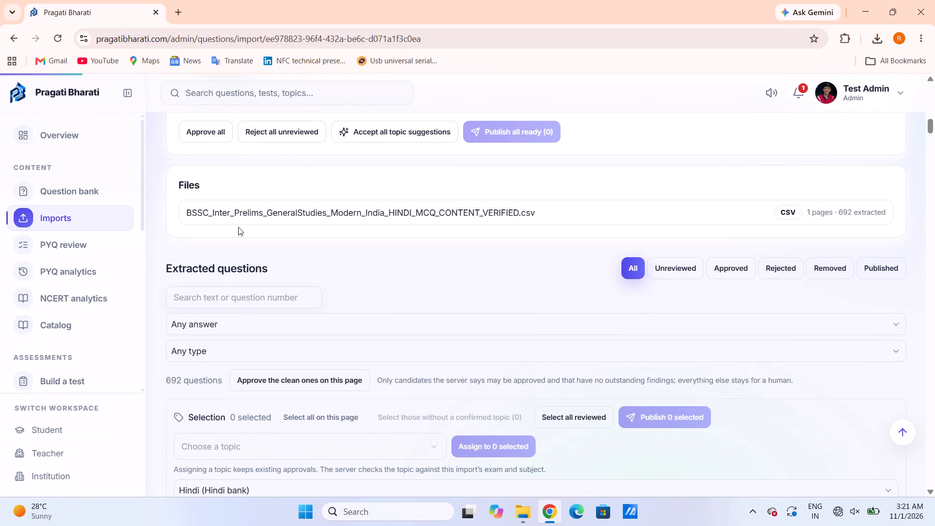
left_click(209, 129)
left_click(209, 129)
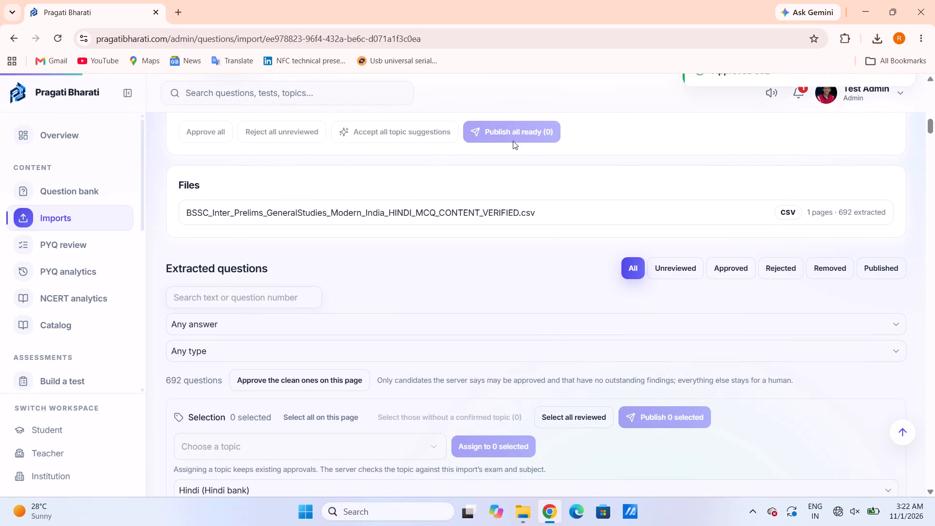
left_click(528, 123)
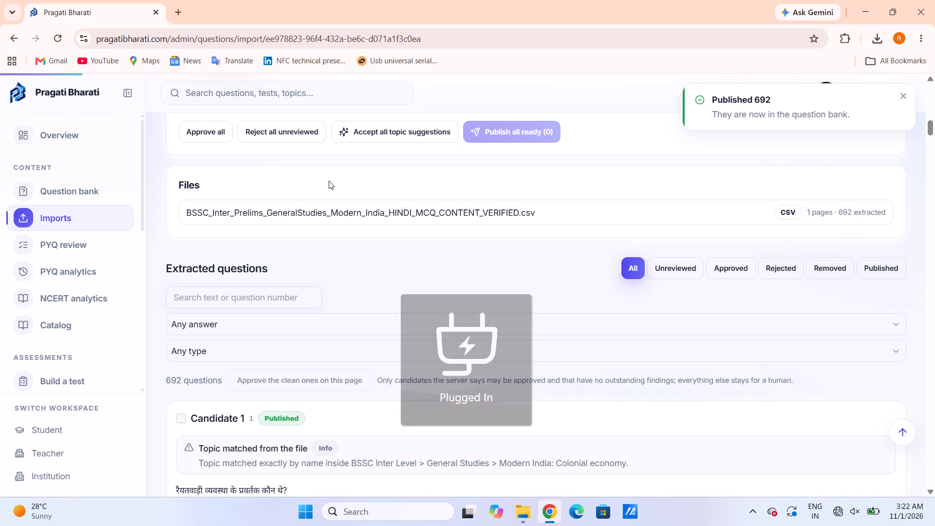
Check the newest question bank entries for the published Modern India questions.
left_click(85, 196)
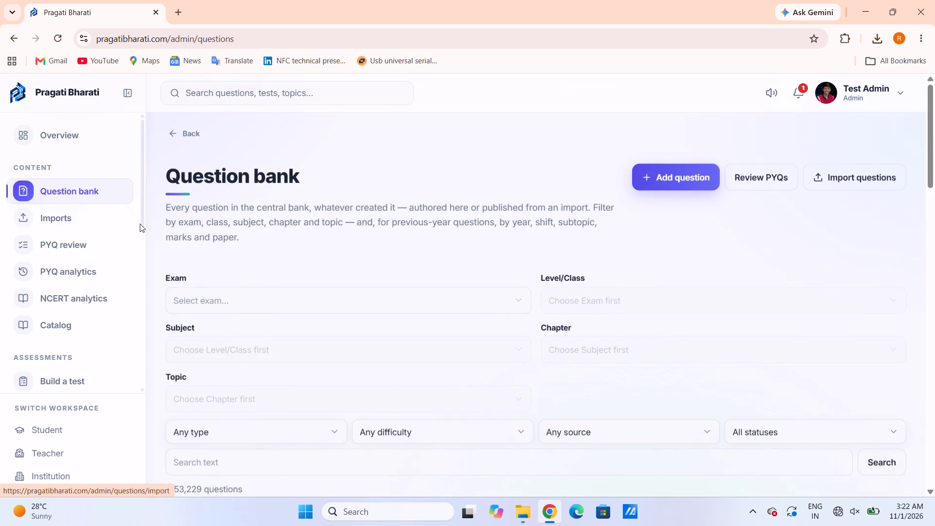
scroll(356, 315, "down", 3)
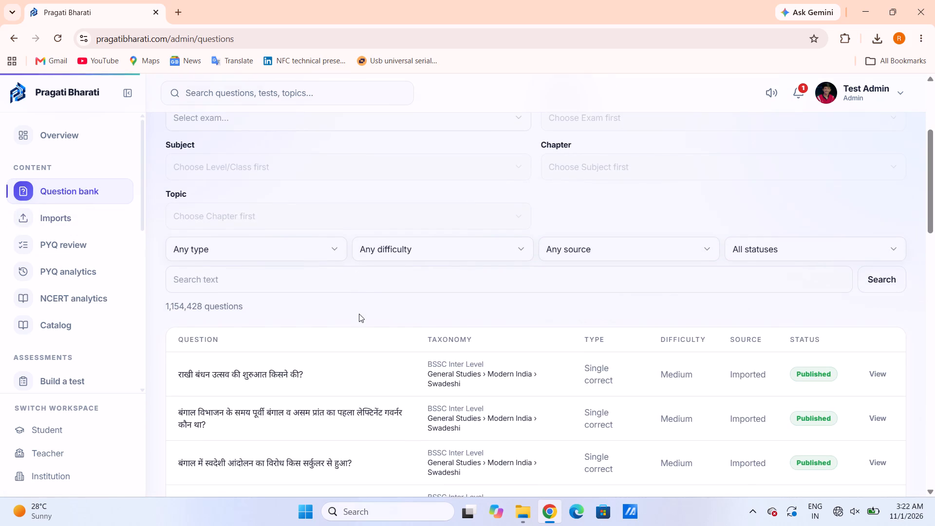
scroll(359, 314, "down", 1)
Check the status of the Modern India entry in the import jobs list.
left_click(60, 218)
scroll(411, 240, "down", 5)
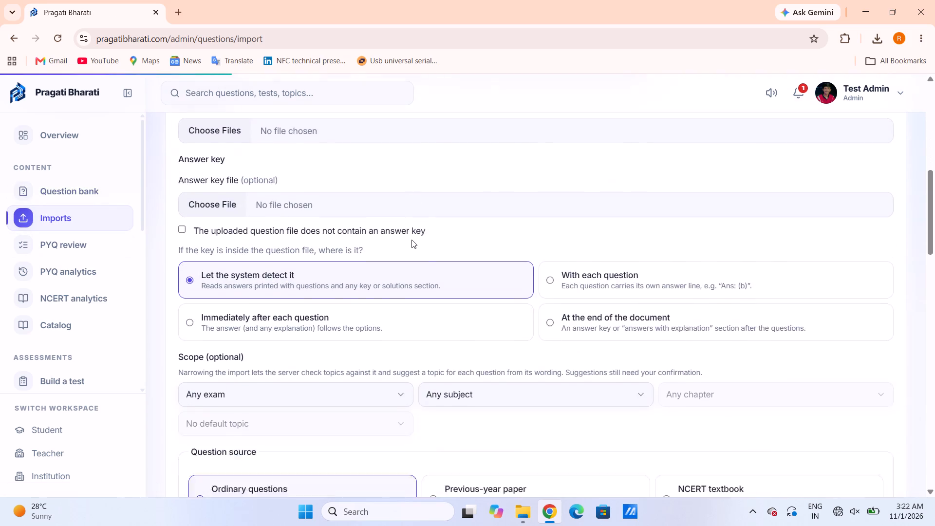
scroll(411, 240, "down", 5)
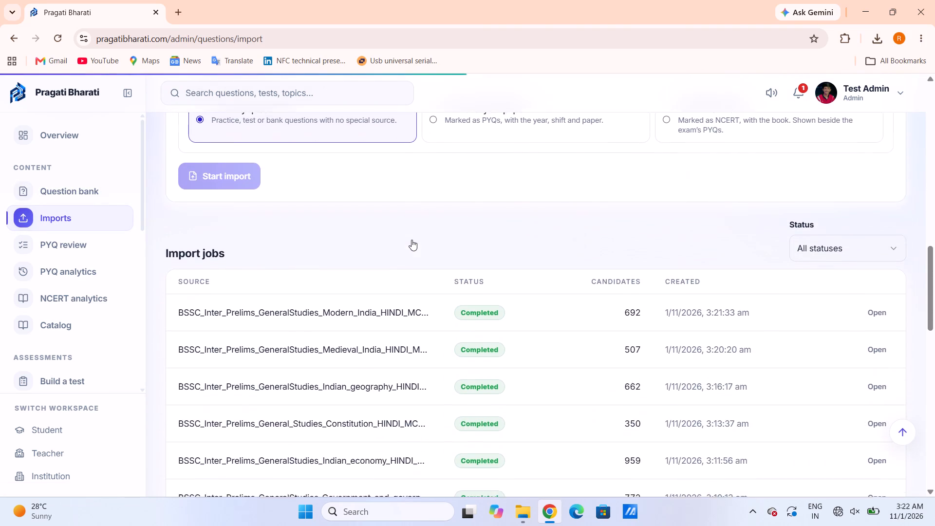
Move the Modern India and Medieval India CSV files from Downloads into the Prelims General Studies folder and close File Explorer.
left_click(527, 518)
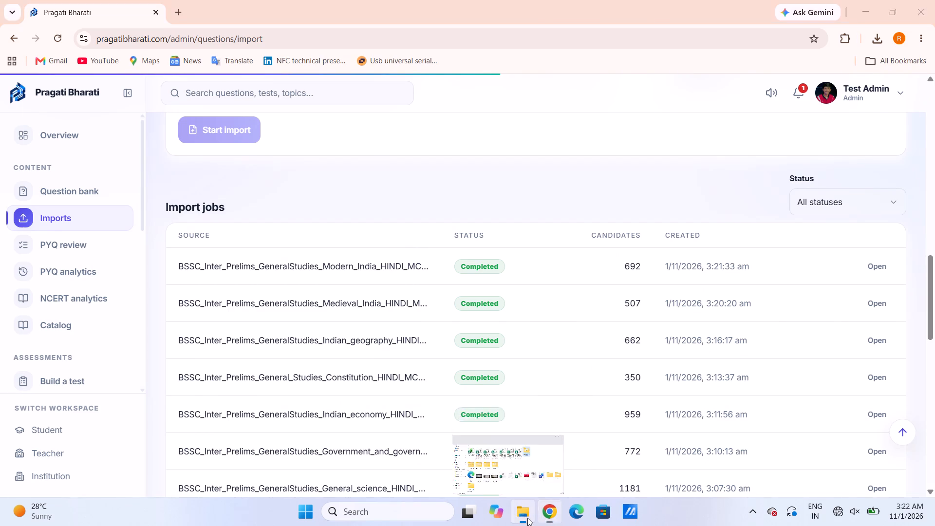
left_click_drag(566, 213, 523, 187)
left_click(811, 150)
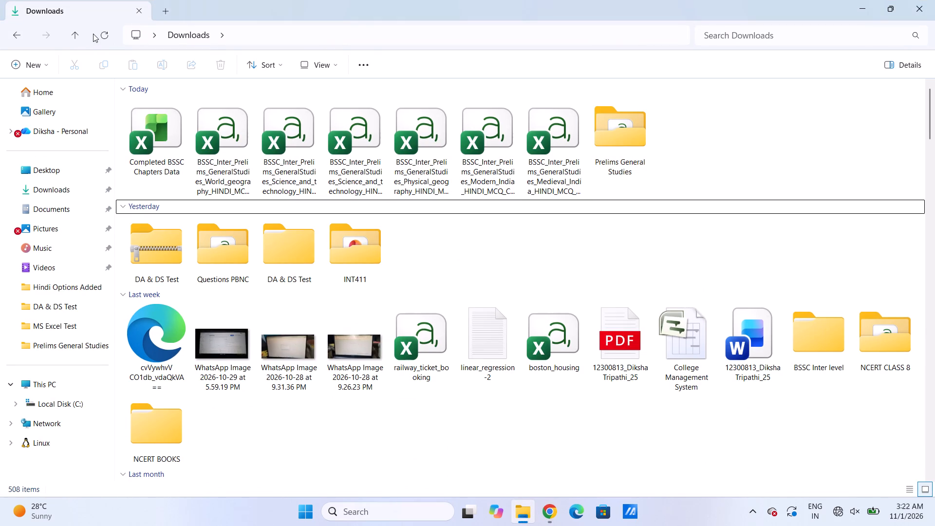
left_click(104, 31)
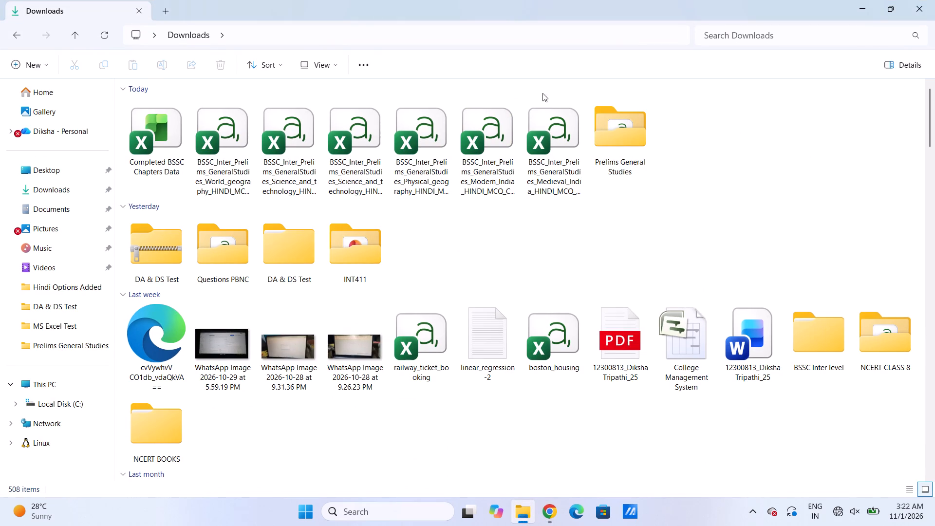
left_click_drag(586, 101, 557, 115)
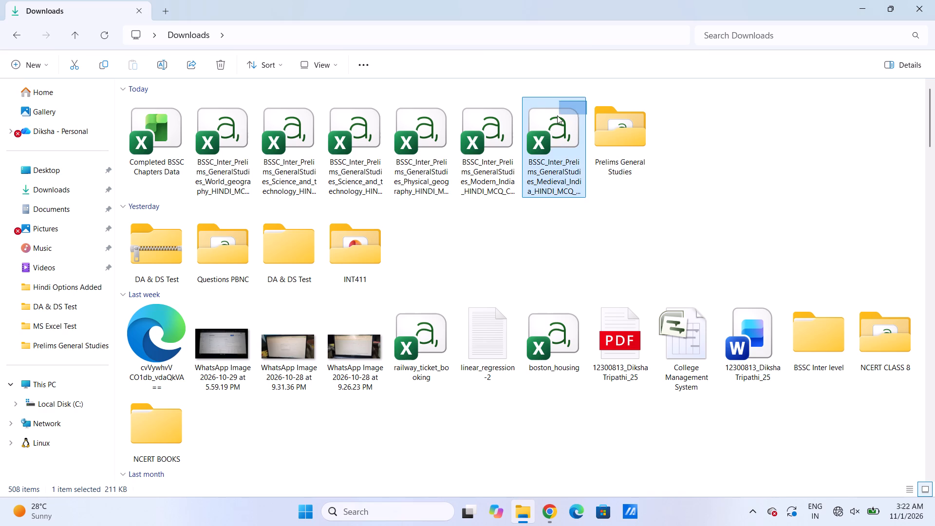
left_click_drag(557, 115, 504, 154)
right_click(507, 156)
left_click(525, 172)
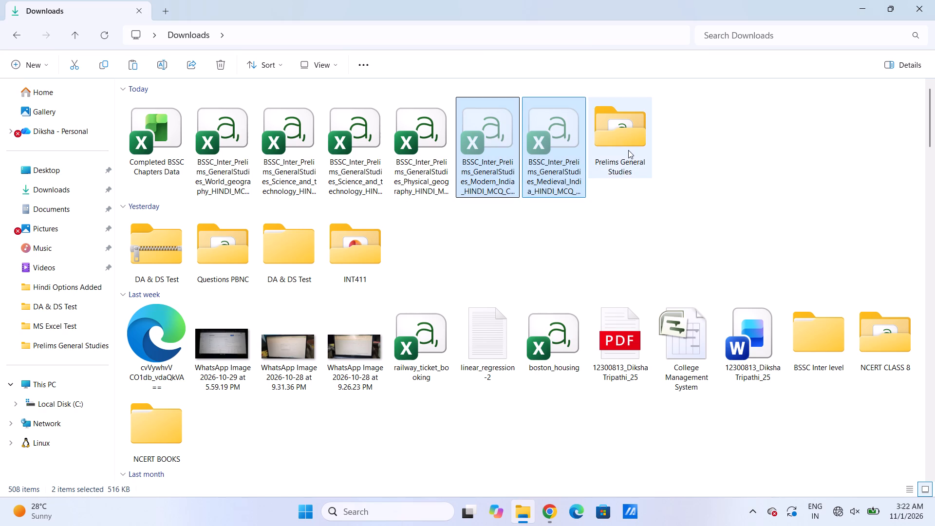
double_click(629, 148)
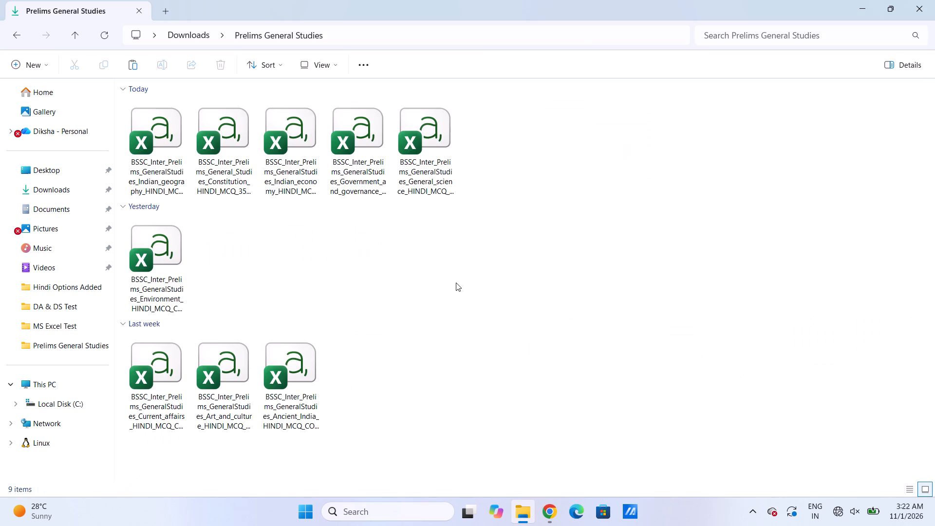
right_click(457, 287)
left_click(473, 307)
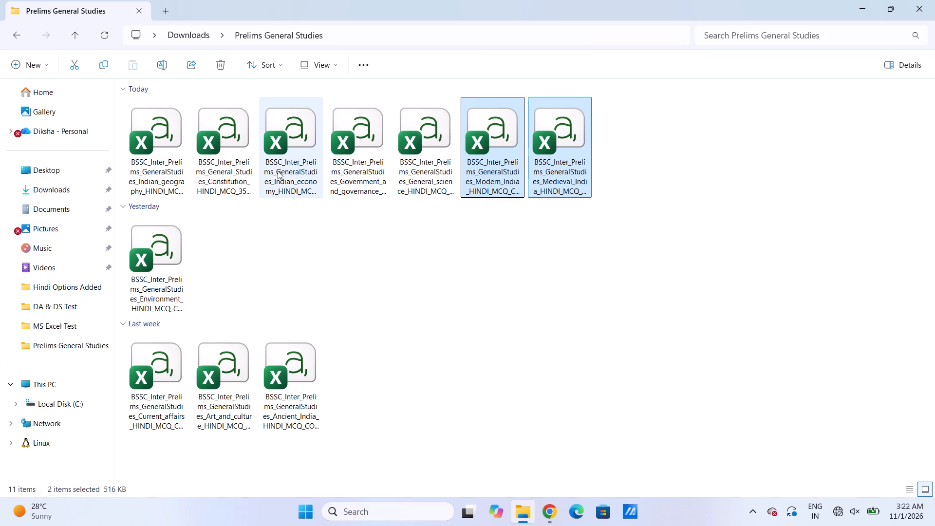
left_click(109, 28)
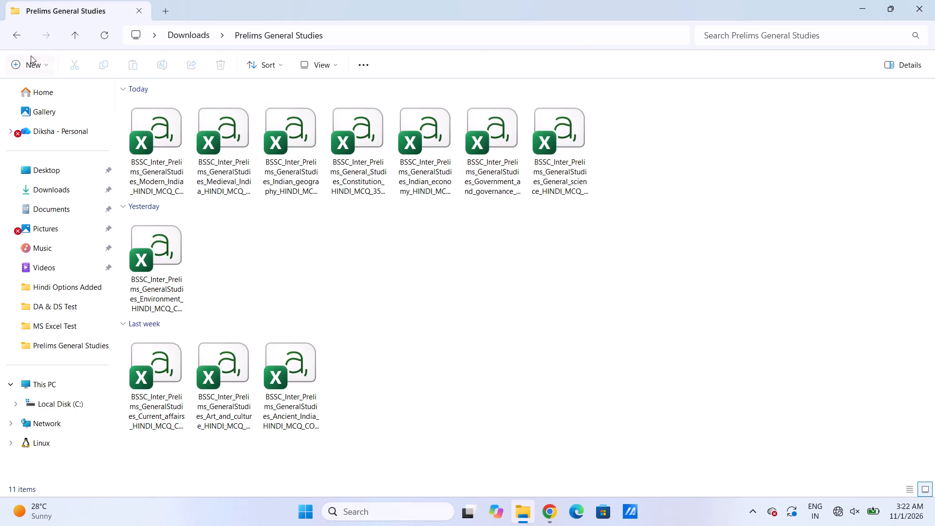
left_click(18, 36)
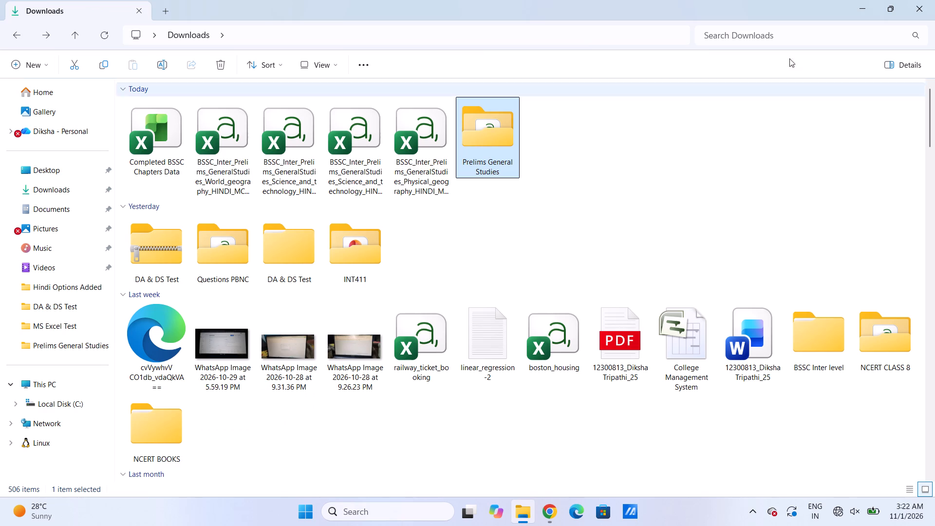
left_click(934, 0)
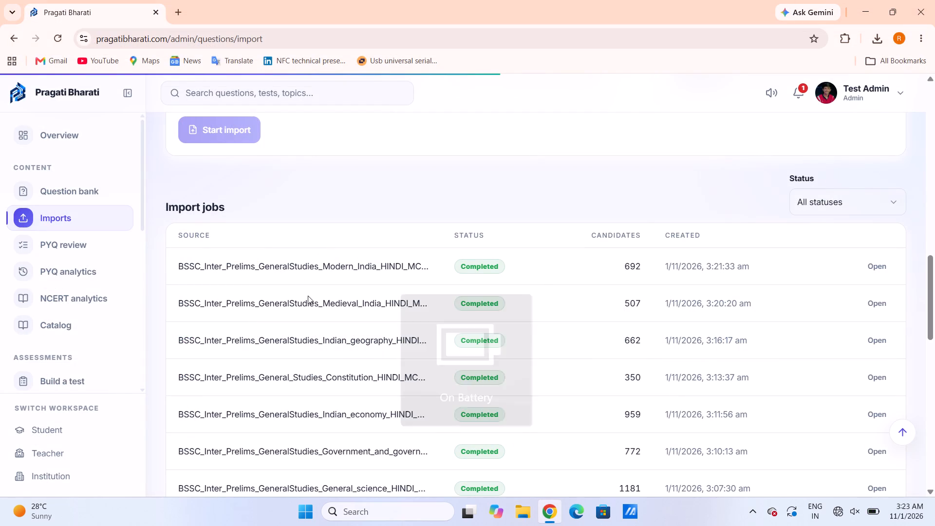
Filter the question bank by the BSSC Inter Level exam and look through the first page of listed questions.
left_click(92, 194)
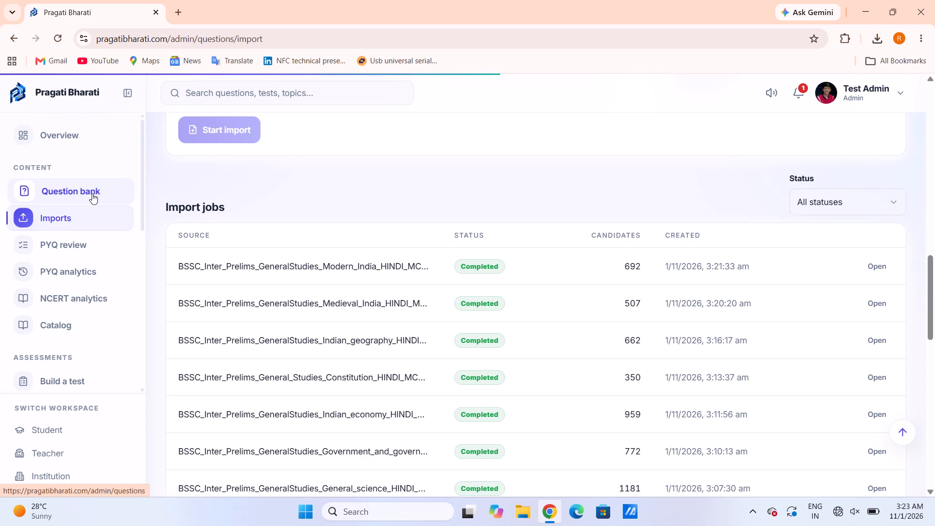
scroll(258, 260, "up", 13)
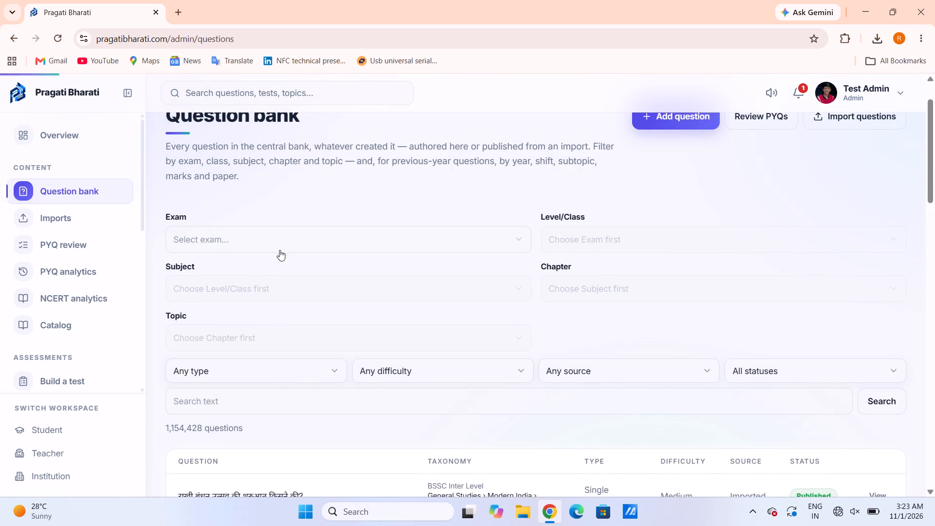
left_click(280, 246)
scroll(278, 352, "down", 9)
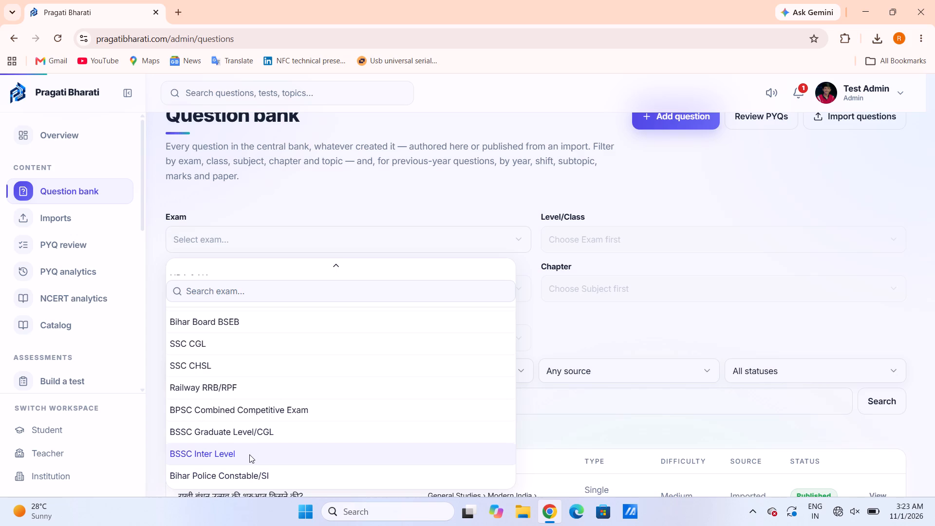
left_click(249, 454)
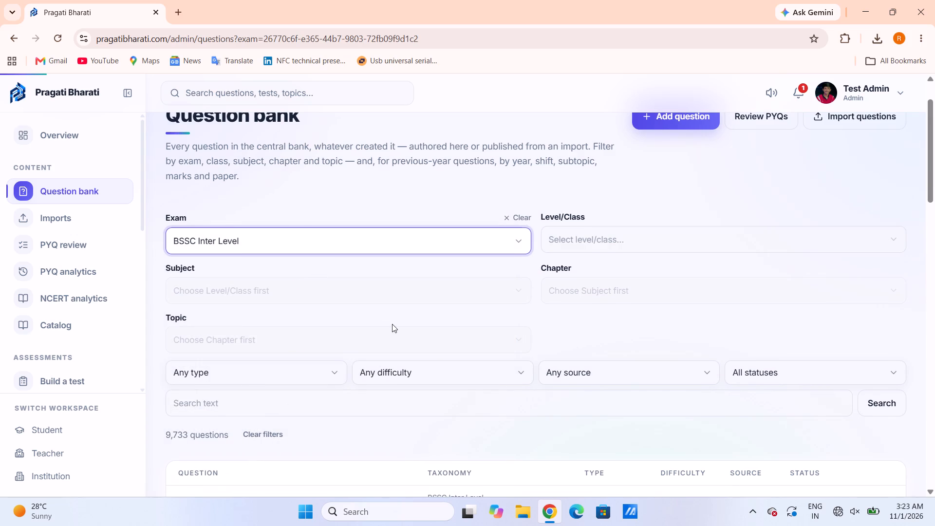
scroll(392, 324, "down", 1)
scroll(346, 313, "down", 4)
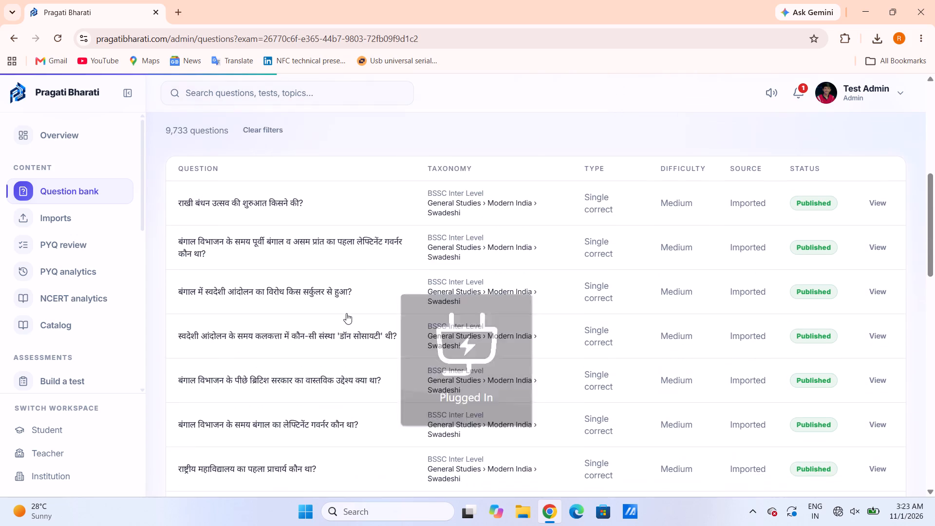
scroll(346, 313, "down", 9)
scroll(647, 324, "down", 5)
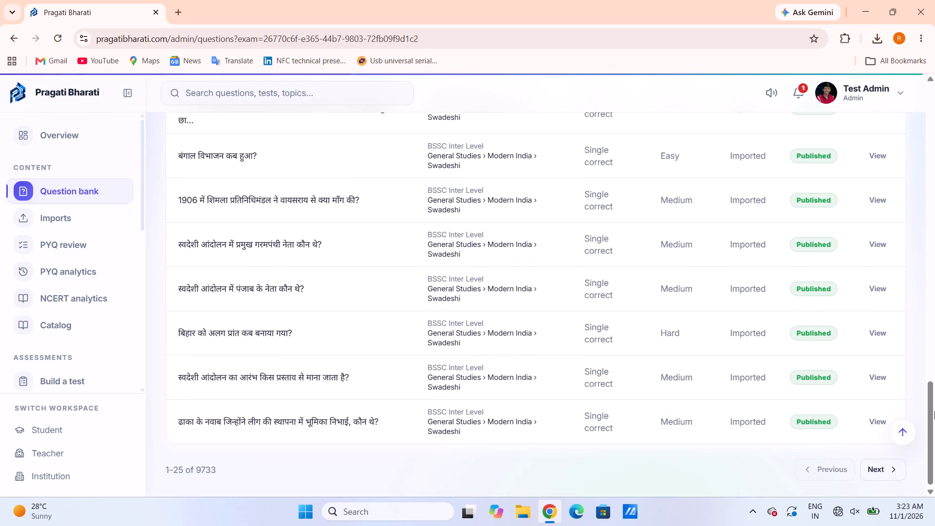
left_click_drag(934, 410, 934, 171)
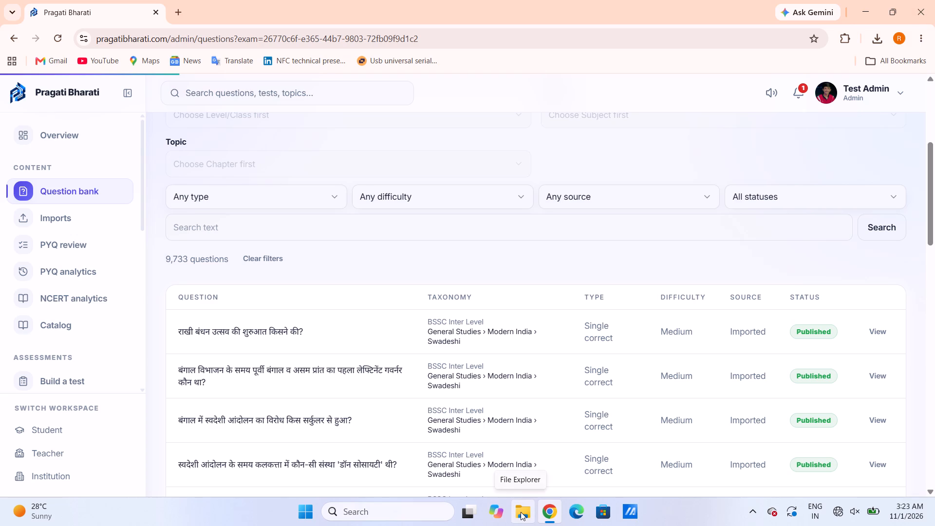
Close the browser window and refresh the desktop.
left_click(934, 0)
right_click(589, 283)
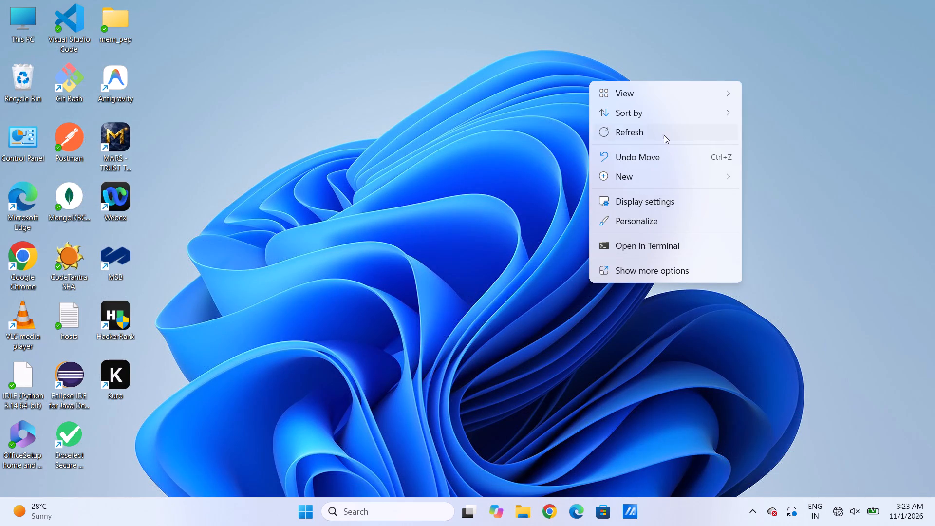
left_click(664, 133)
Open the Shut Down Windows dialog from the desktop.
key("alt+F4")
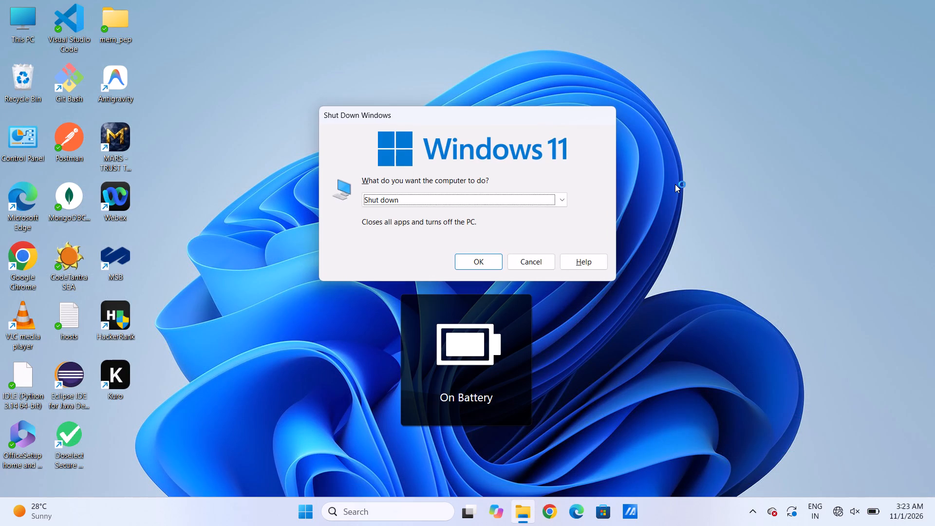